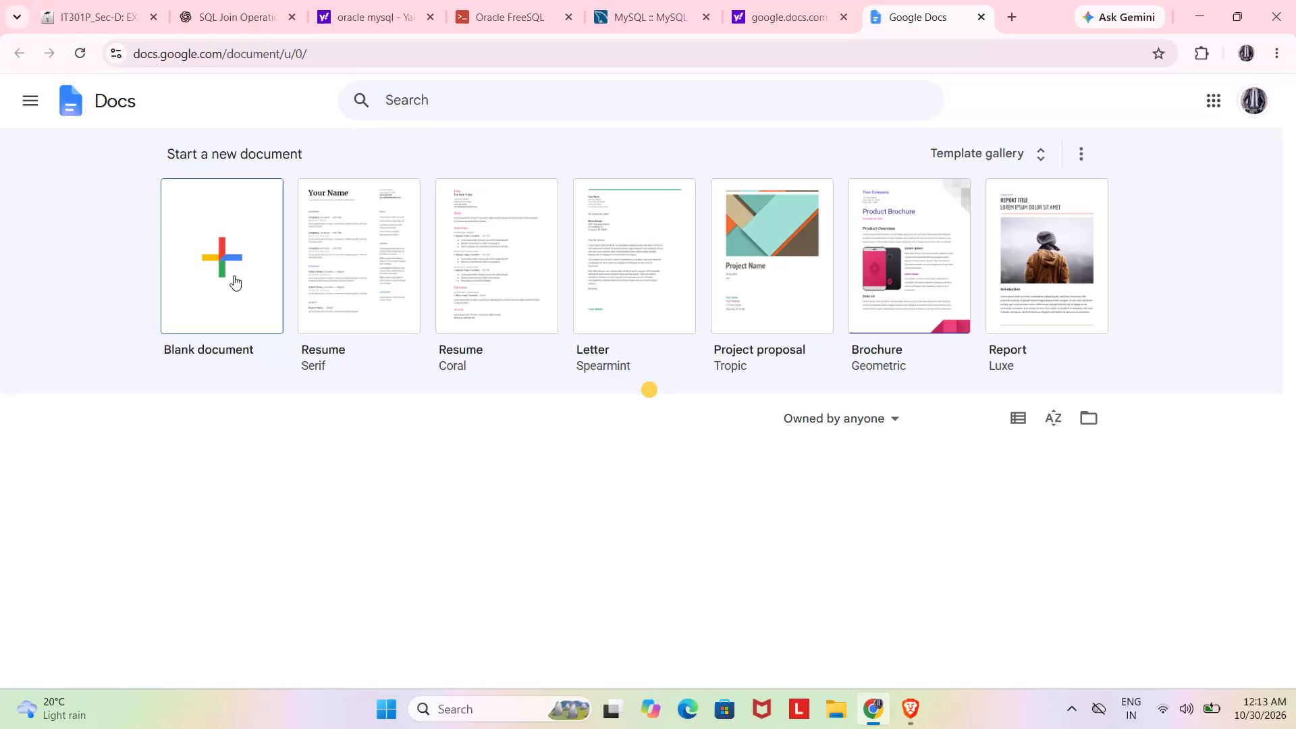
Start a blank document, and from it upload and open the Word file Sample_lab_submission_dbms (3) from Downloads.
left_click(234, 275)
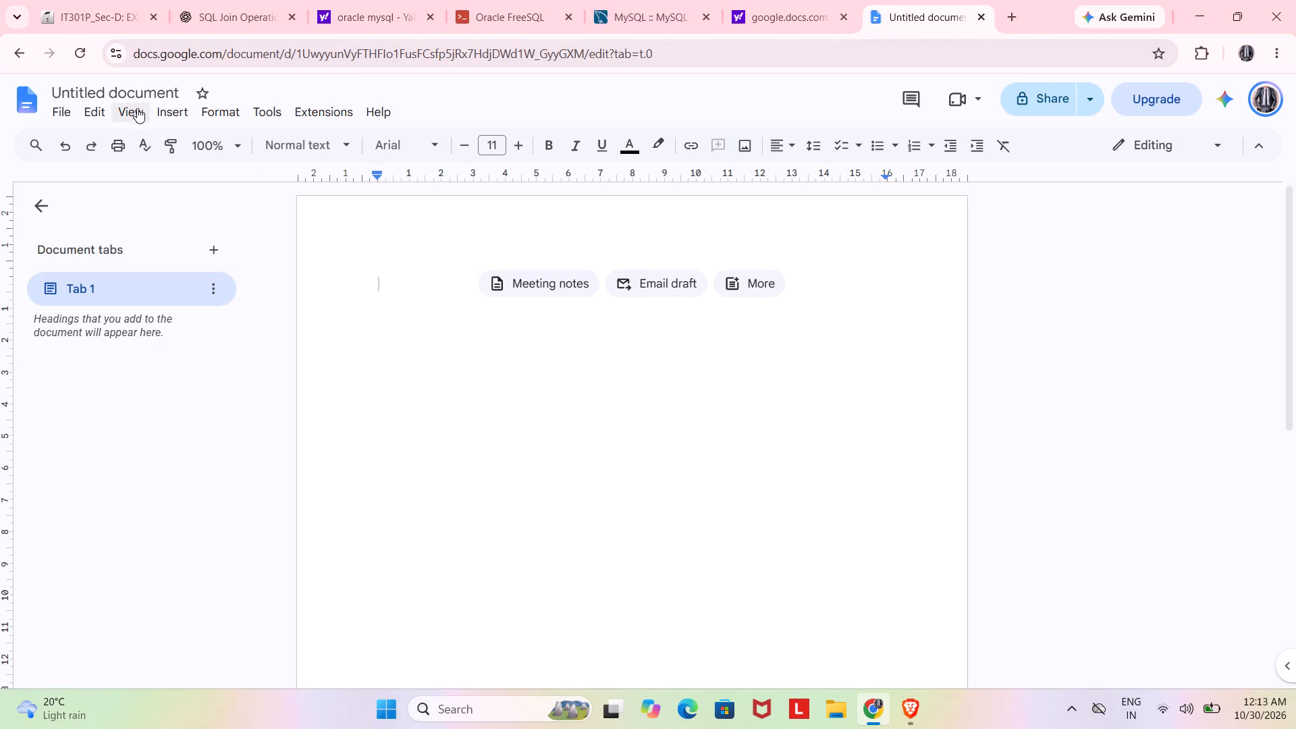
left_click(63, 110)
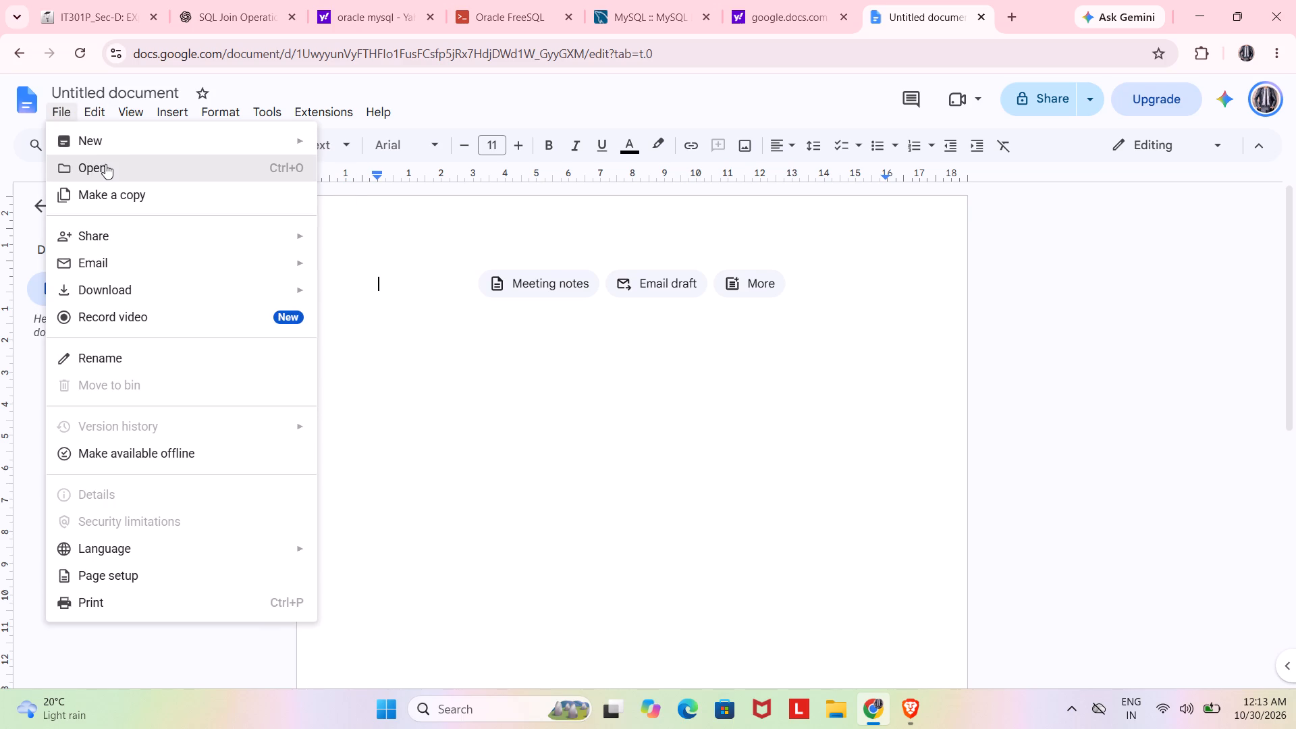
left_click(78, 167)
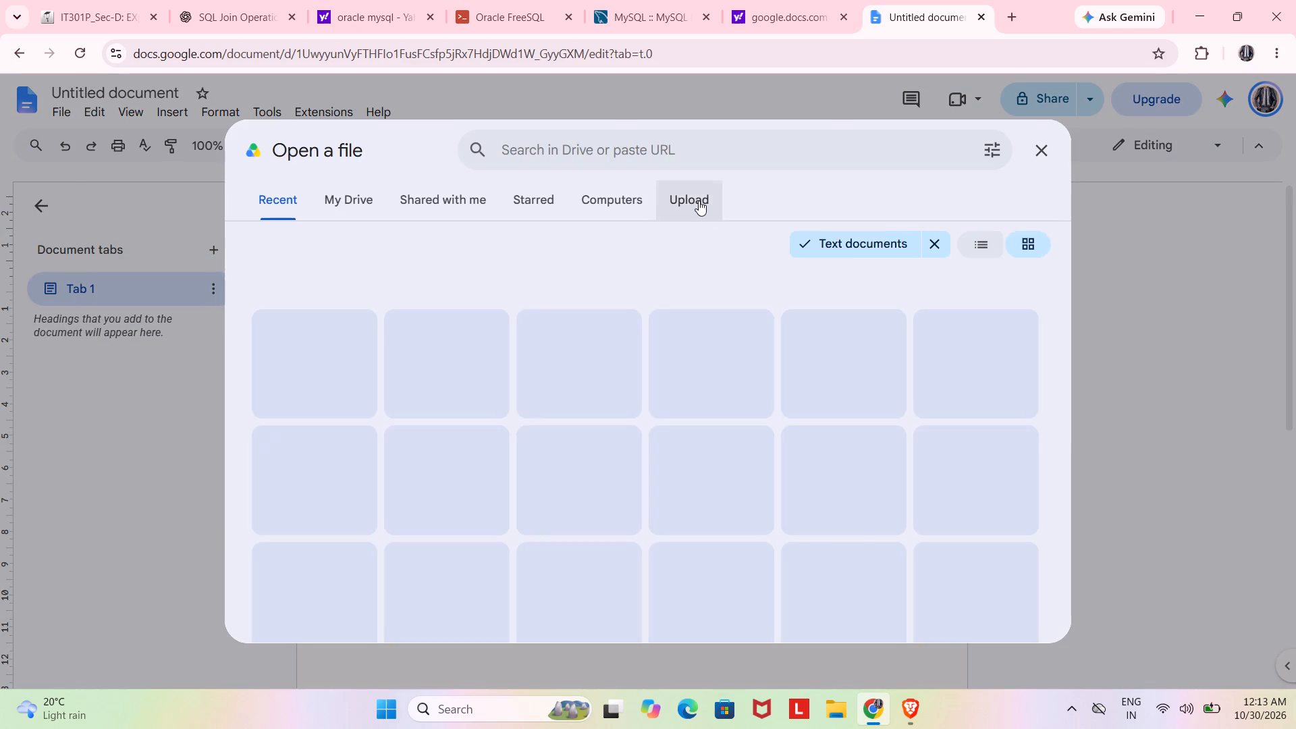
left_click(693, 202)
left_click(656, 476)
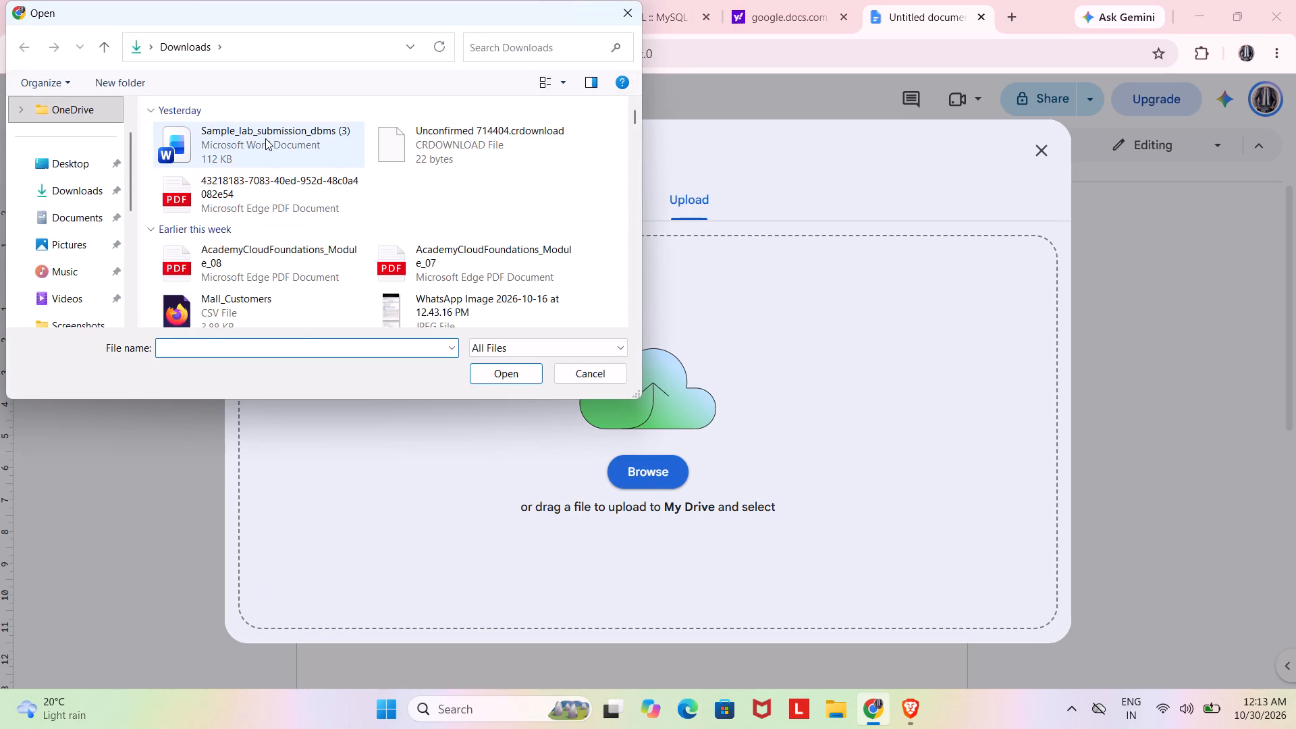
left_click(265, 138)
left_click(502, 365)
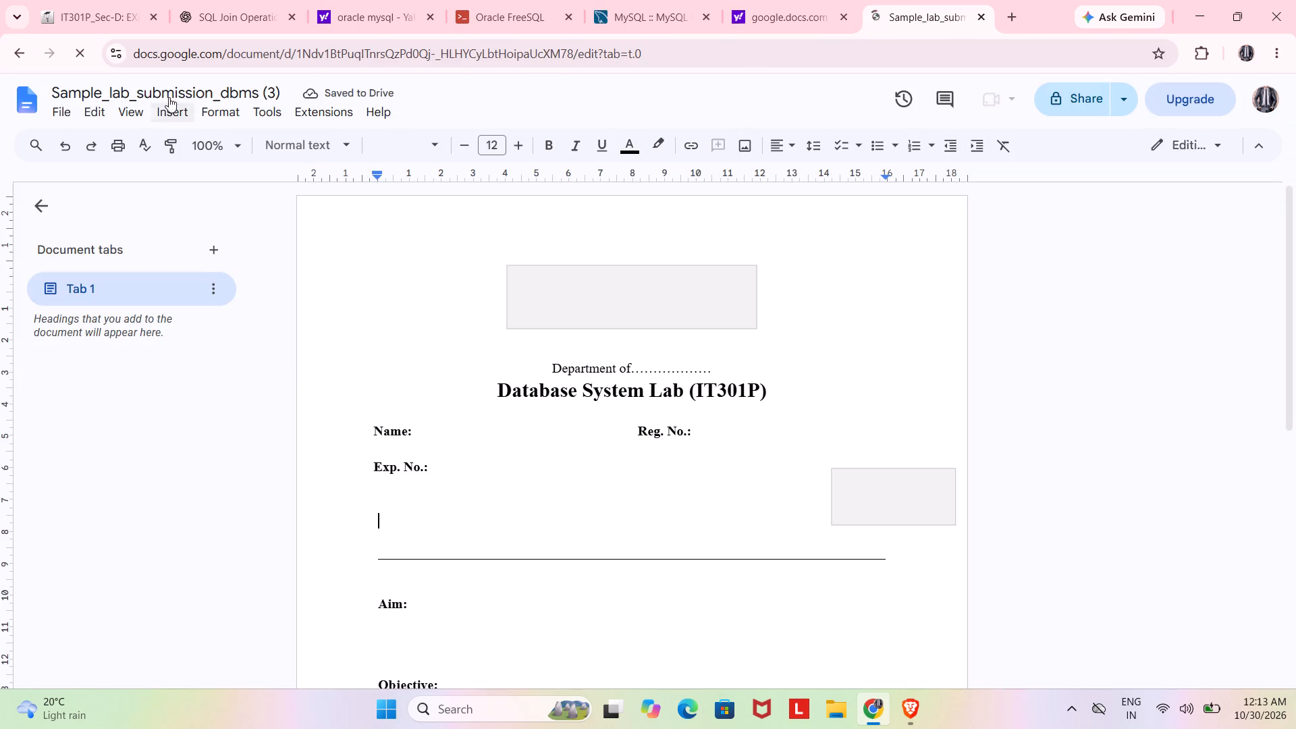
Rename the document as Lab 5.
left_click(277, 91)
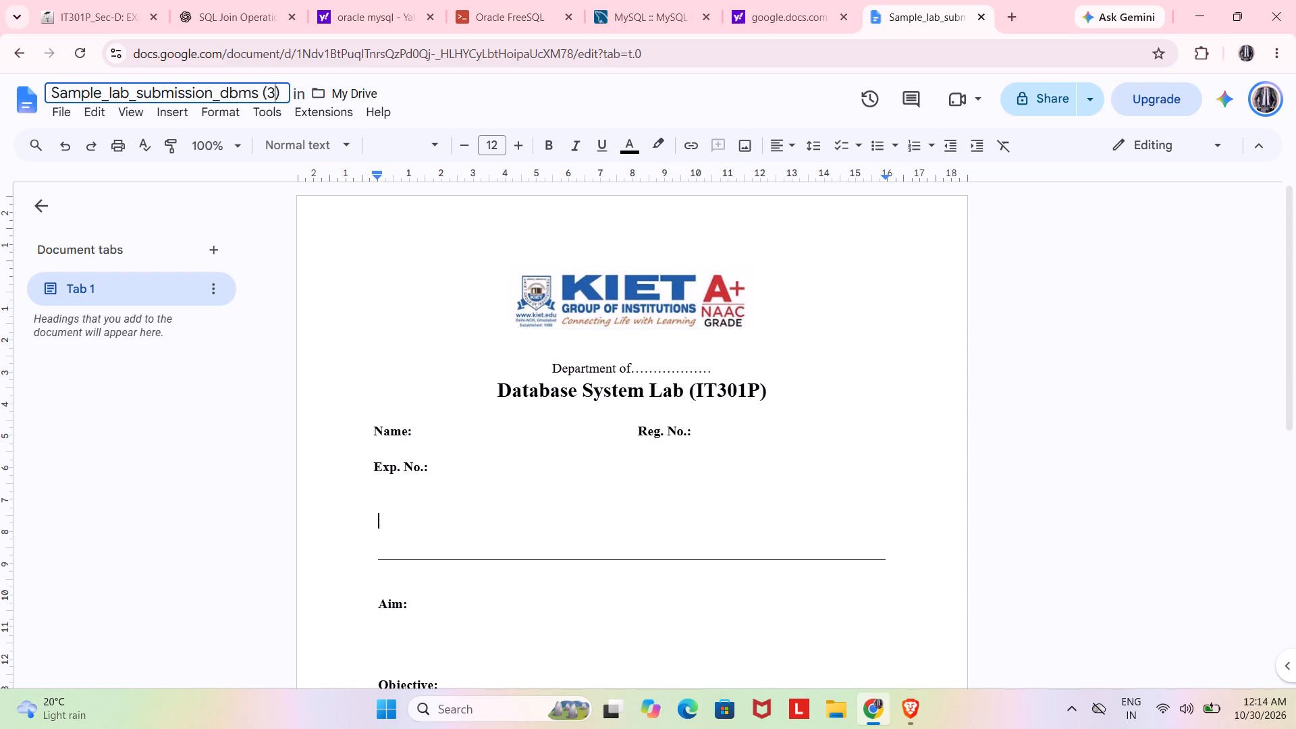
key("Right")
key("BackSpace")
key("BackSpace")
key("BackSpace")
key("BackSpace")
key("BackSpace")
key("BackSpace")
key("BackSpace")
key("BackSpace")
key("BackSpace")
key("BackSpace")
key("BackSpace")
key("BackSpace")
key("BackSpace")
key("BackSpace")
key("BackSpace")
key("BackSpace")
key("BackSpace")
key("BackSpace")
key("BackSpace")
key("BackSpace")
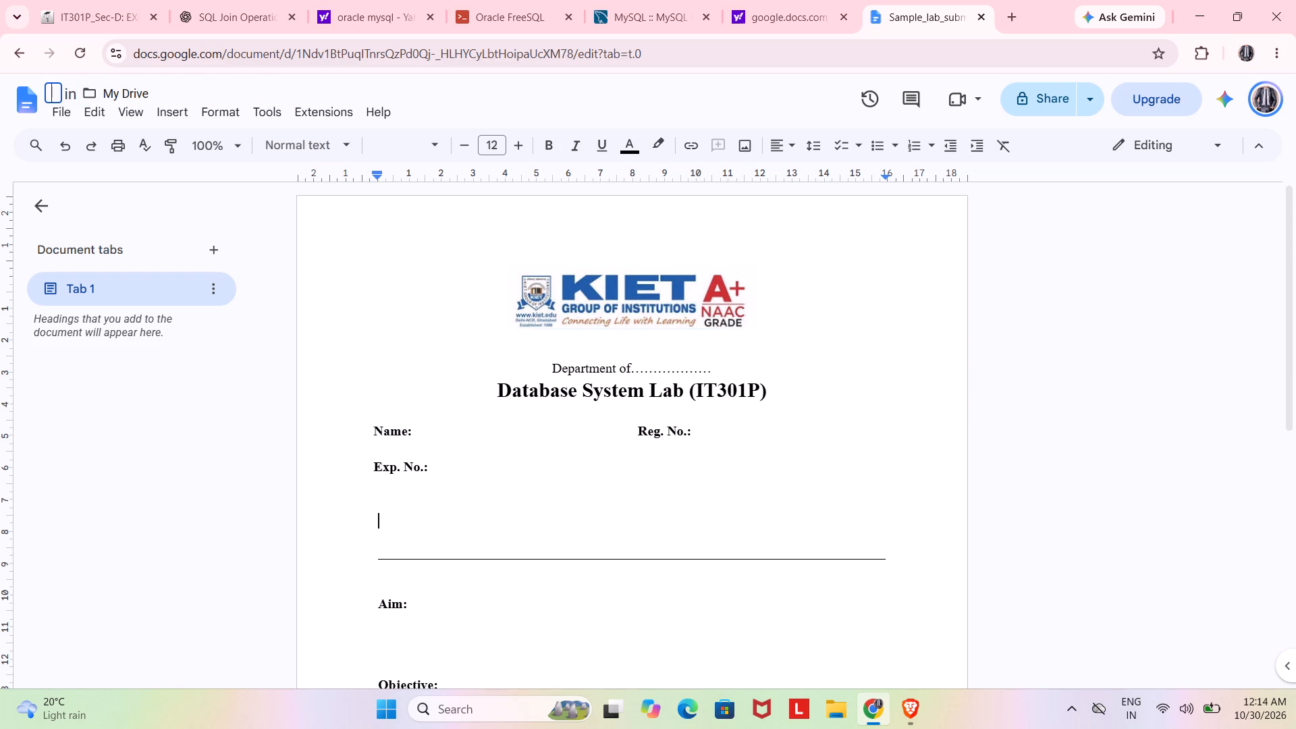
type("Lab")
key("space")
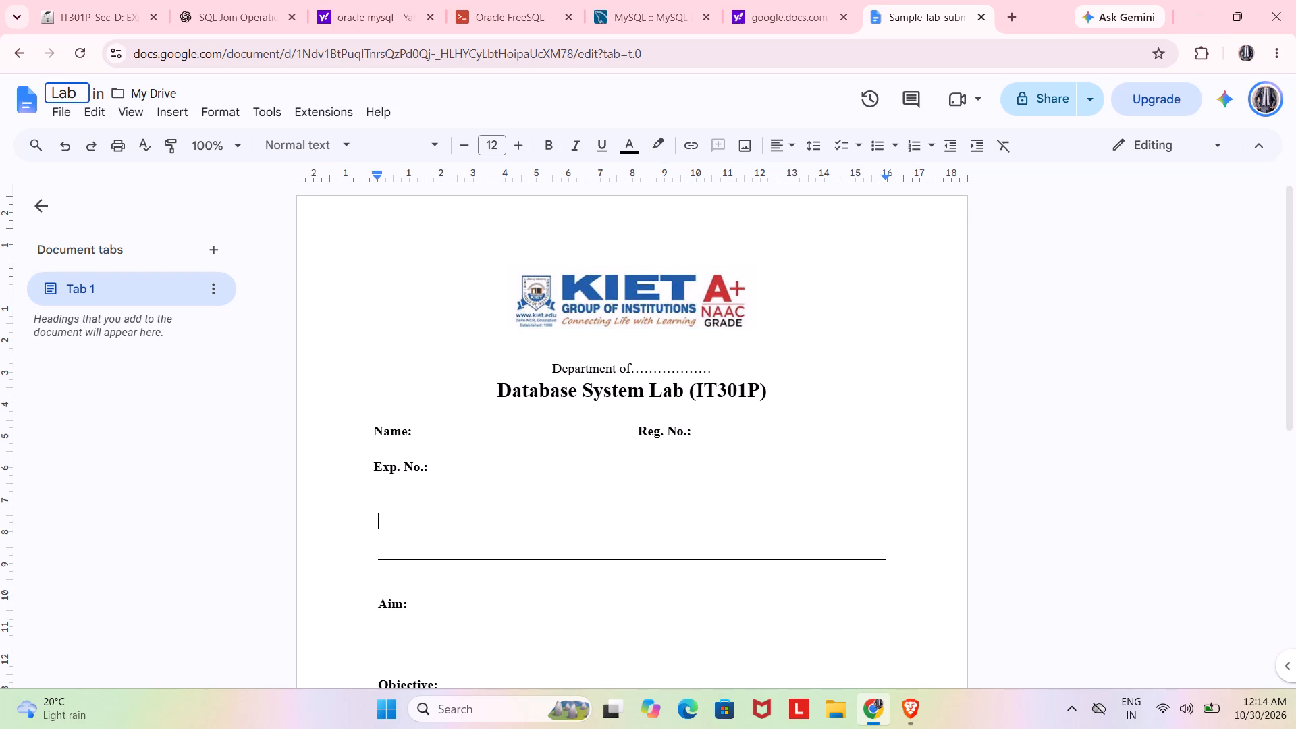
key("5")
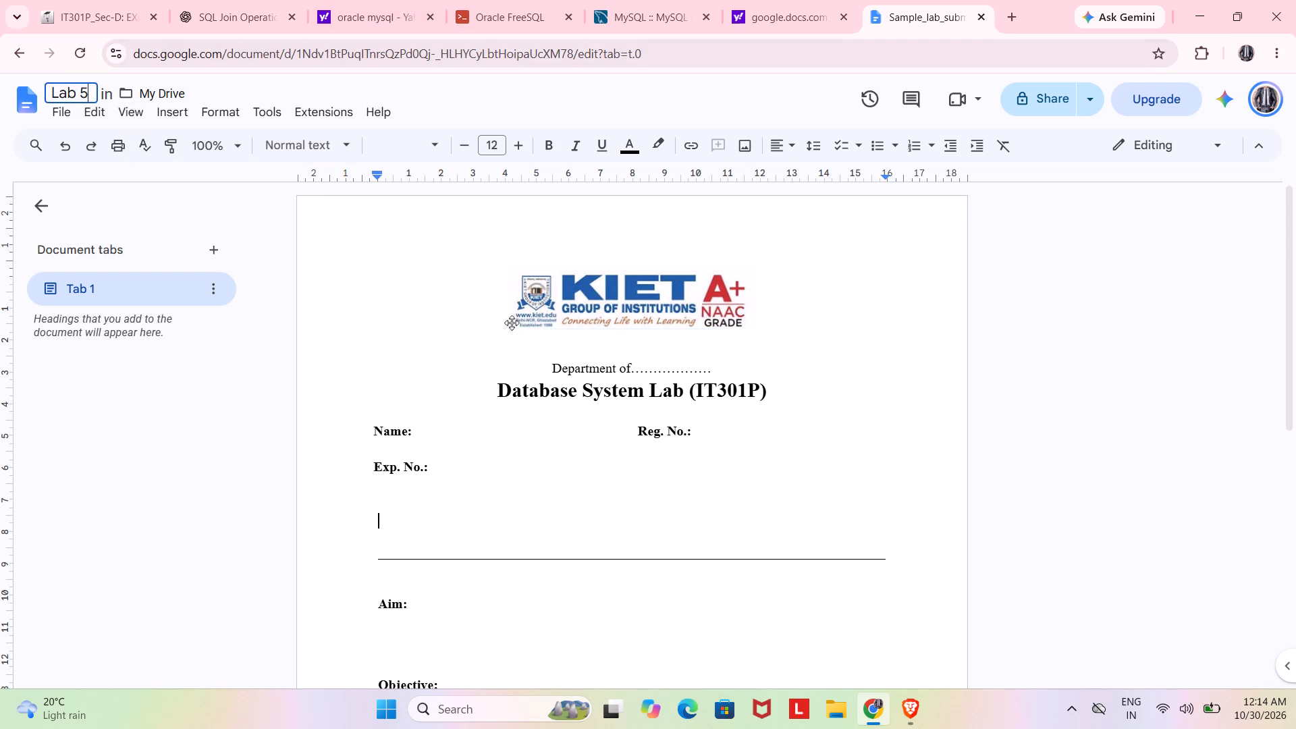
Fill in the student's name after the Name label in the lab sheet header.
left_click(456, 436)
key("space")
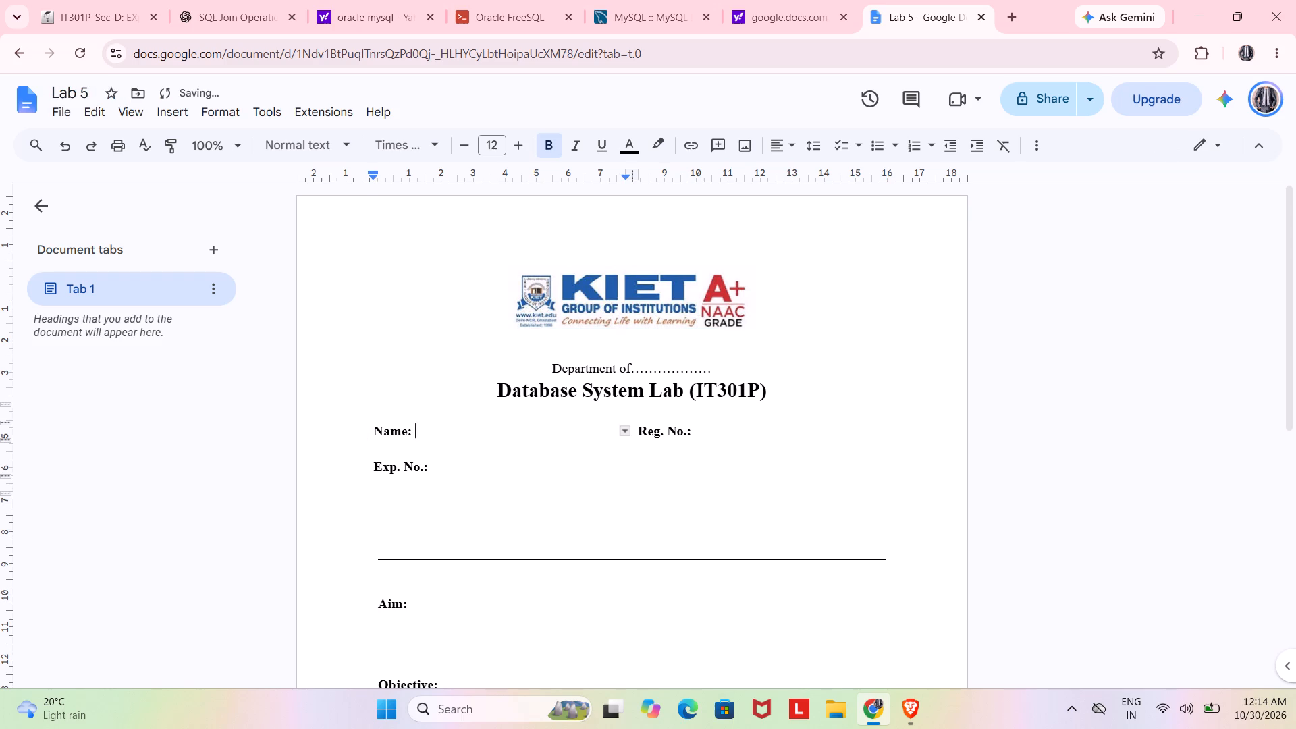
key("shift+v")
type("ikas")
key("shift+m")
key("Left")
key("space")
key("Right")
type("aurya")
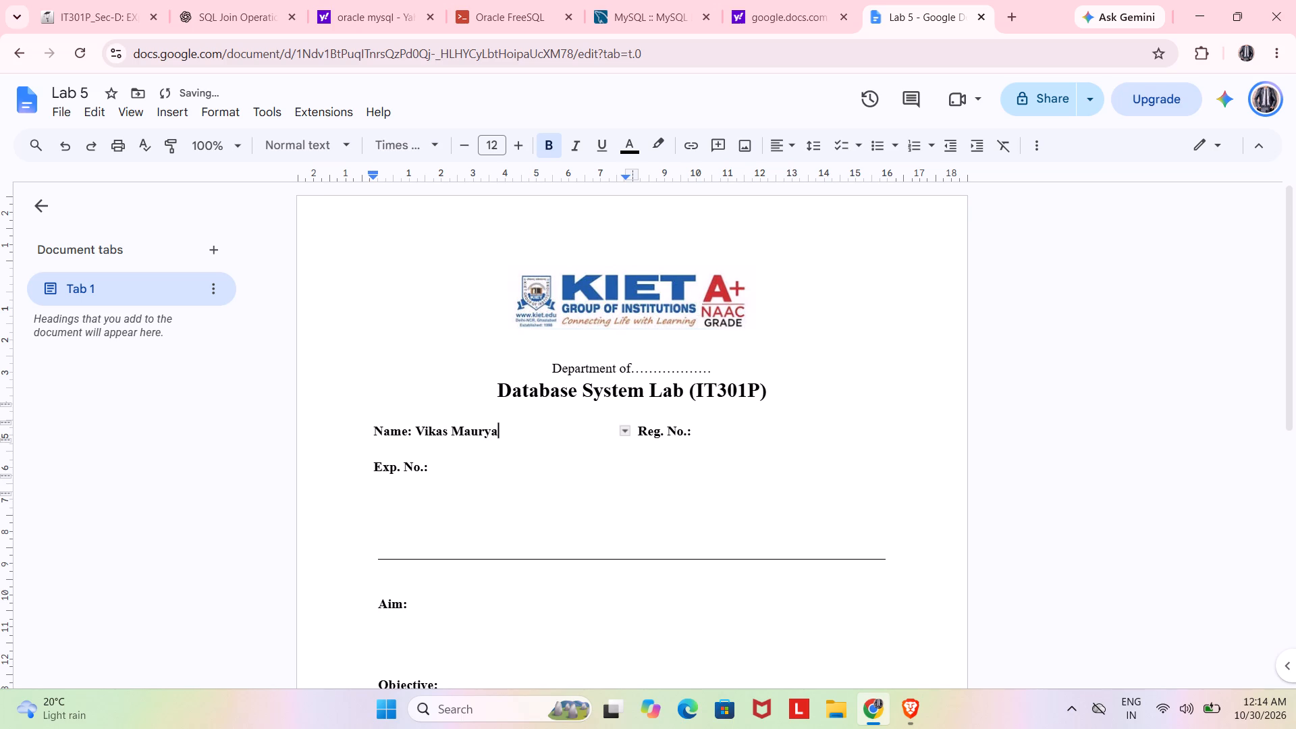
Fill in the student's registration number after the Reg. No. label.
left_click(711, 436)
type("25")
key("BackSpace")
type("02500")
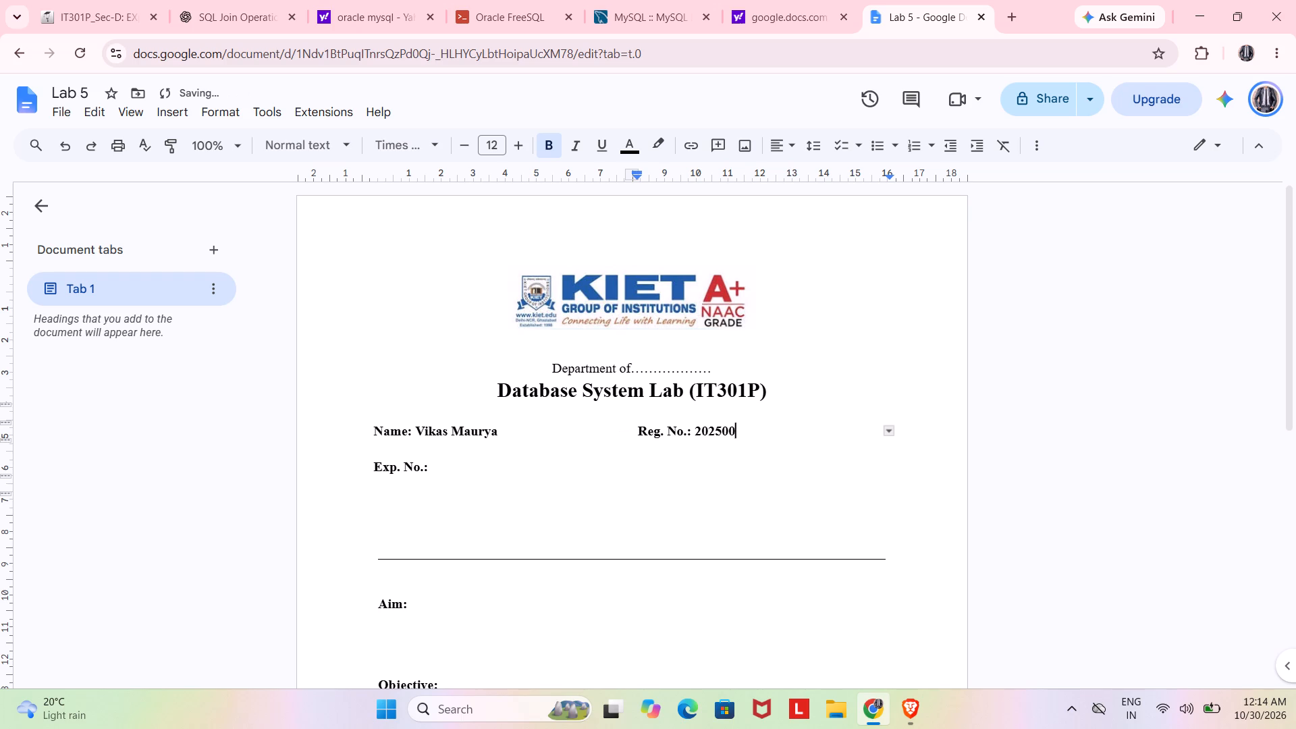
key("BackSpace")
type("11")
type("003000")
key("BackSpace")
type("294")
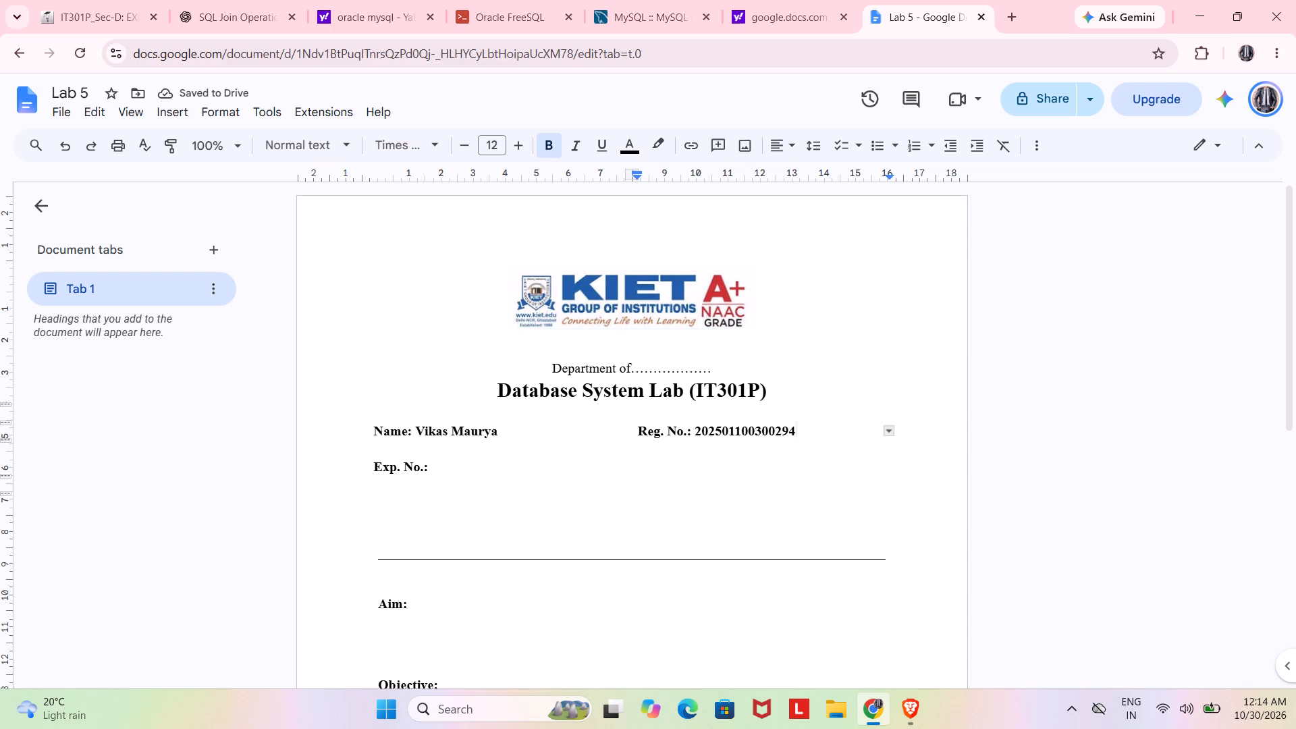
Enter 5 as the experiment number after the Exp. No. label.
left_click(441, 463)
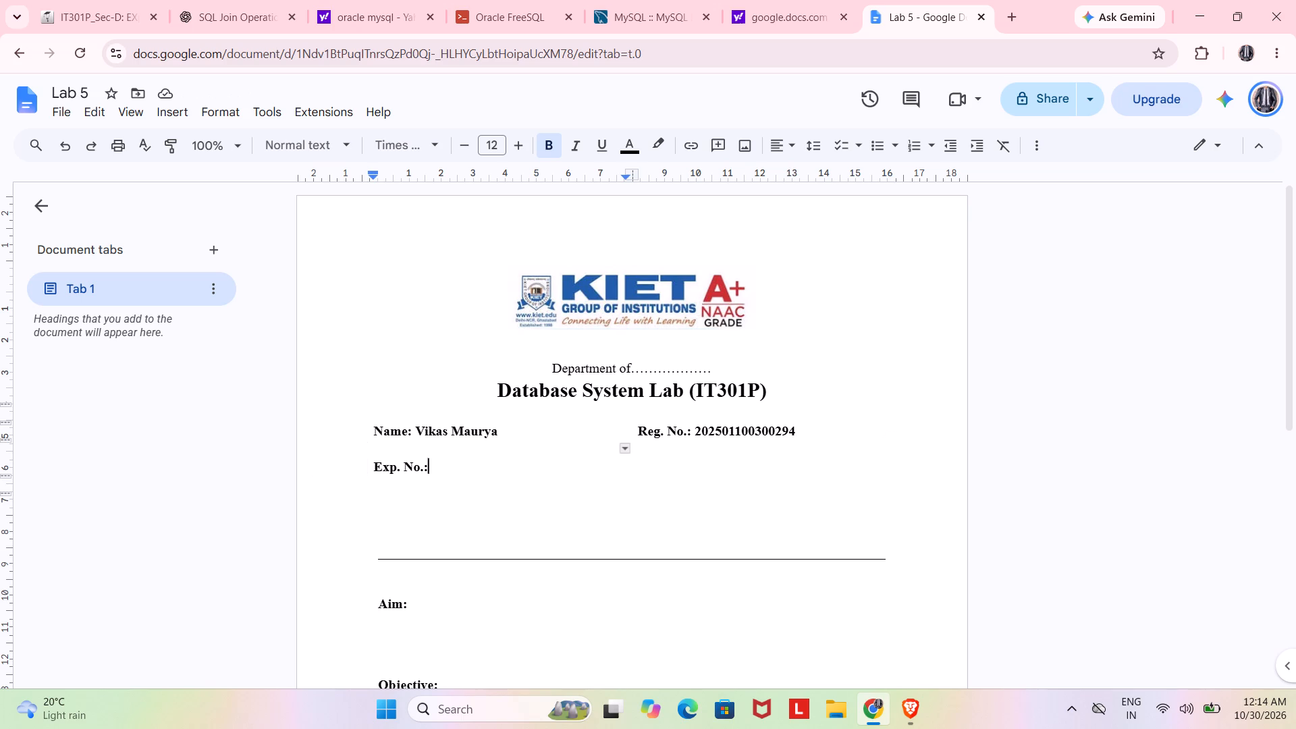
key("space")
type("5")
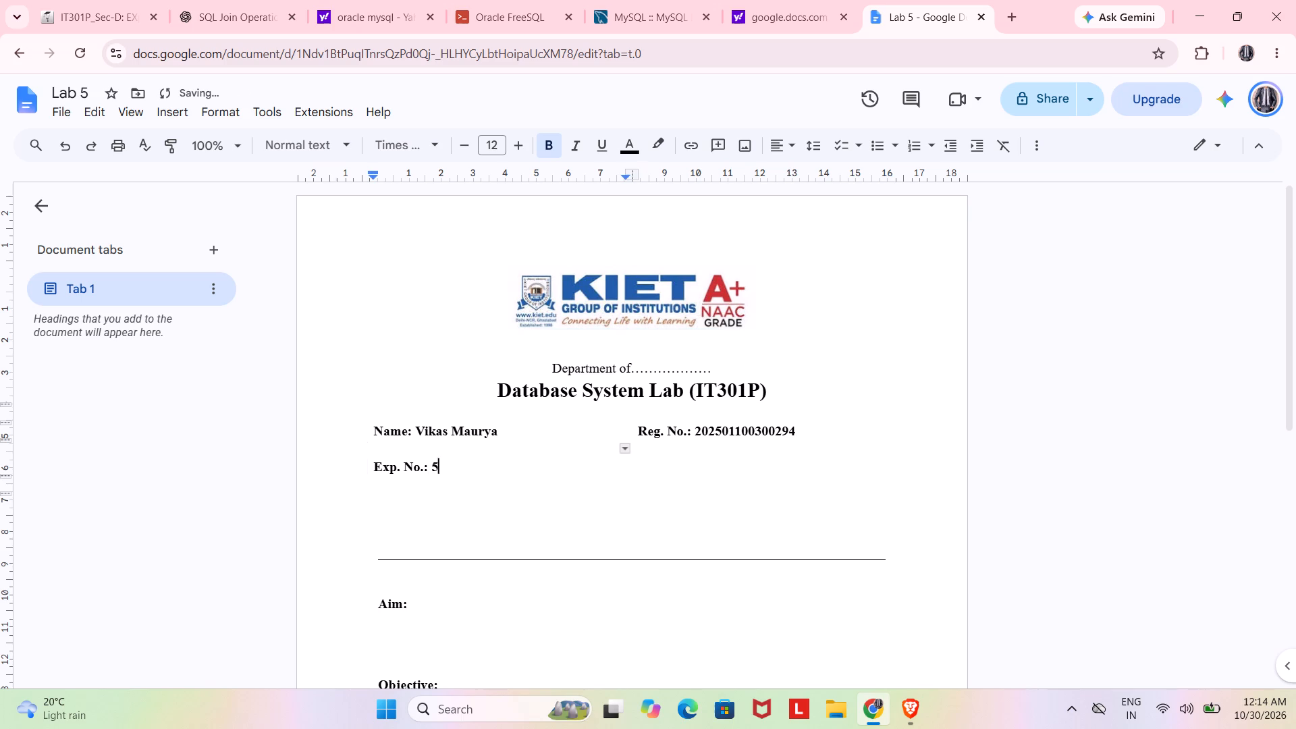
left_click(429, 609)
scroll(429, 609, "down", 2)
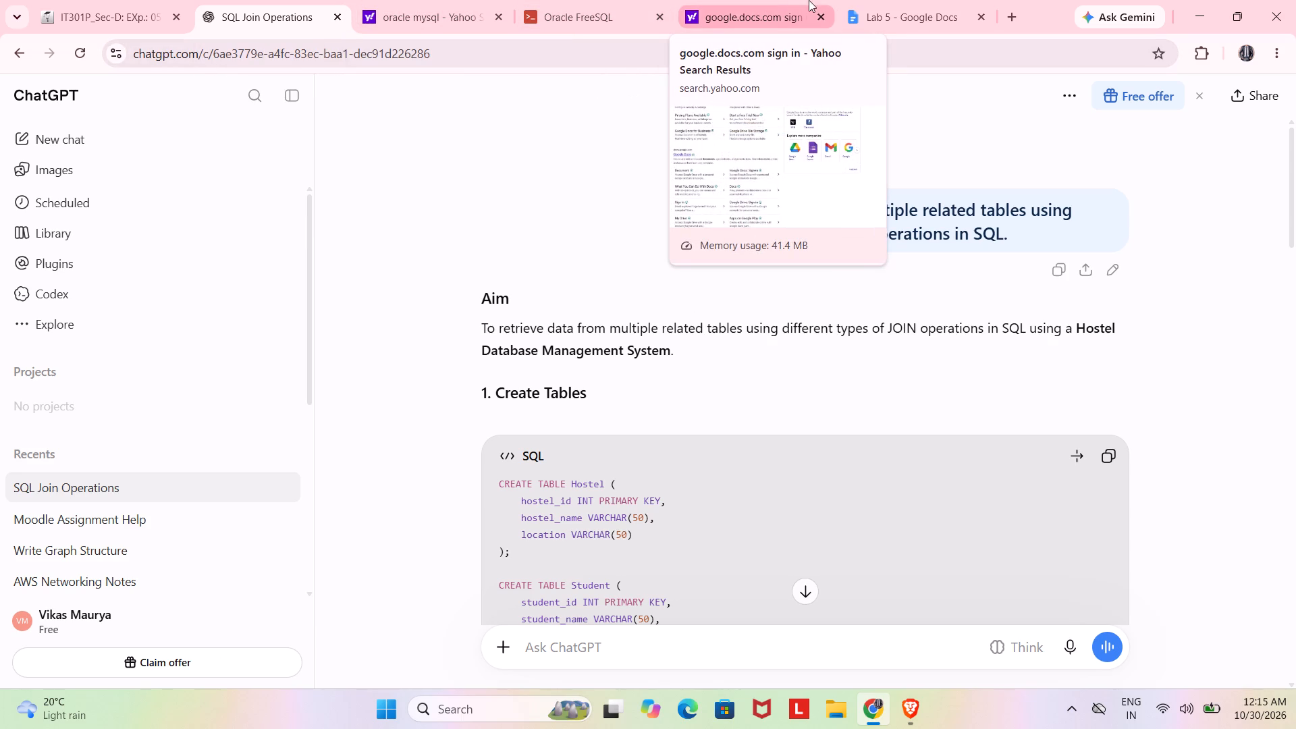
left_click(888, 8)
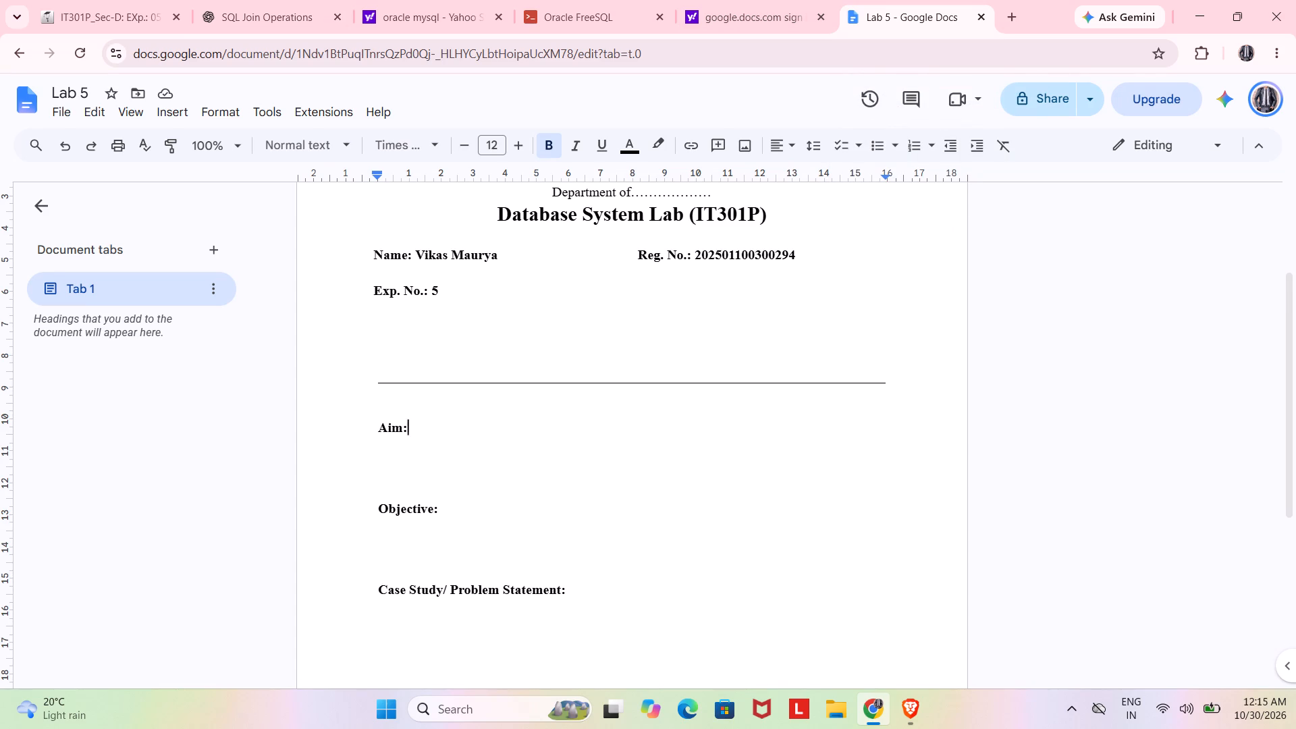
key("ctrl+v")
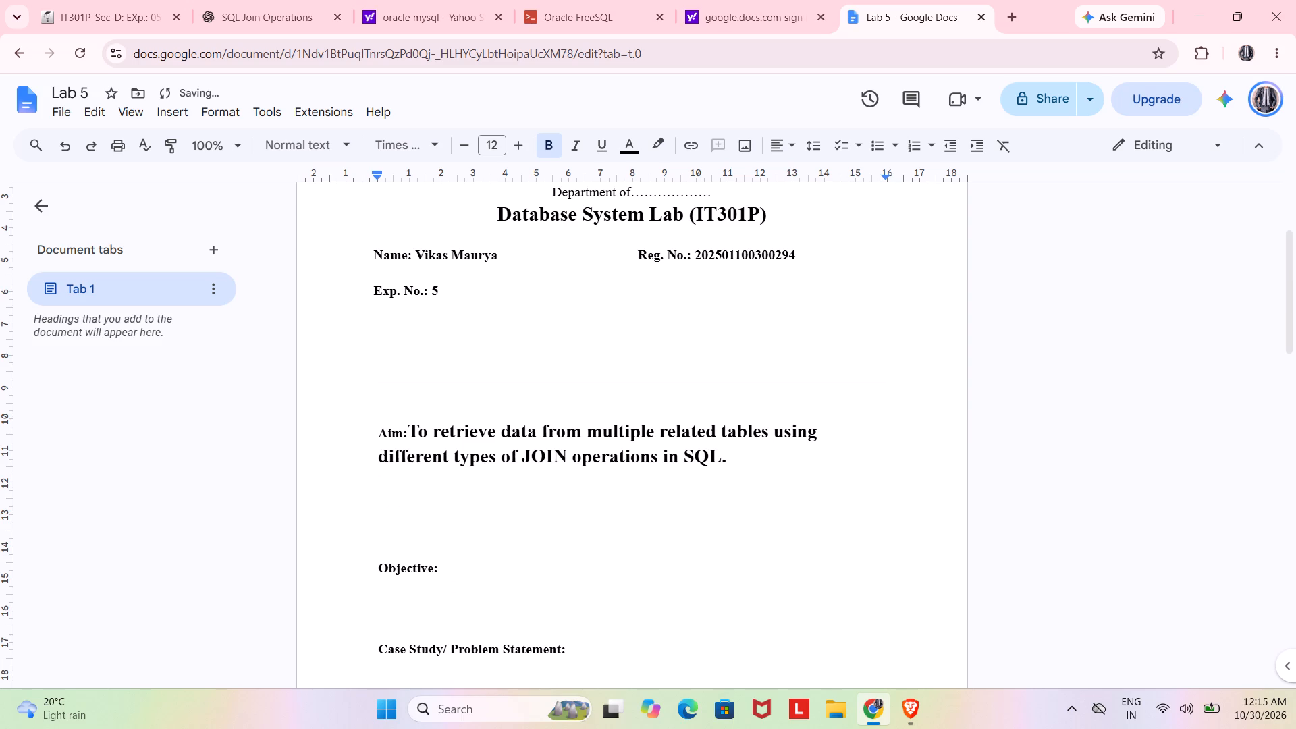
left_click(408, 429)
key("Return")
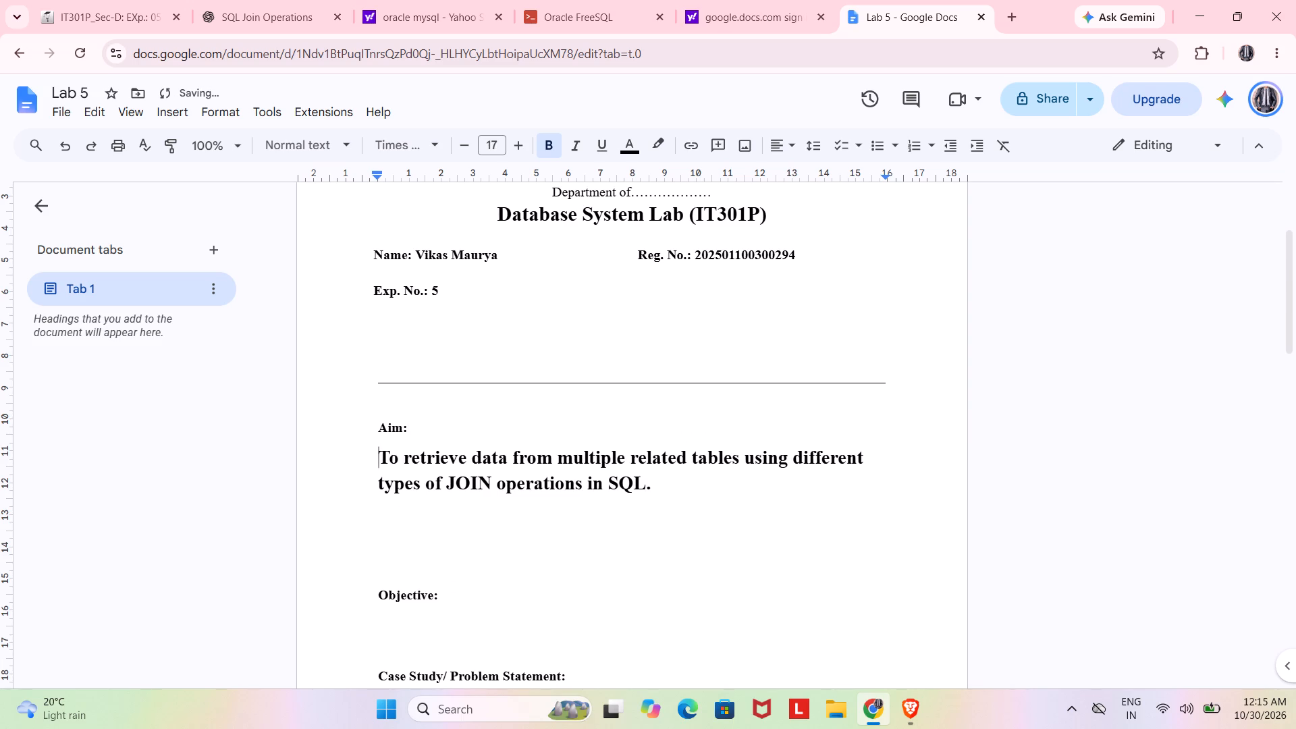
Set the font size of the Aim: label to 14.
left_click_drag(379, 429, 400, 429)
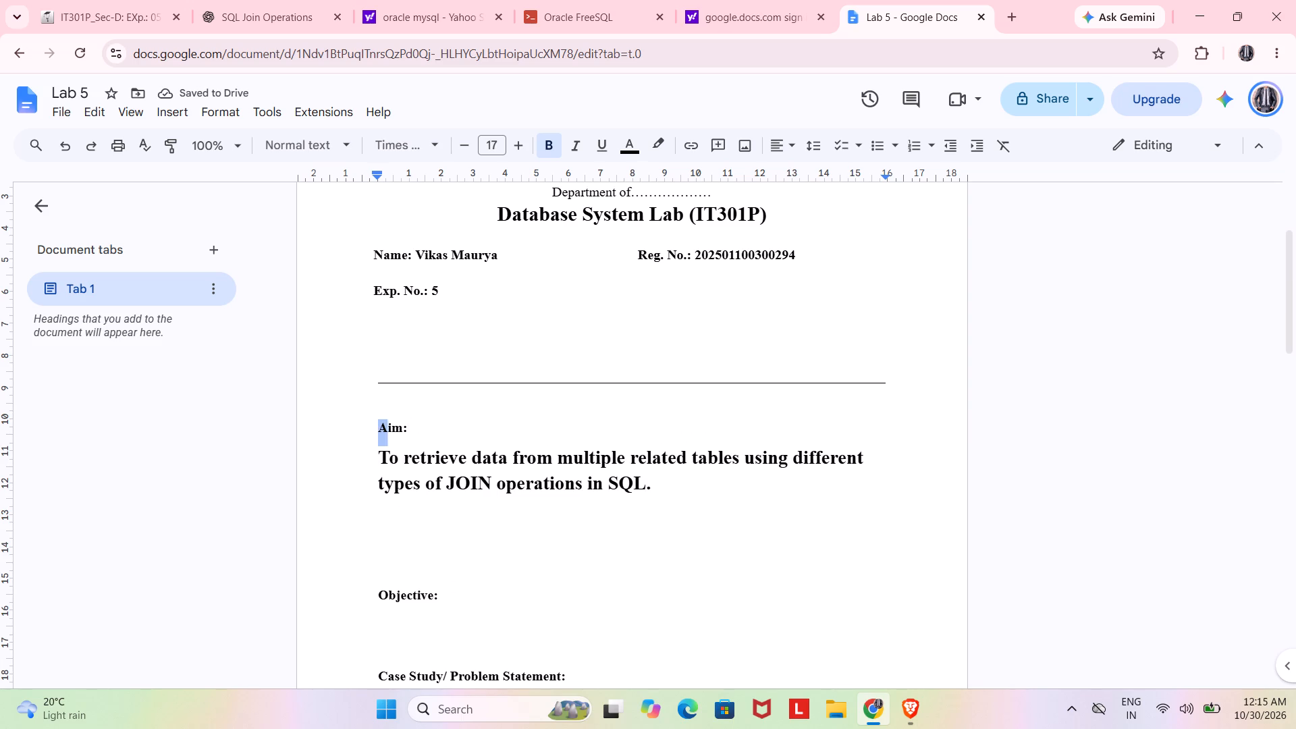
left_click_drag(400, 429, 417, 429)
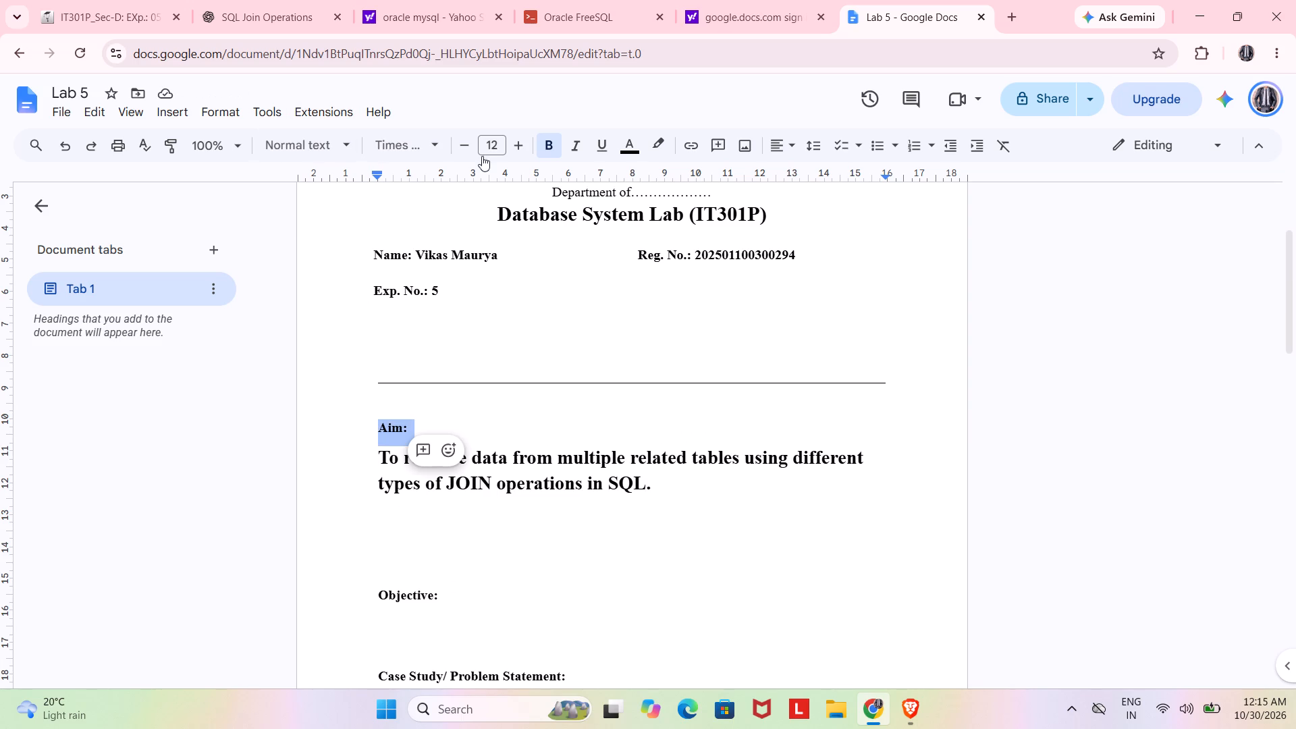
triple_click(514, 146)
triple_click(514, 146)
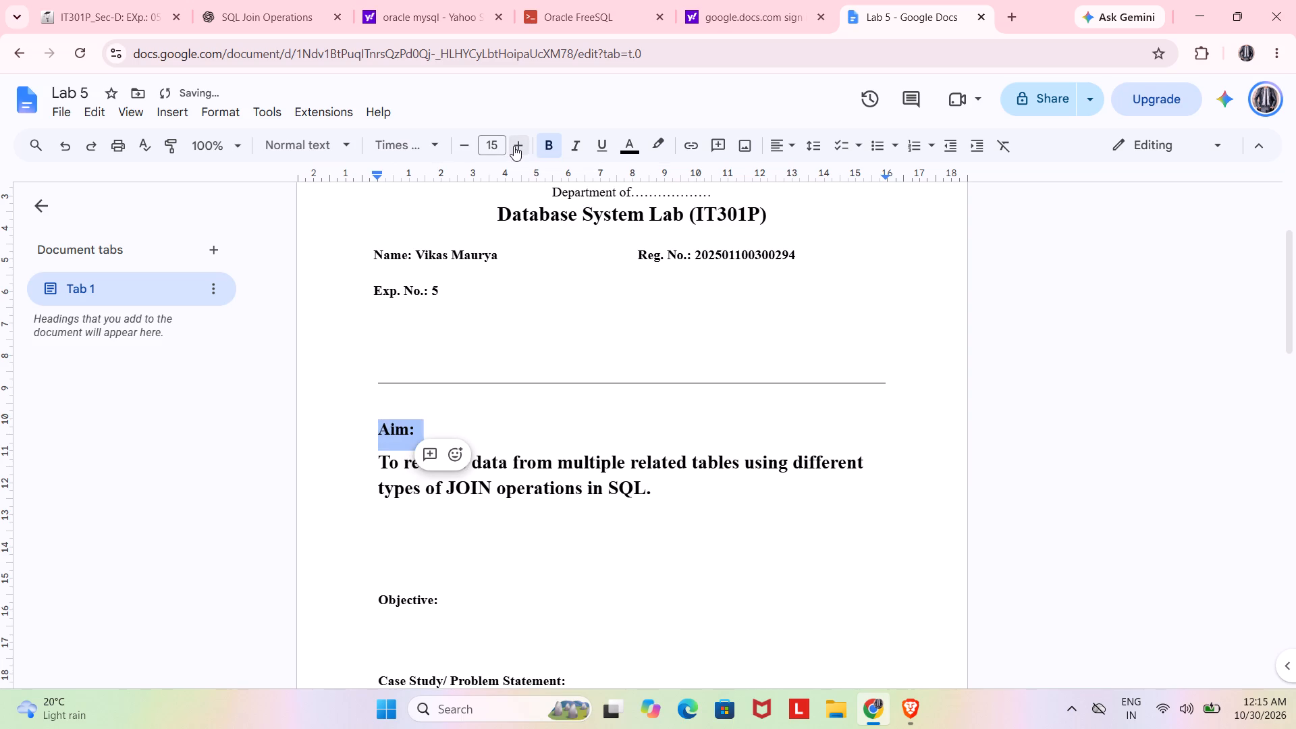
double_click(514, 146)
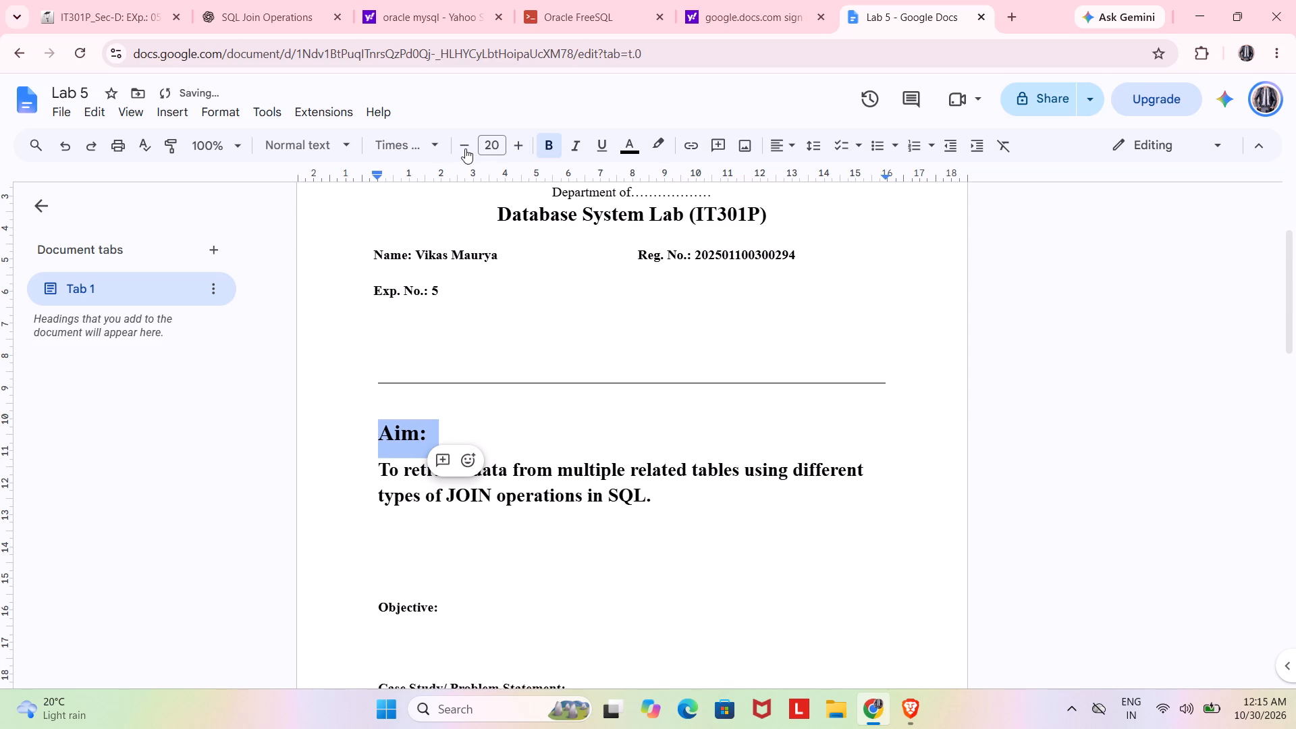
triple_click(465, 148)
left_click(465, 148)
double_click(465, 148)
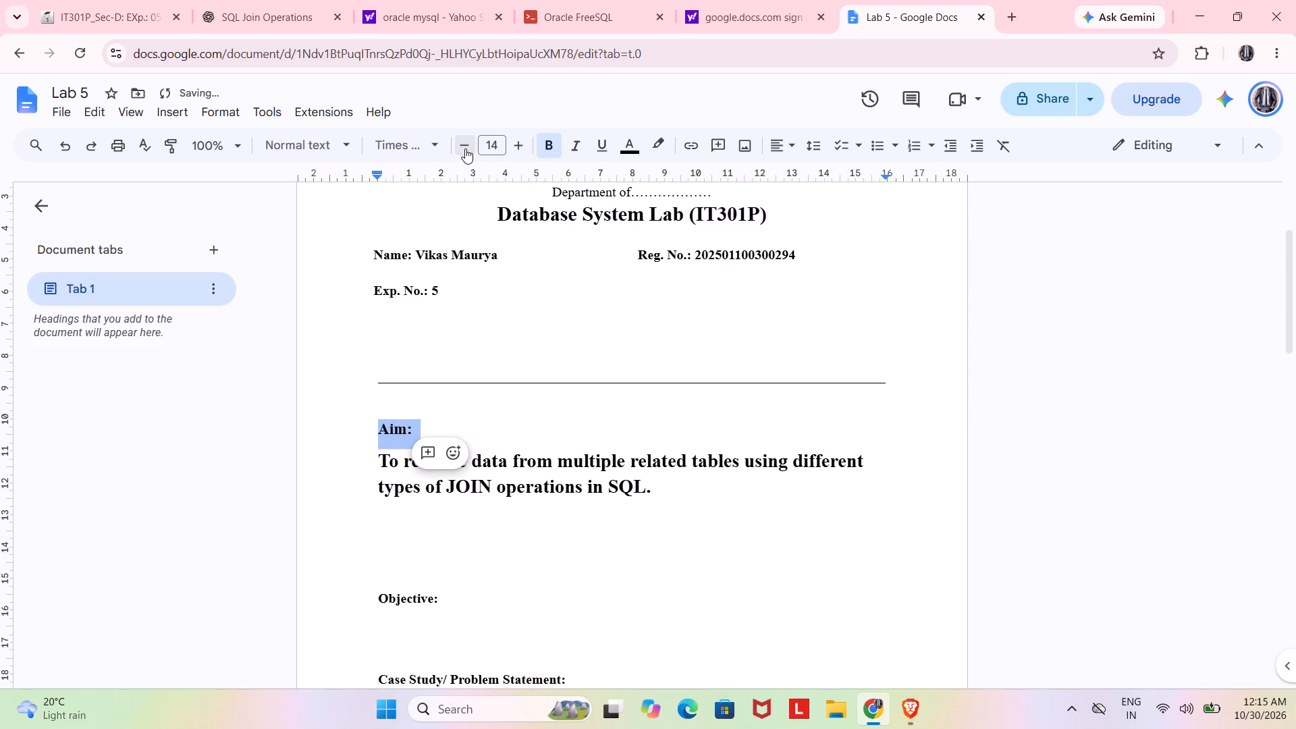
Join the pasted JOIN operations sentence onto the same line as the Aim: label.
left_click(379, 461)
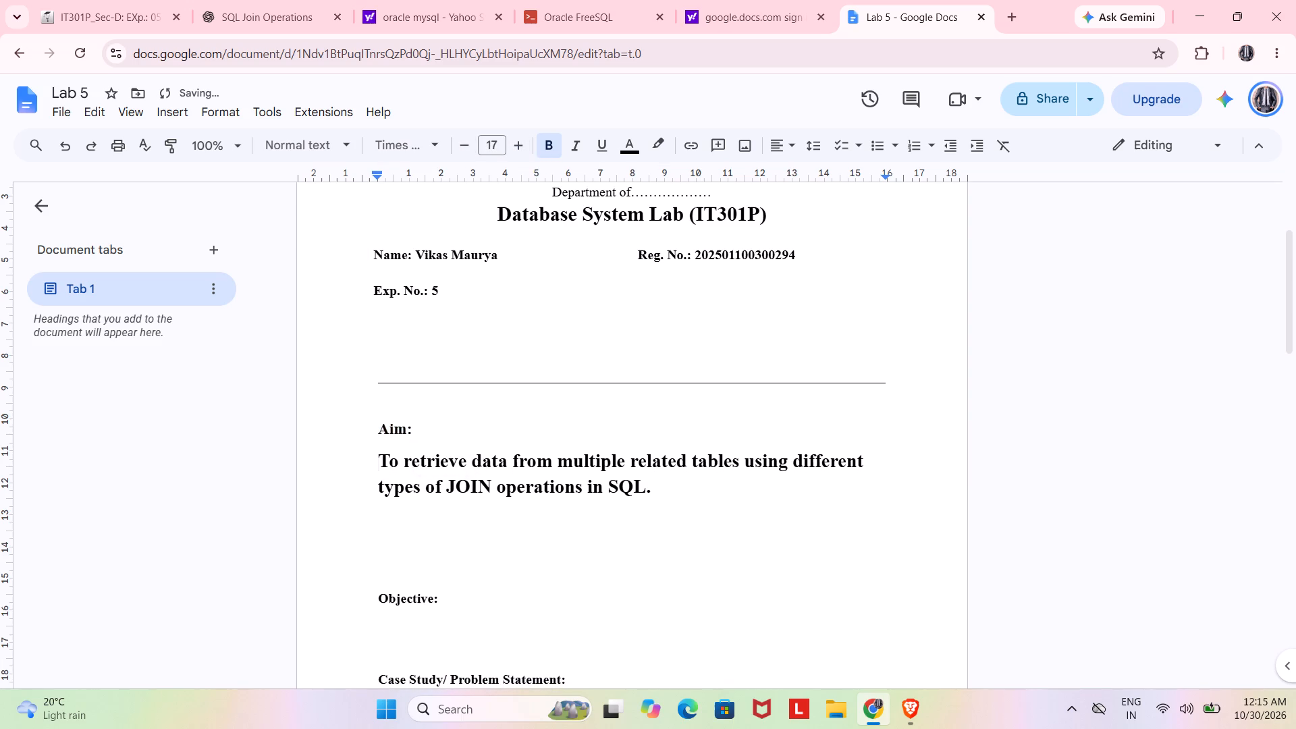
key("BackSpace")
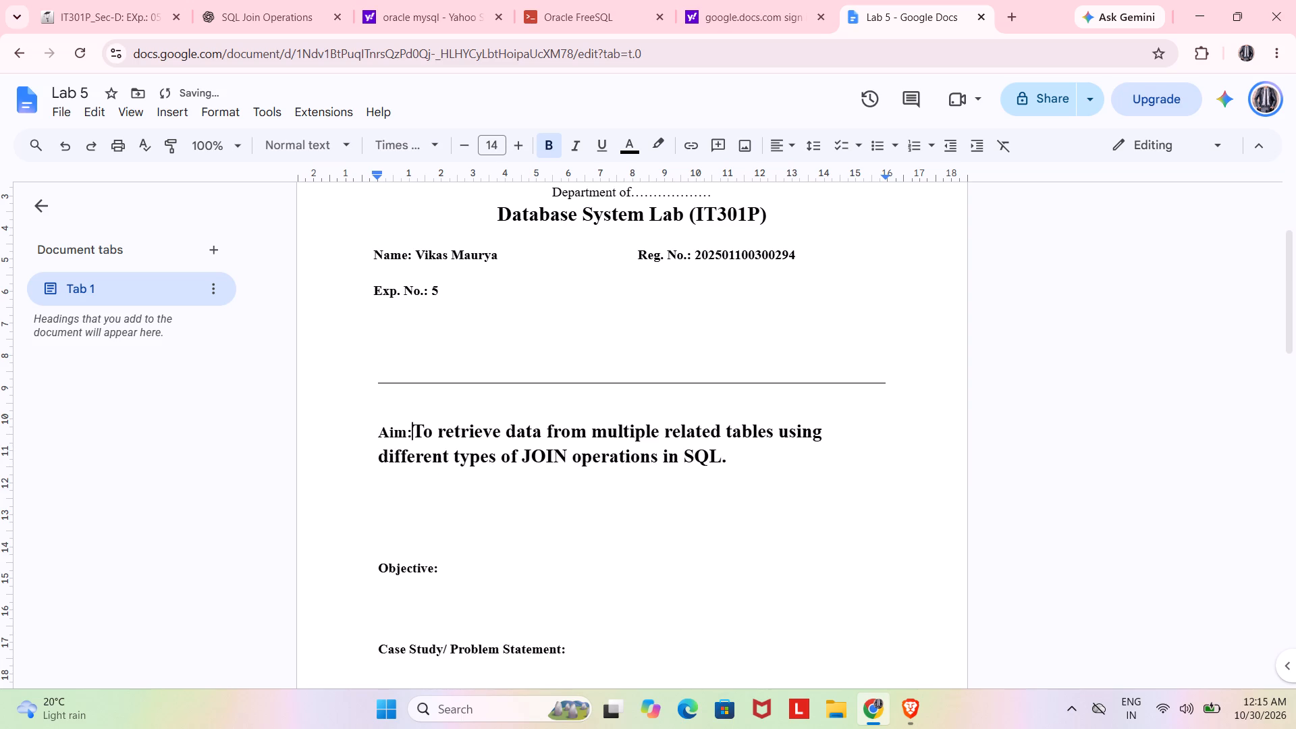
Set the font size of the Aim: label to 19, leaving the sentence after it as it is.
left_click_drag(378, 432, 413, 432)
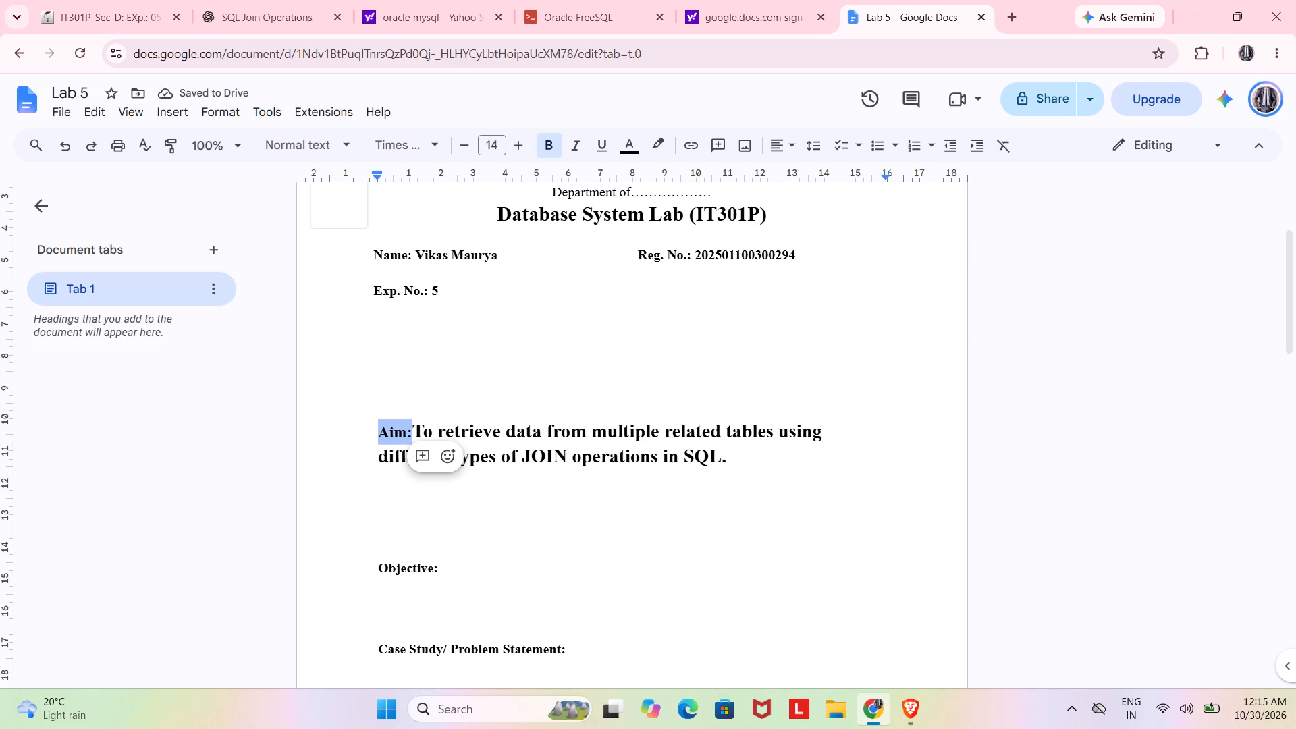
triple_click(519, 147)
double_click(519, 147)
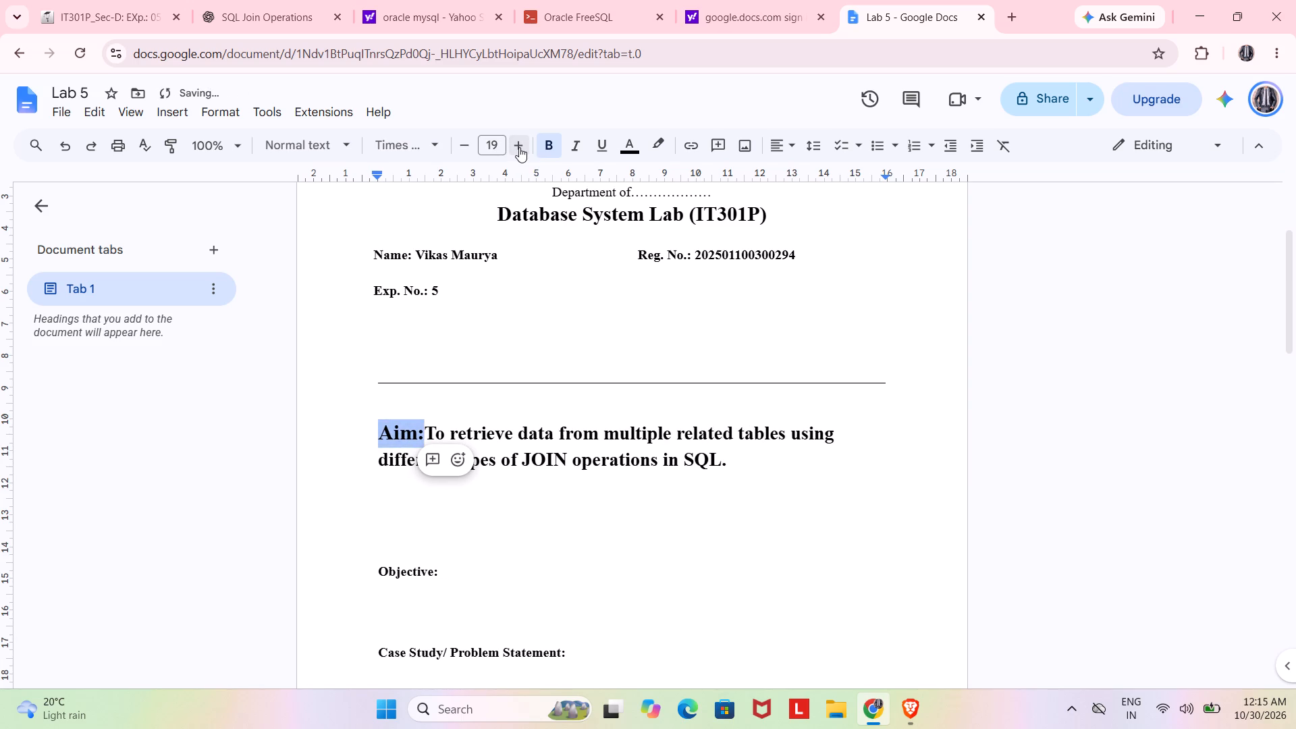
left_click(615, 486)
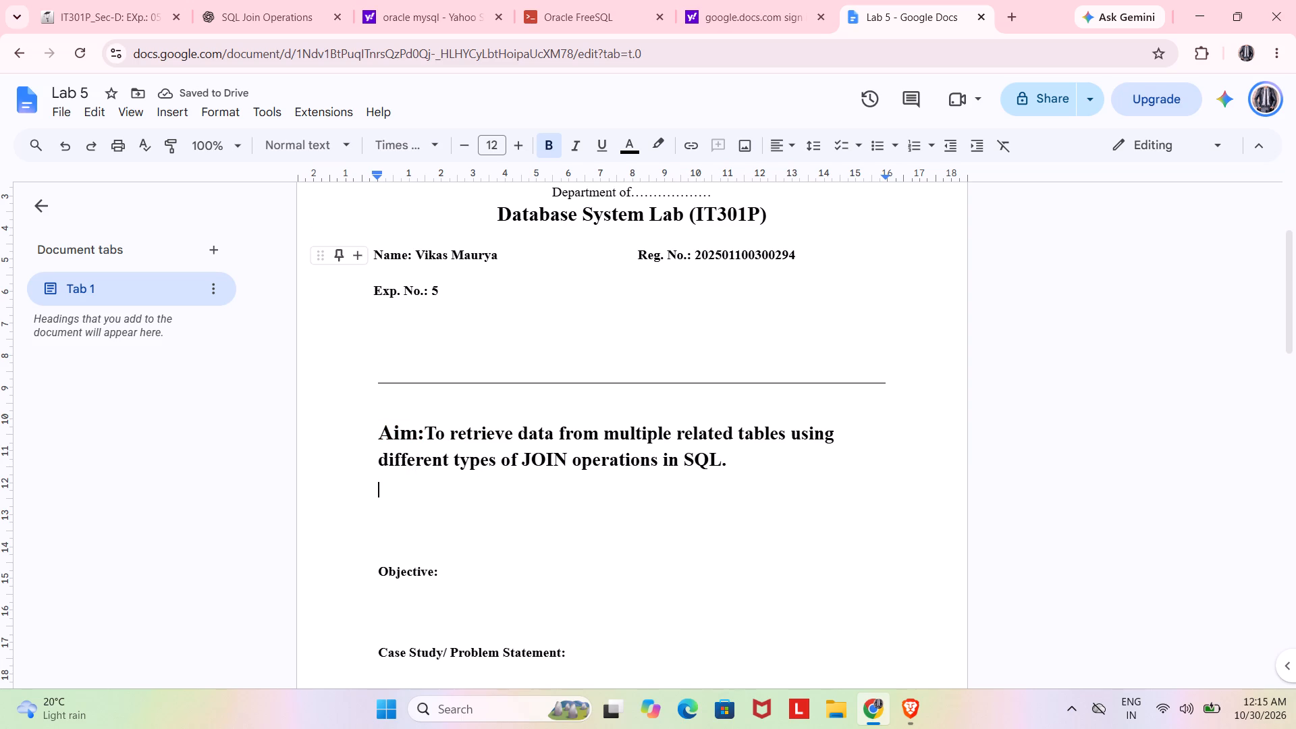
Enlarge the Name label and the student's name in the lab sheet header to font size 17.
left_click_drag(374, 252, 433, 252)
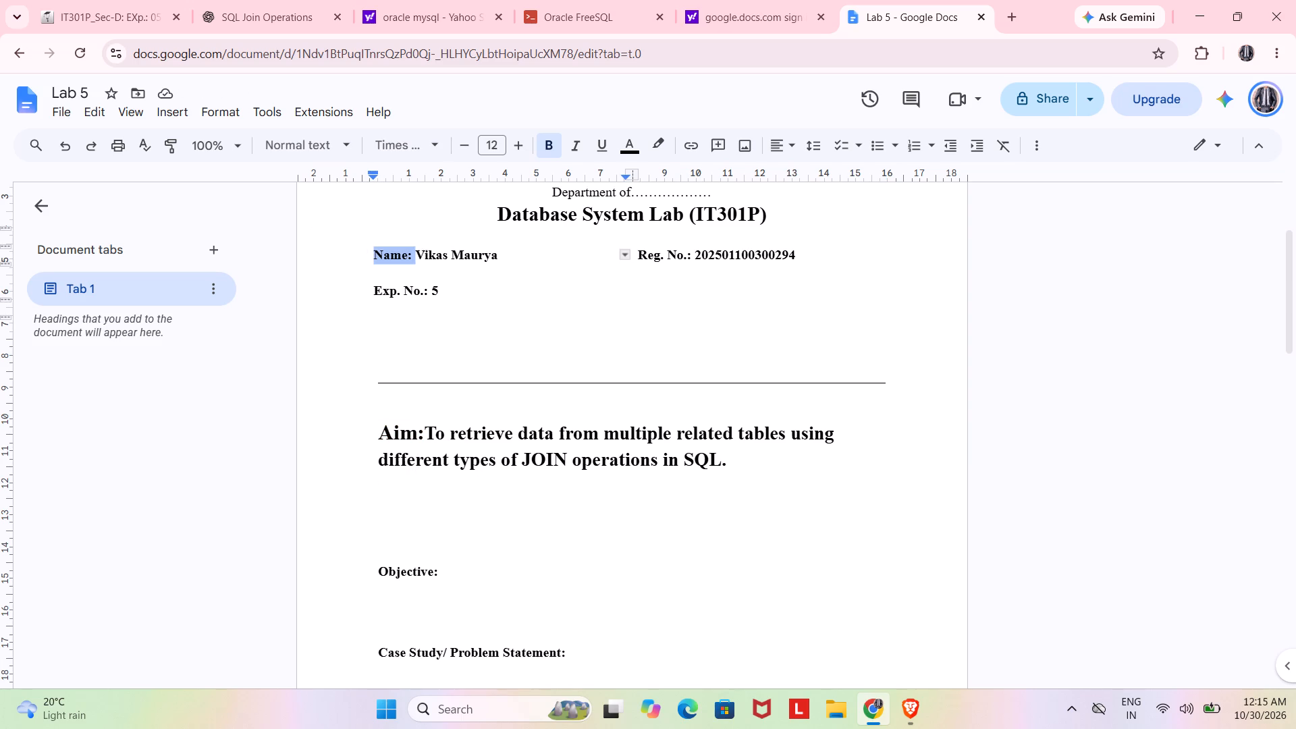
left_click_drag(433, 252, 503, 254)
triple_click(518, 141)
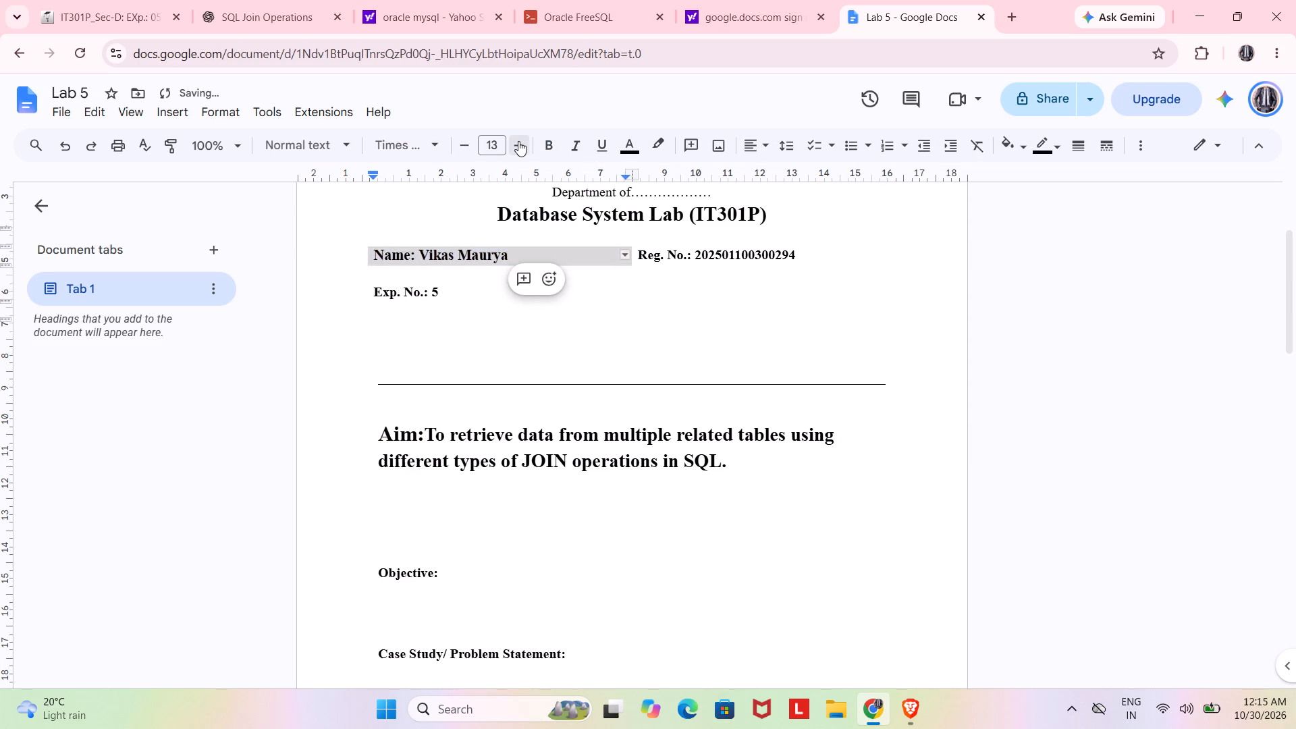
double_click(518, 141)
Set the Reg. No. label and its number in the header to font size 16.
left_click_drag(643, 256, 661, 263)
left_click_drag(661, 263, 652, 259)
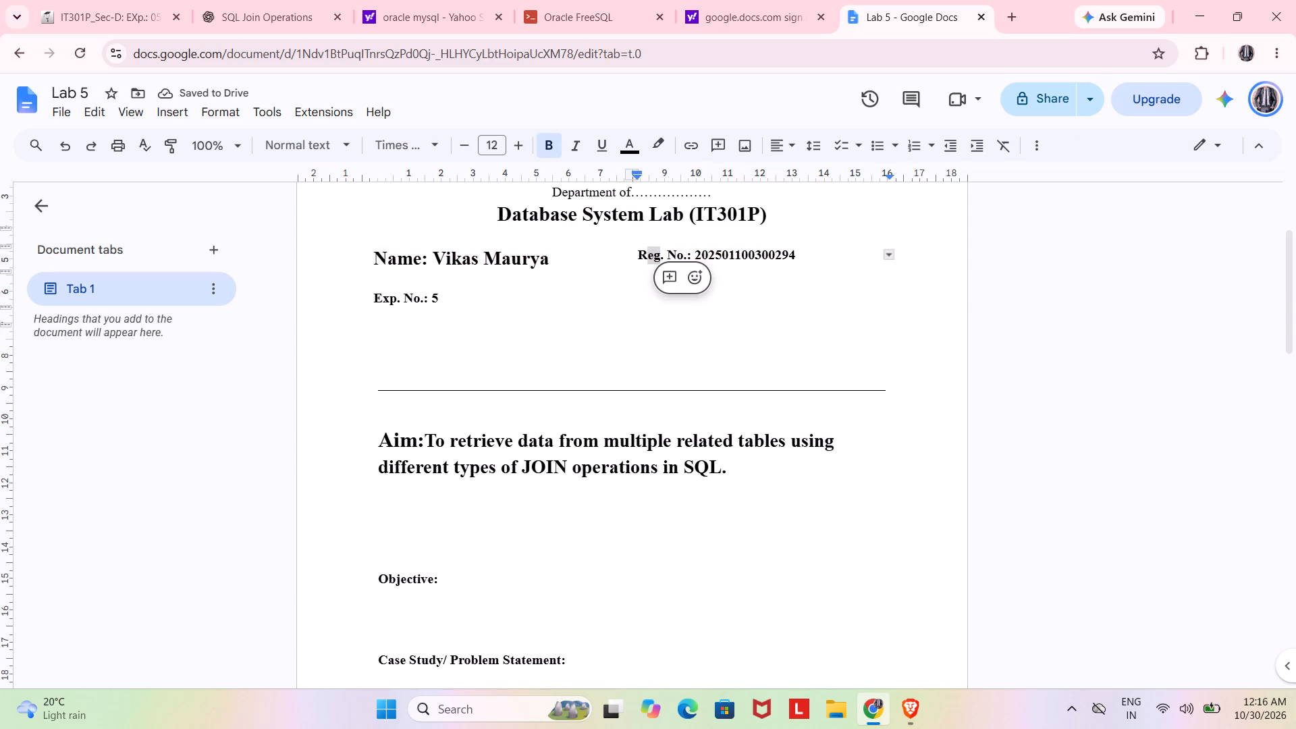
left_click_drag(652, 259, 638, 253)
left_click_drag(638, 253, 796, 258)
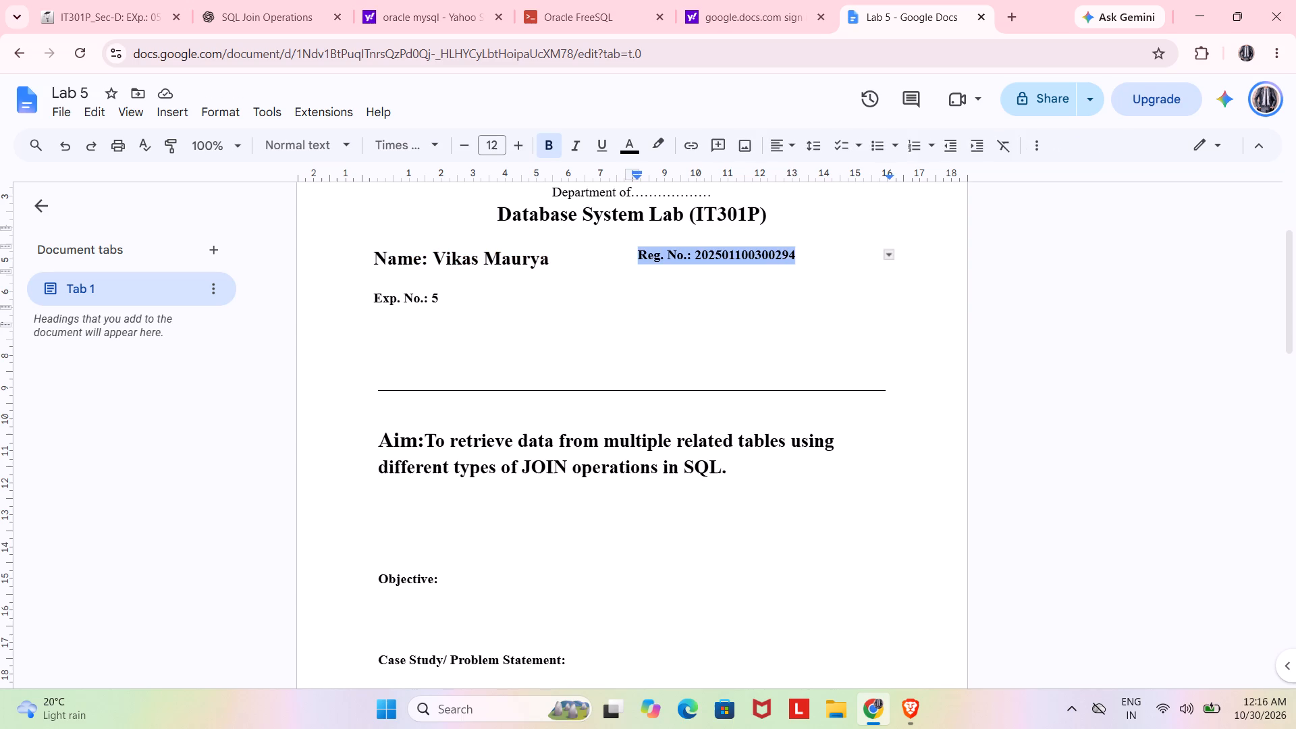
left_click_drag(796, 258, 806, 256)
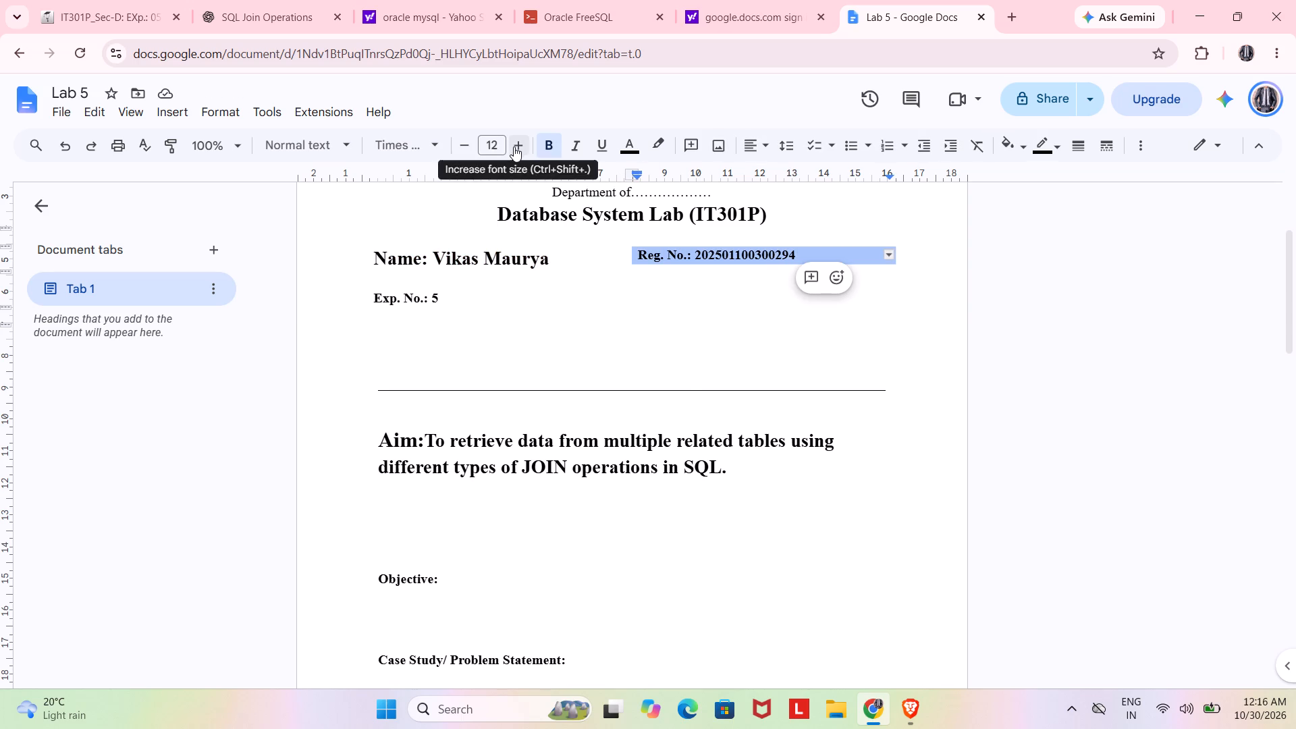
triple_click(514, 146)
left_click(514, 146)
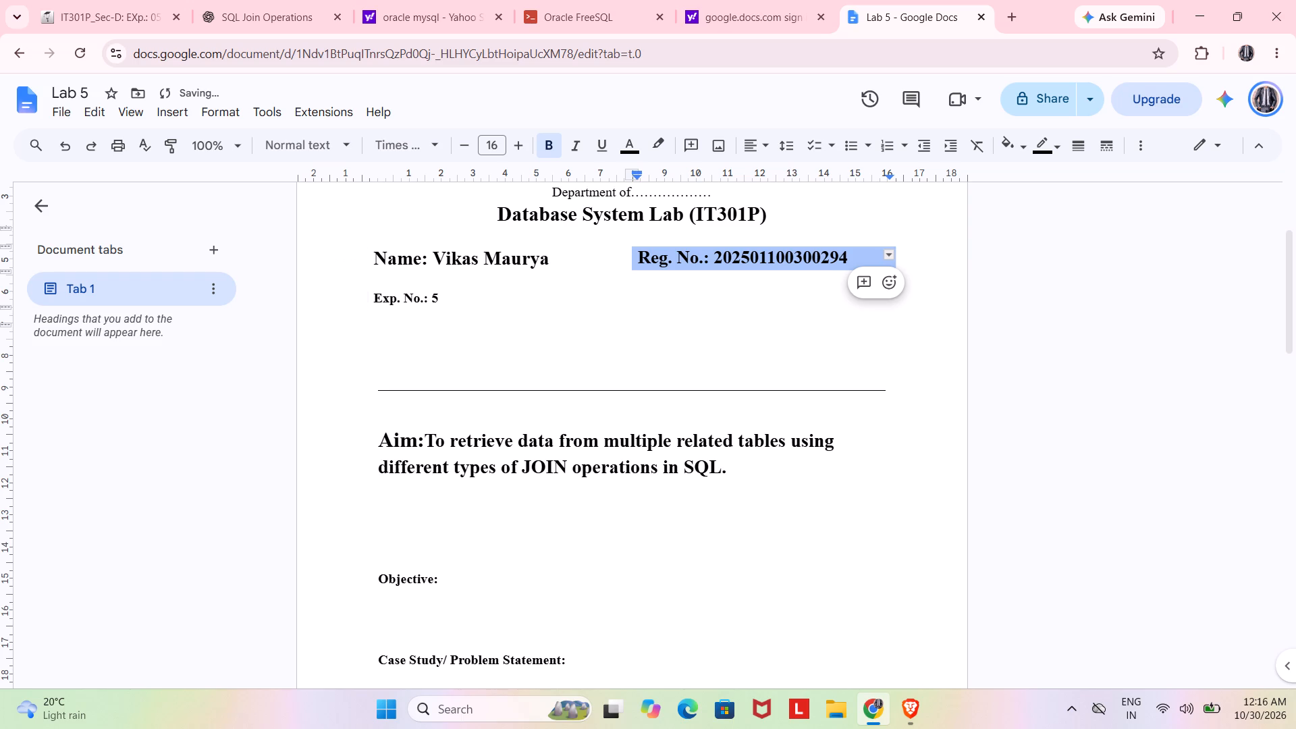
Set the Exp. No. line in the header to font size 16.
left_click_drag(376, 299, 456, 300)
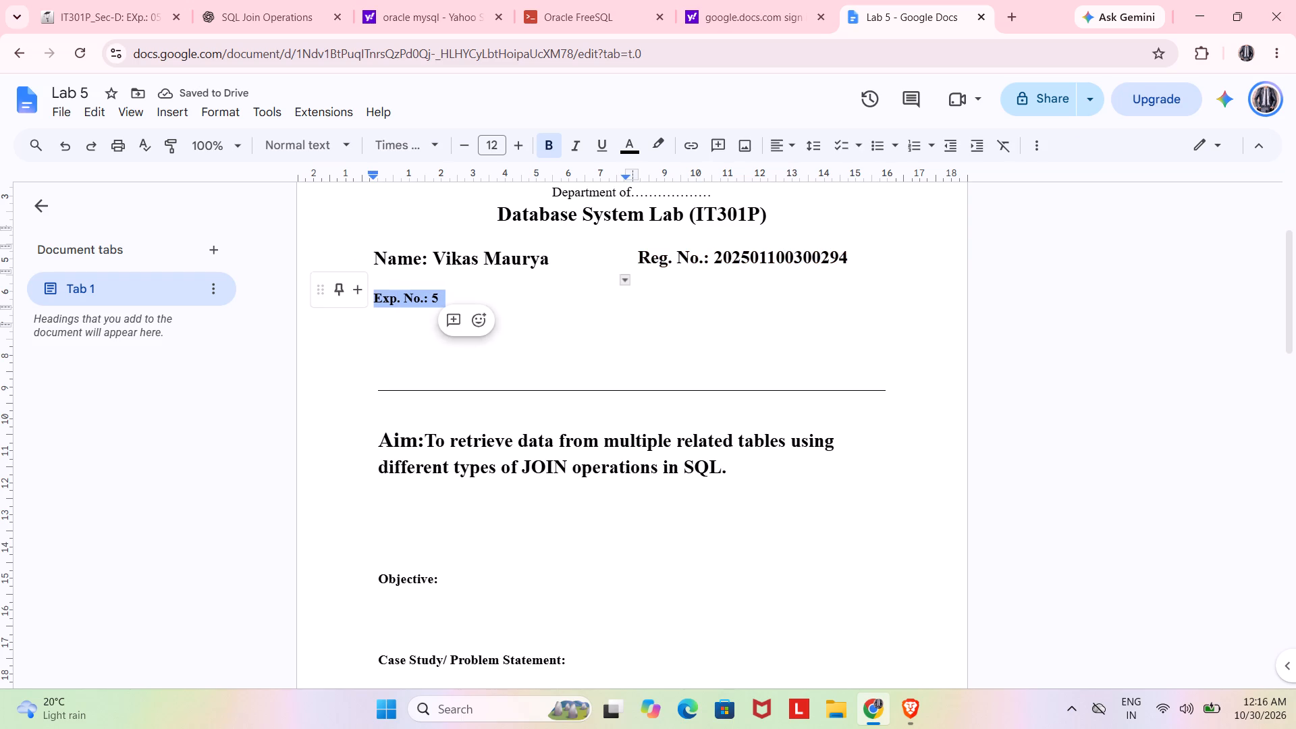
triple_click(515, 144)
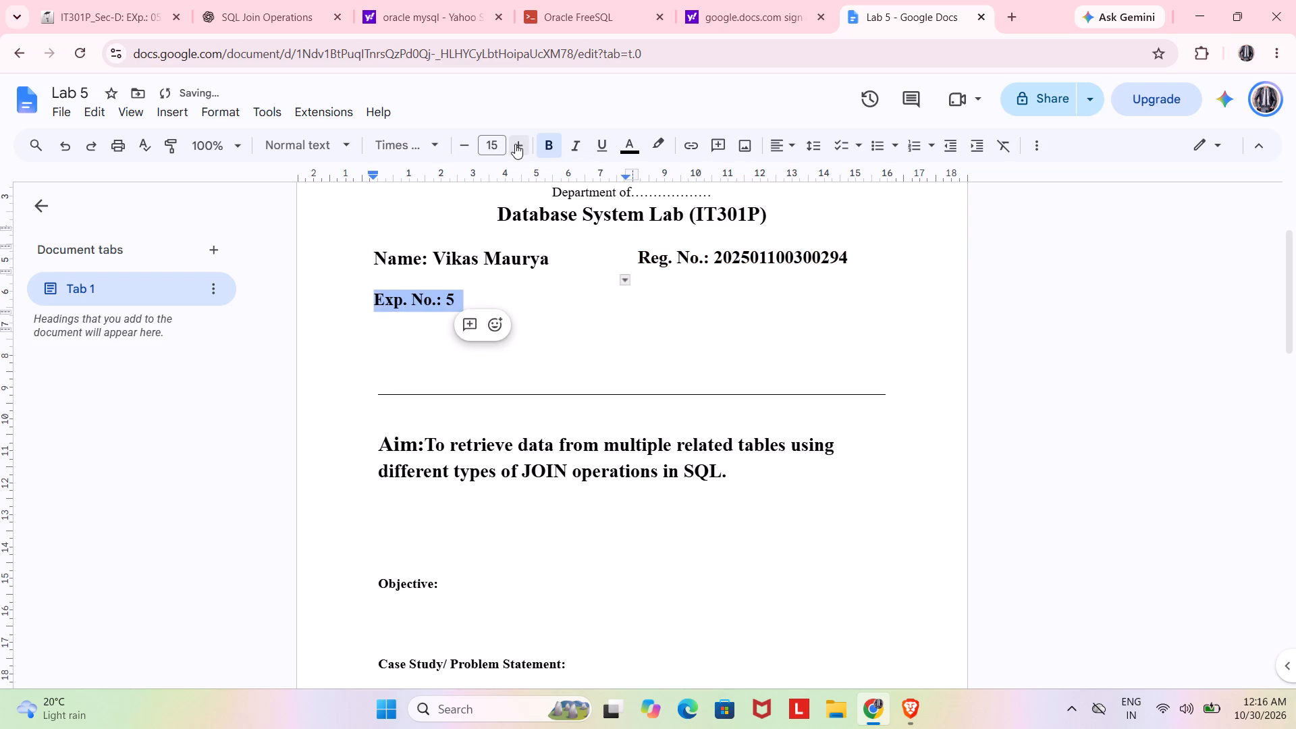
left_click(515, 144)
left_click(593, 358)
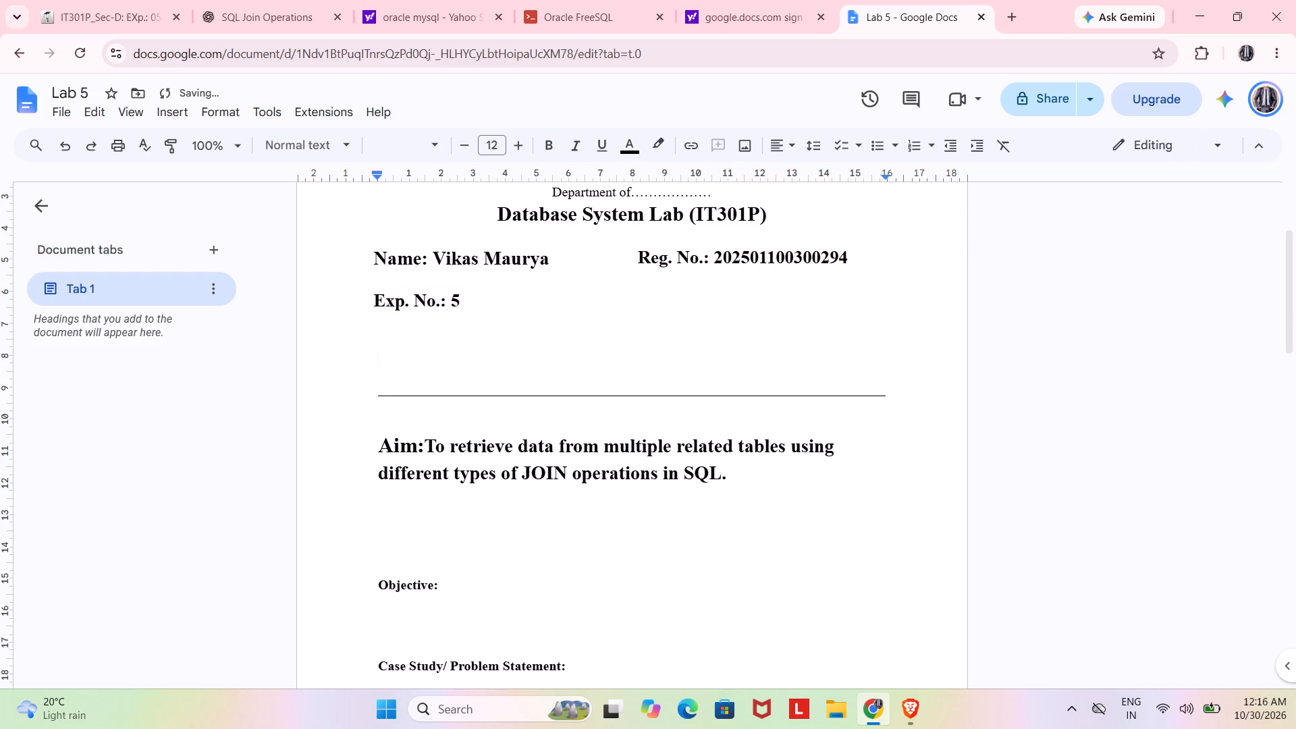
scroll(593, 358, "up", 3)
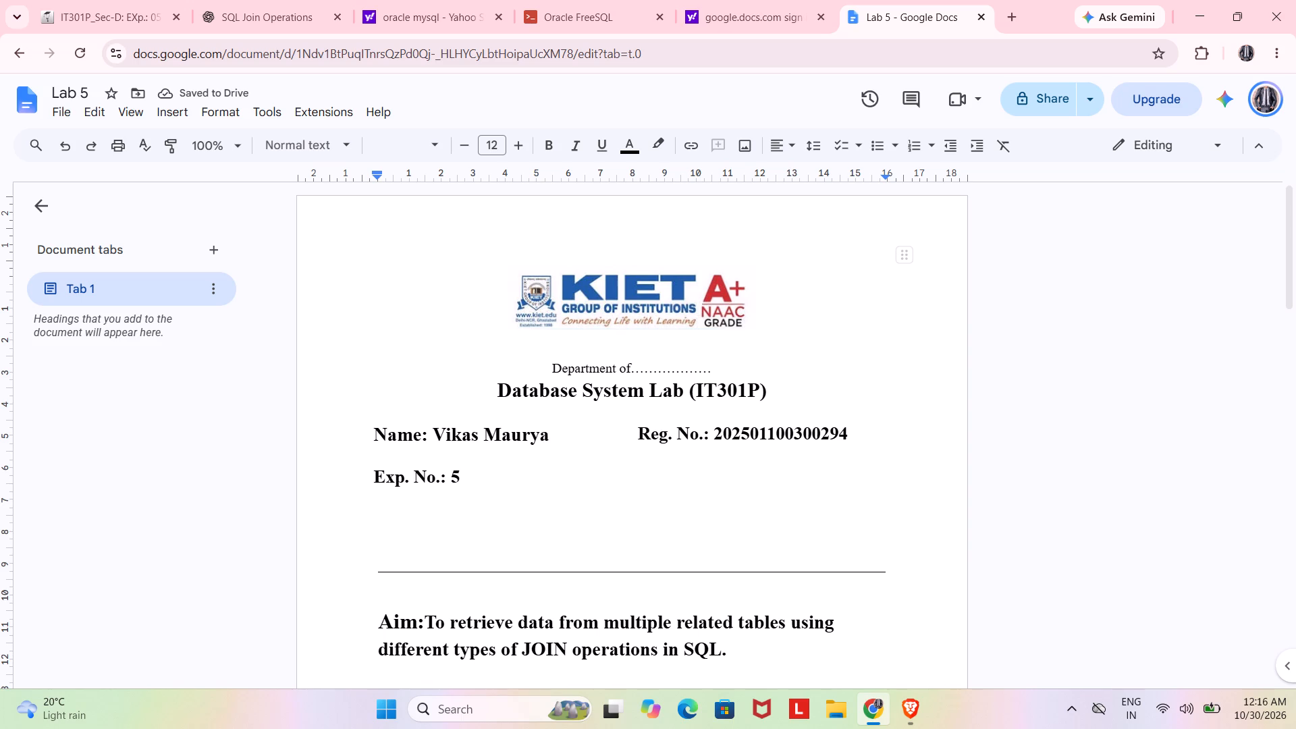
left_click(644, 372)
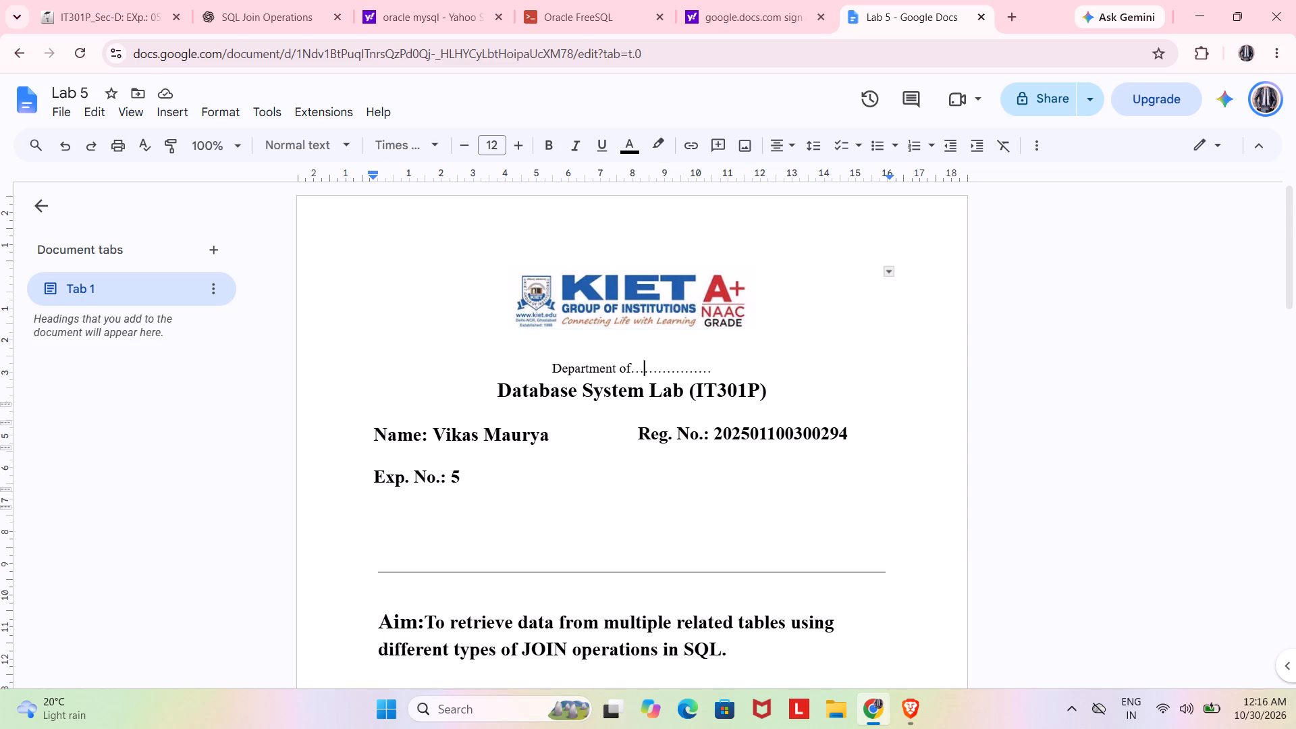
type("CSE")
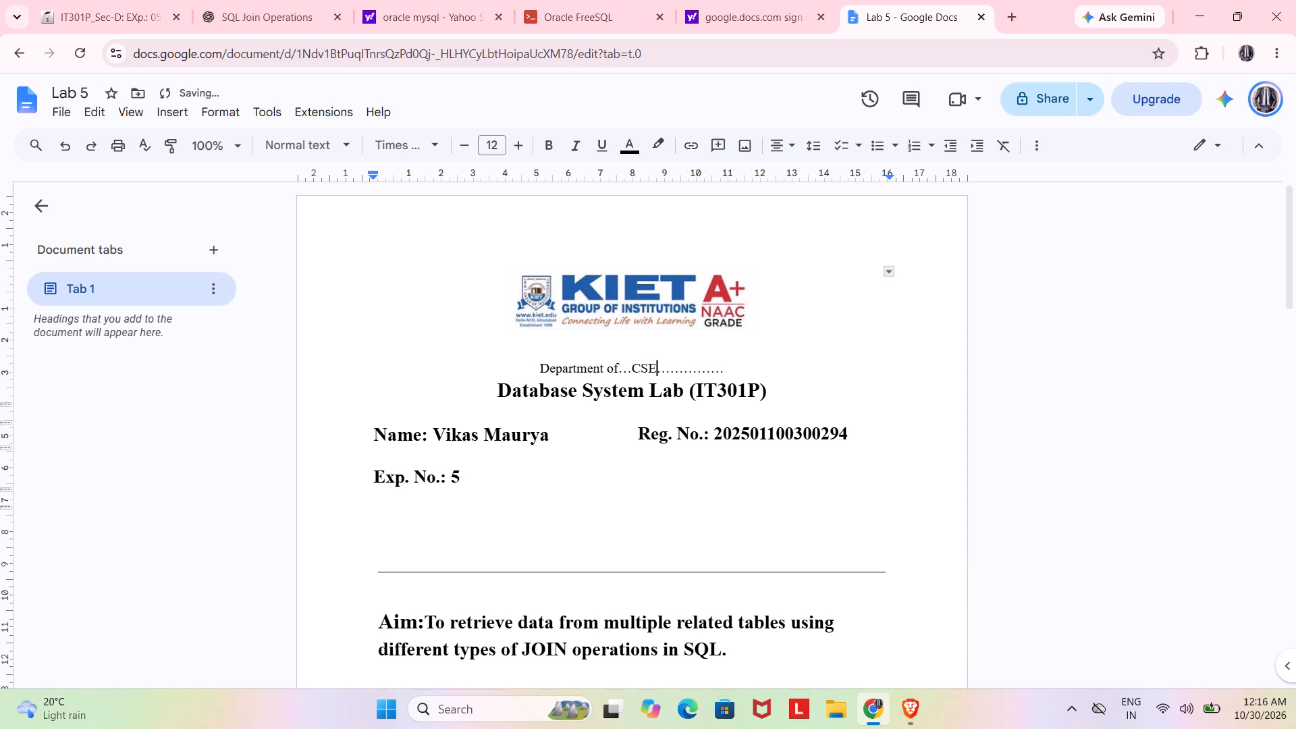
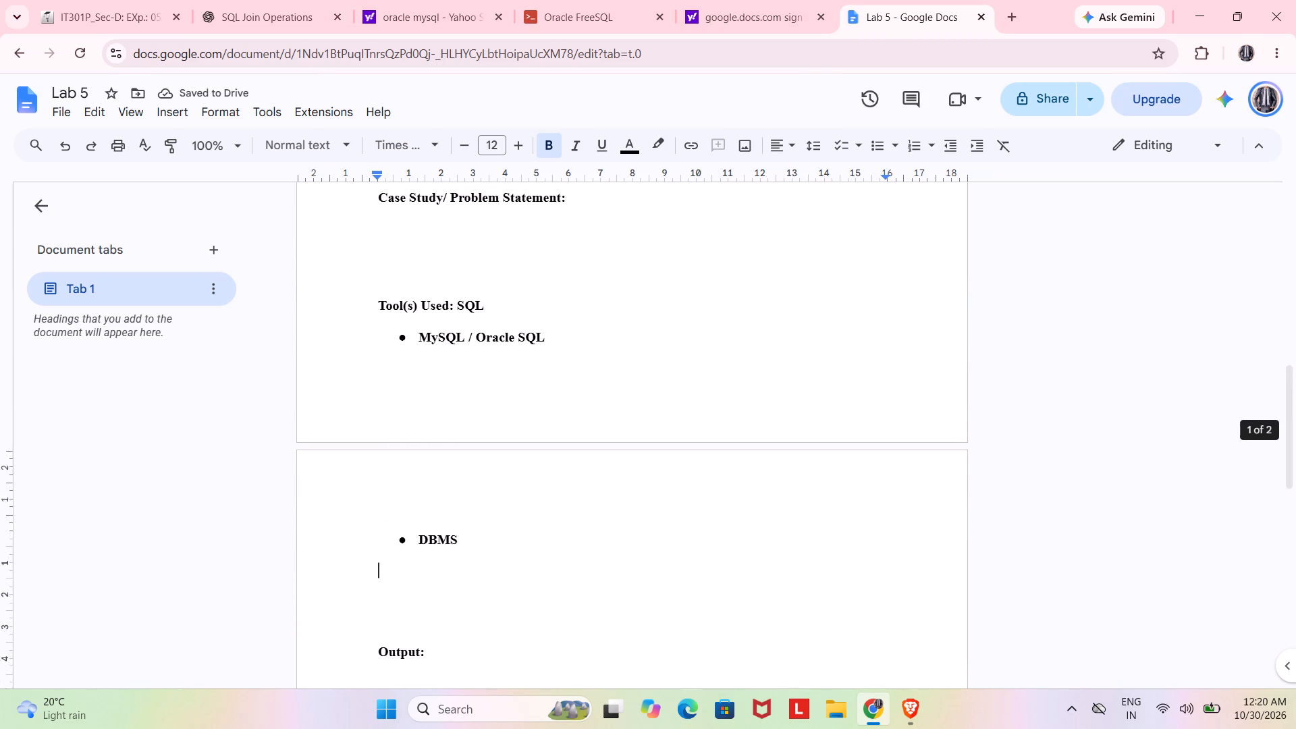
scroll(461, 552, "right", 1)
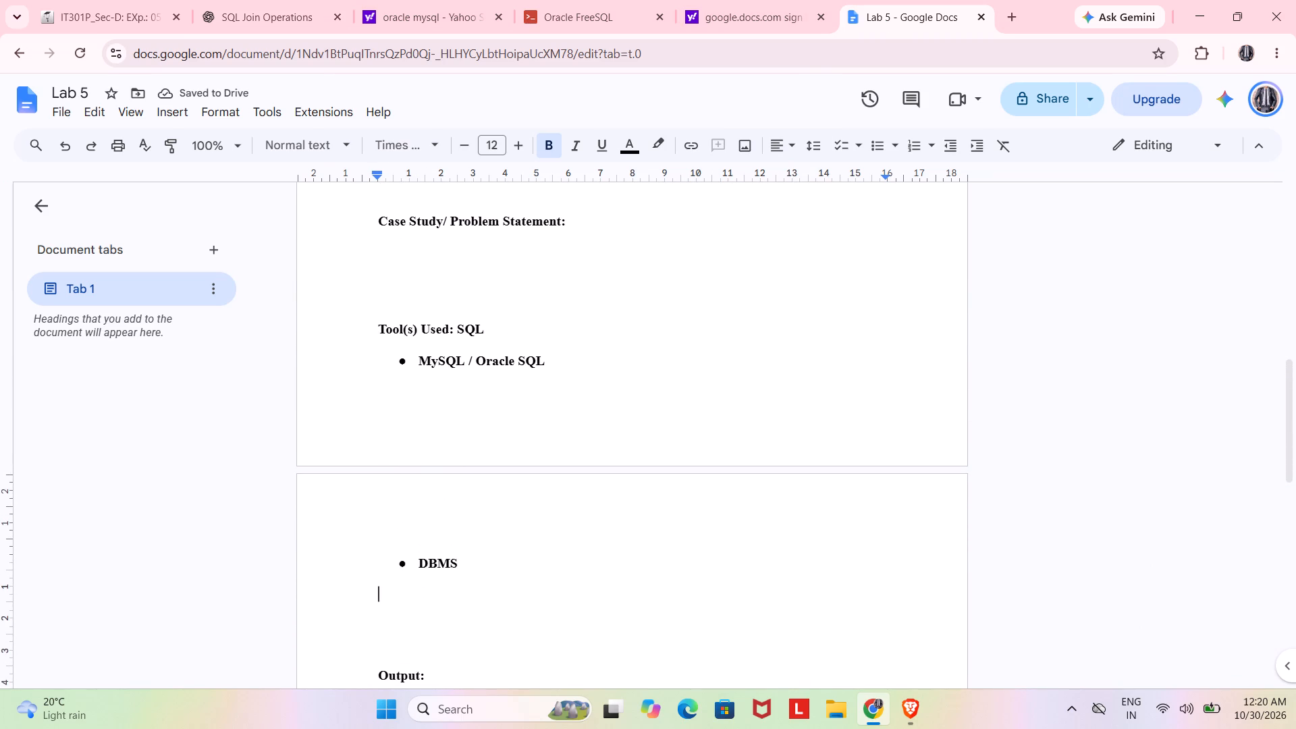
left_click_drag(414, 360, 553, 357)
key("ctrl+c")
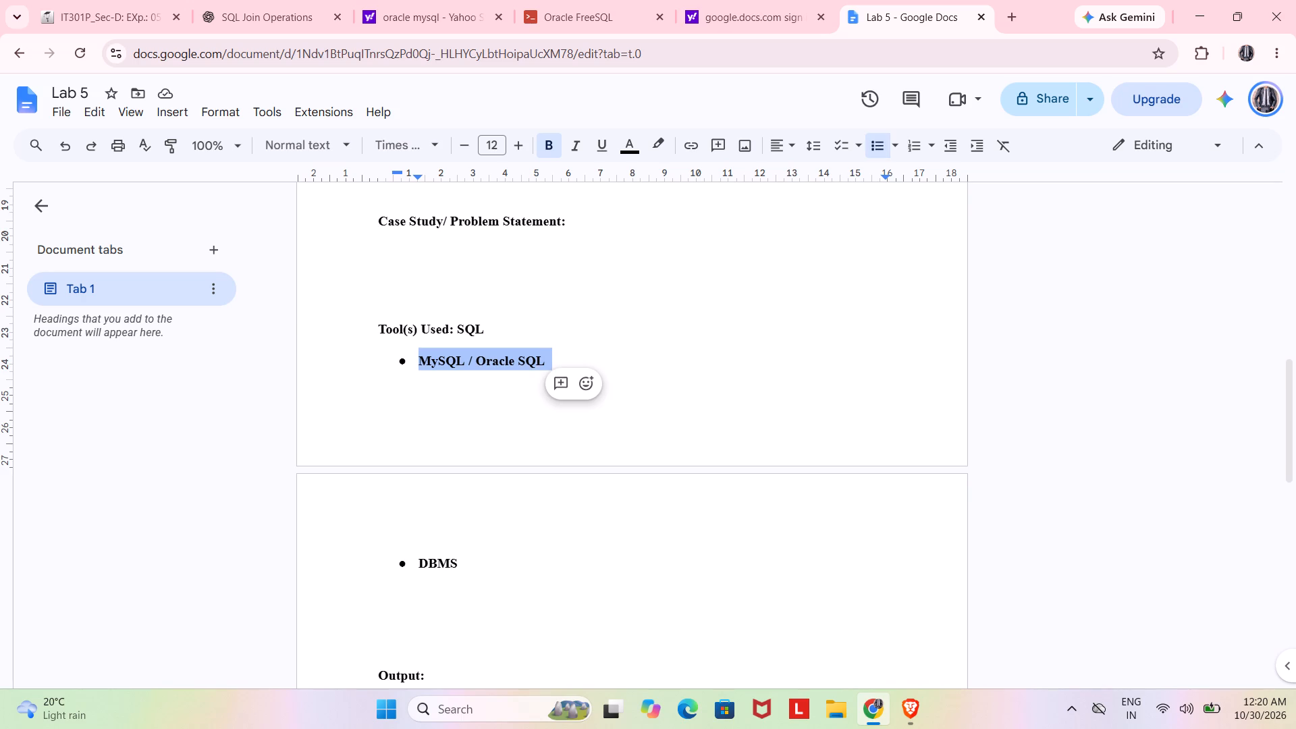
left_click(508, 330)
key("comma")
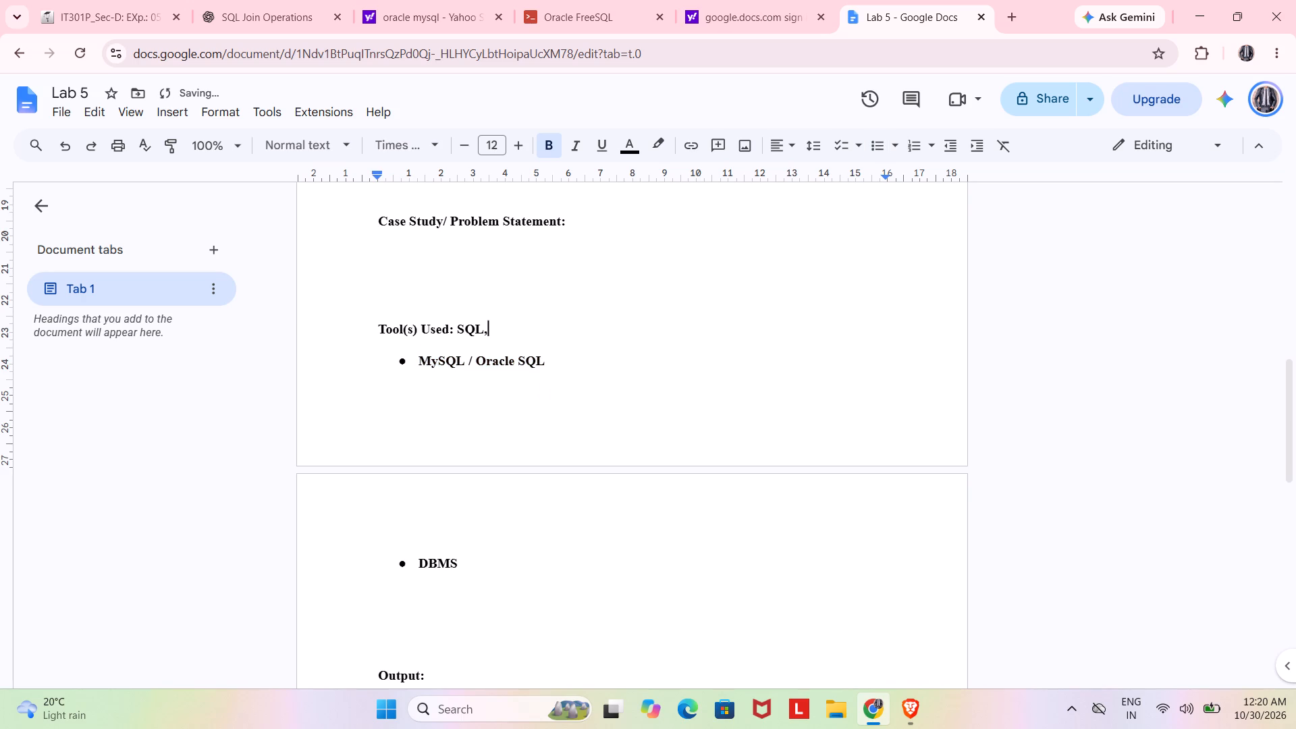
key("ctrl+v")
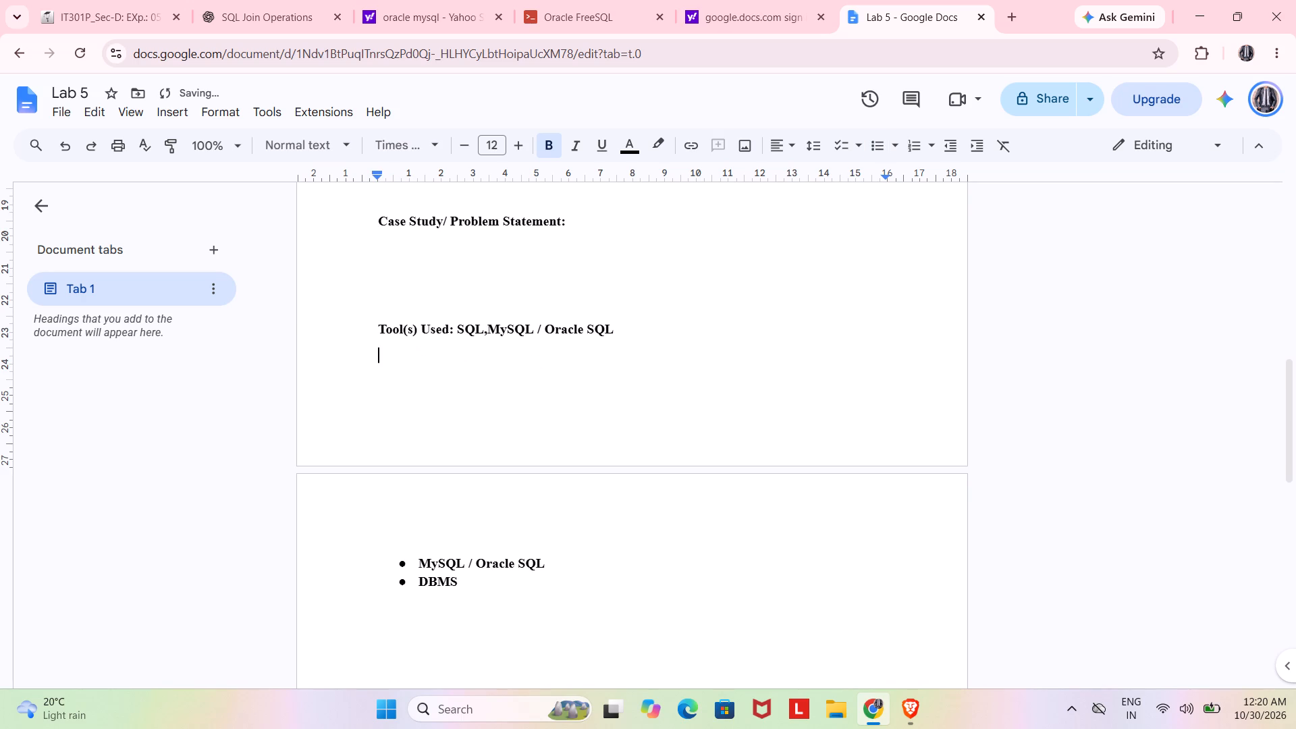
left_click(619, 323)
key("comma")
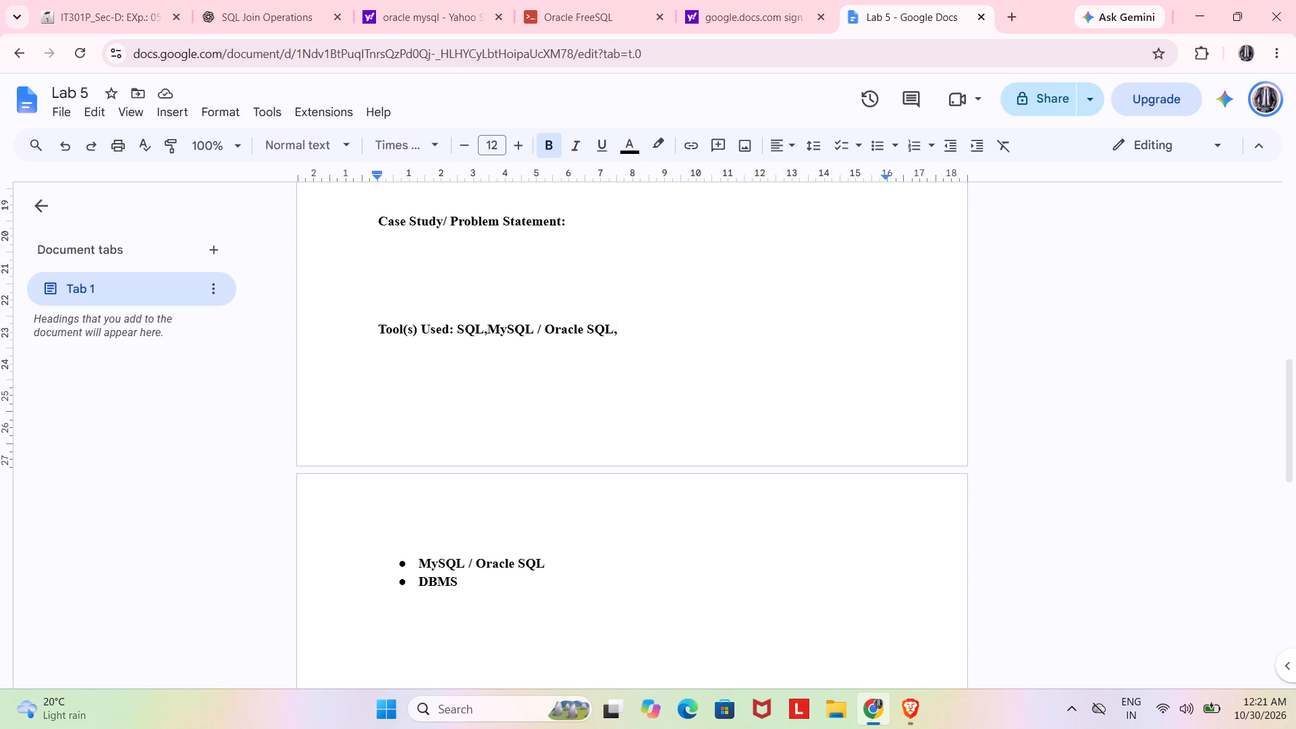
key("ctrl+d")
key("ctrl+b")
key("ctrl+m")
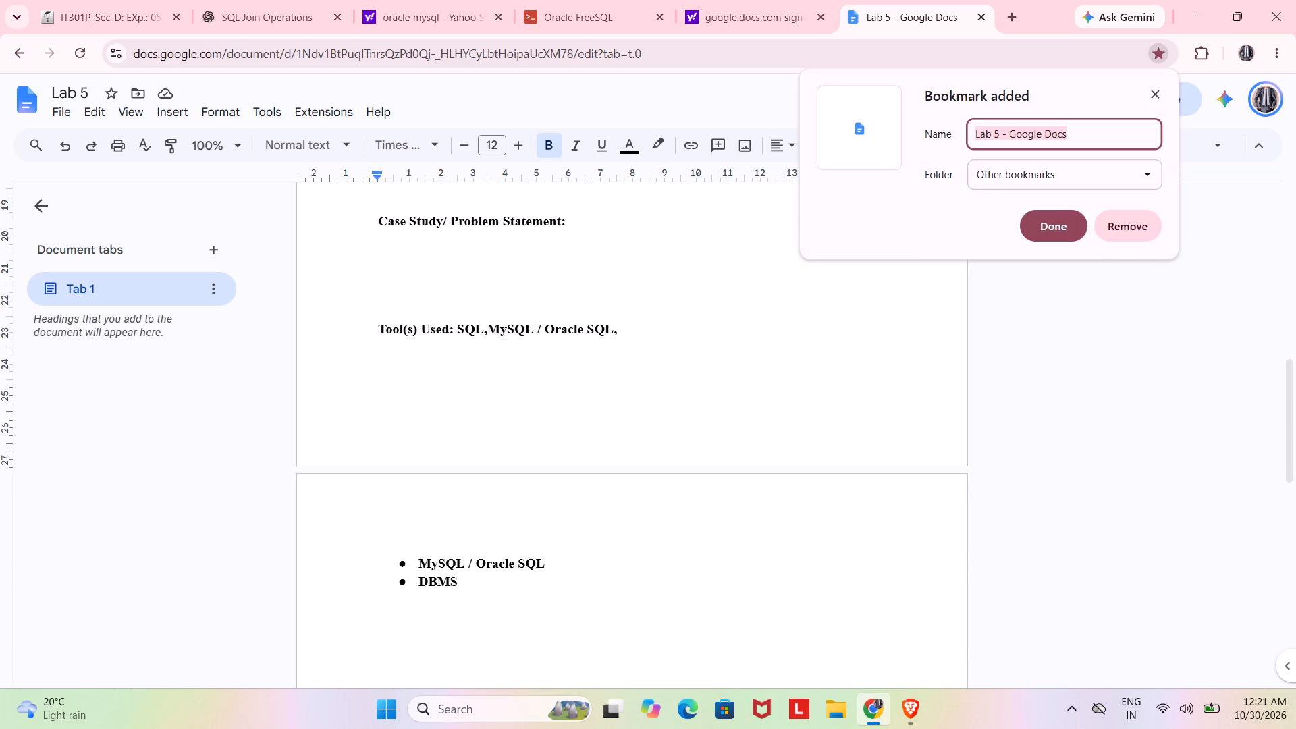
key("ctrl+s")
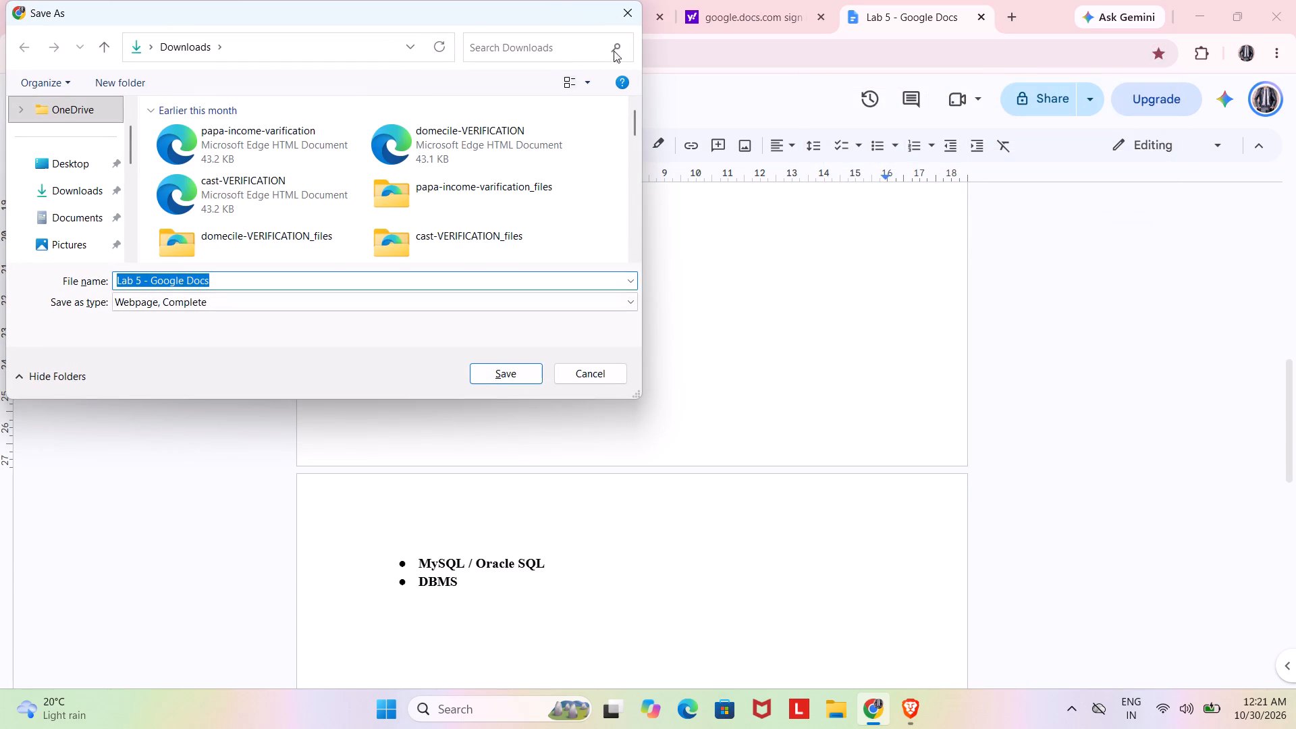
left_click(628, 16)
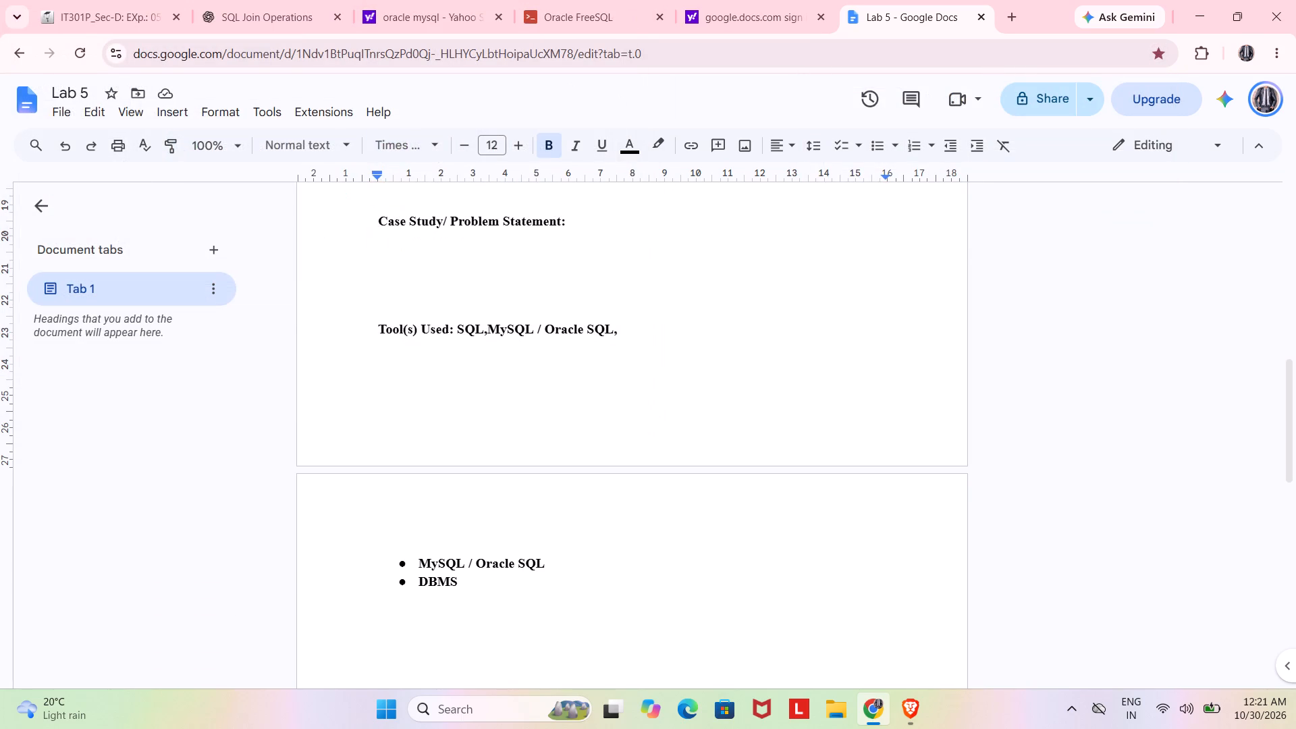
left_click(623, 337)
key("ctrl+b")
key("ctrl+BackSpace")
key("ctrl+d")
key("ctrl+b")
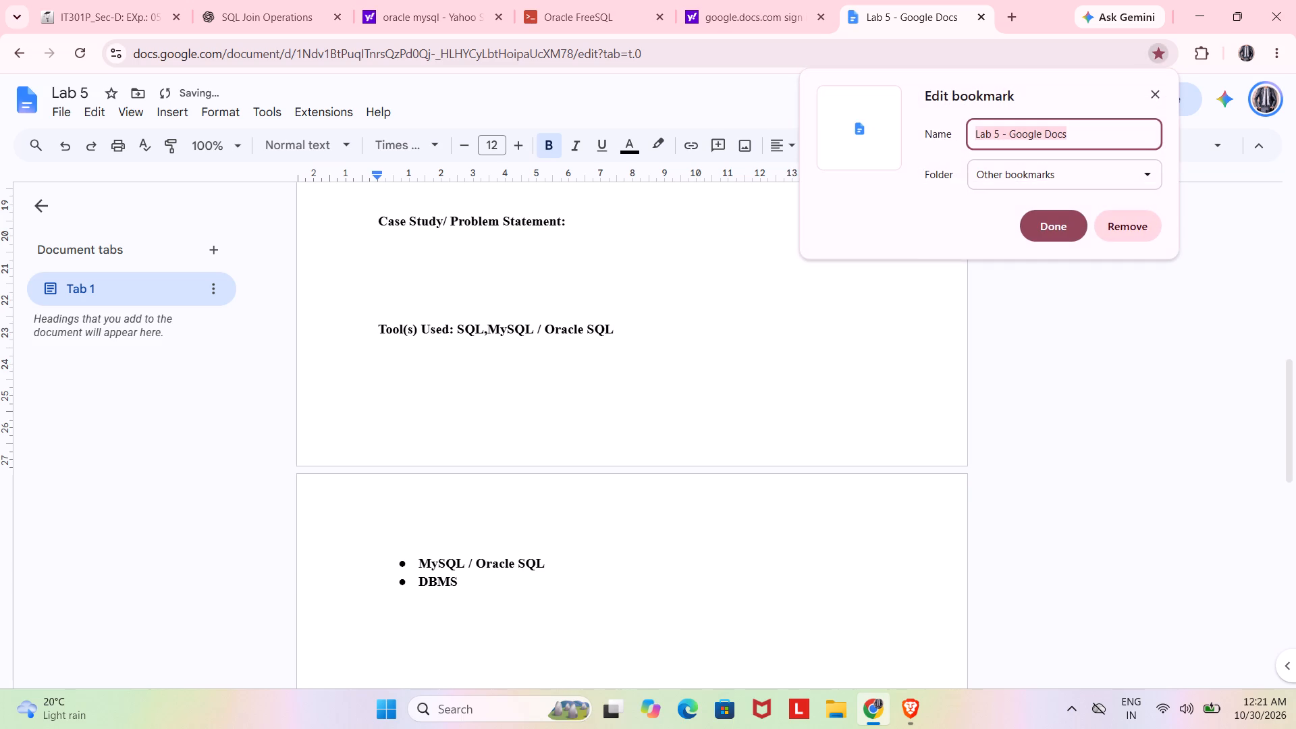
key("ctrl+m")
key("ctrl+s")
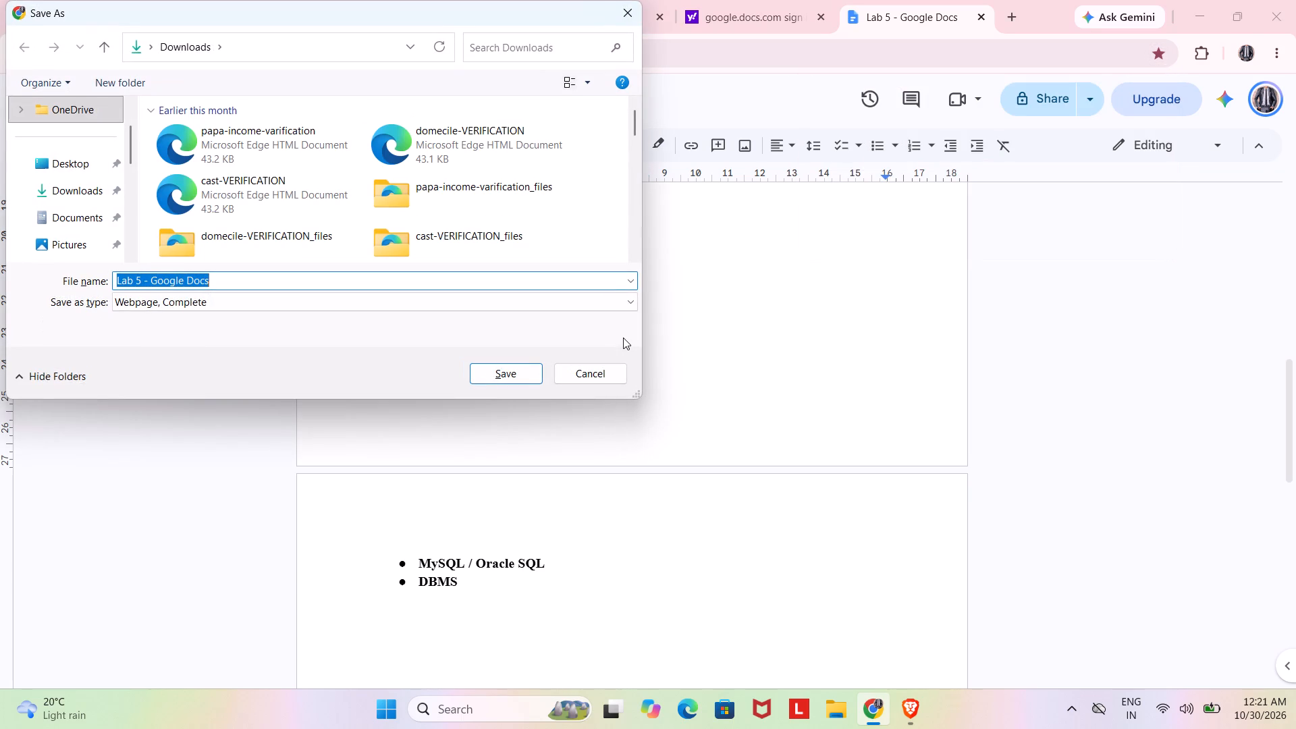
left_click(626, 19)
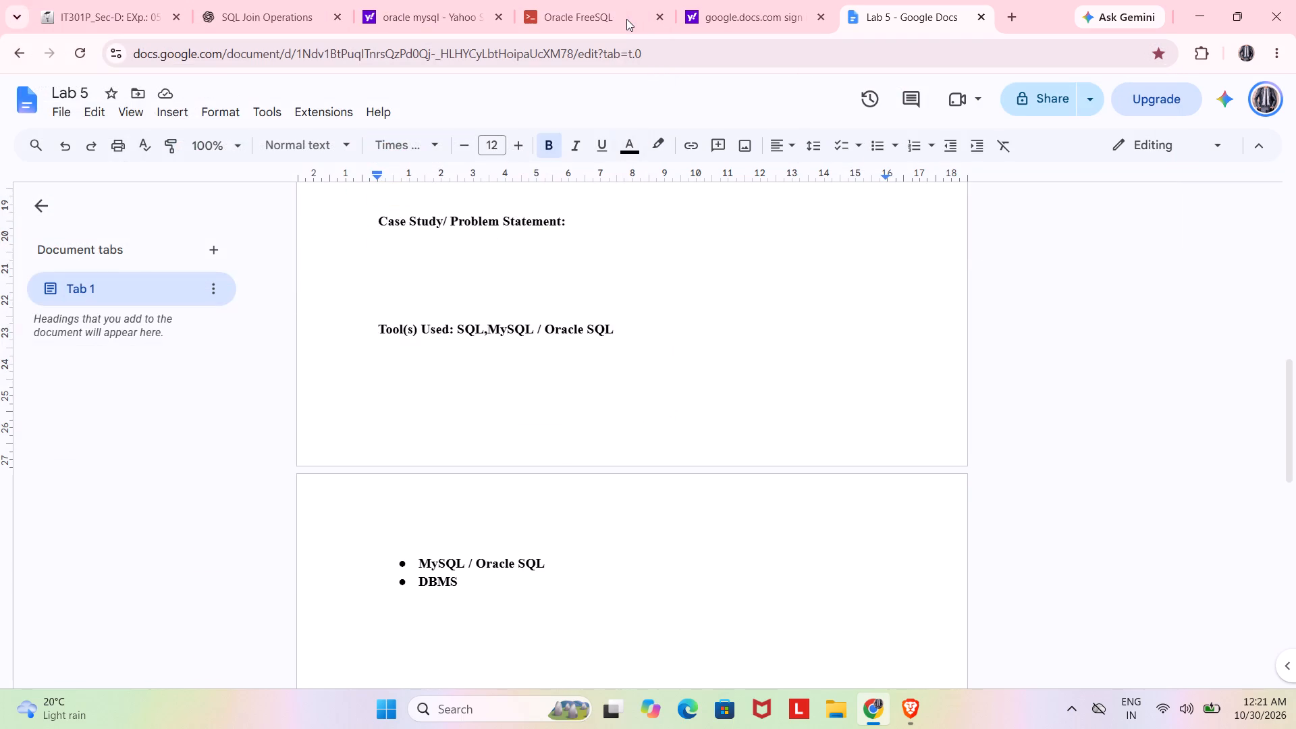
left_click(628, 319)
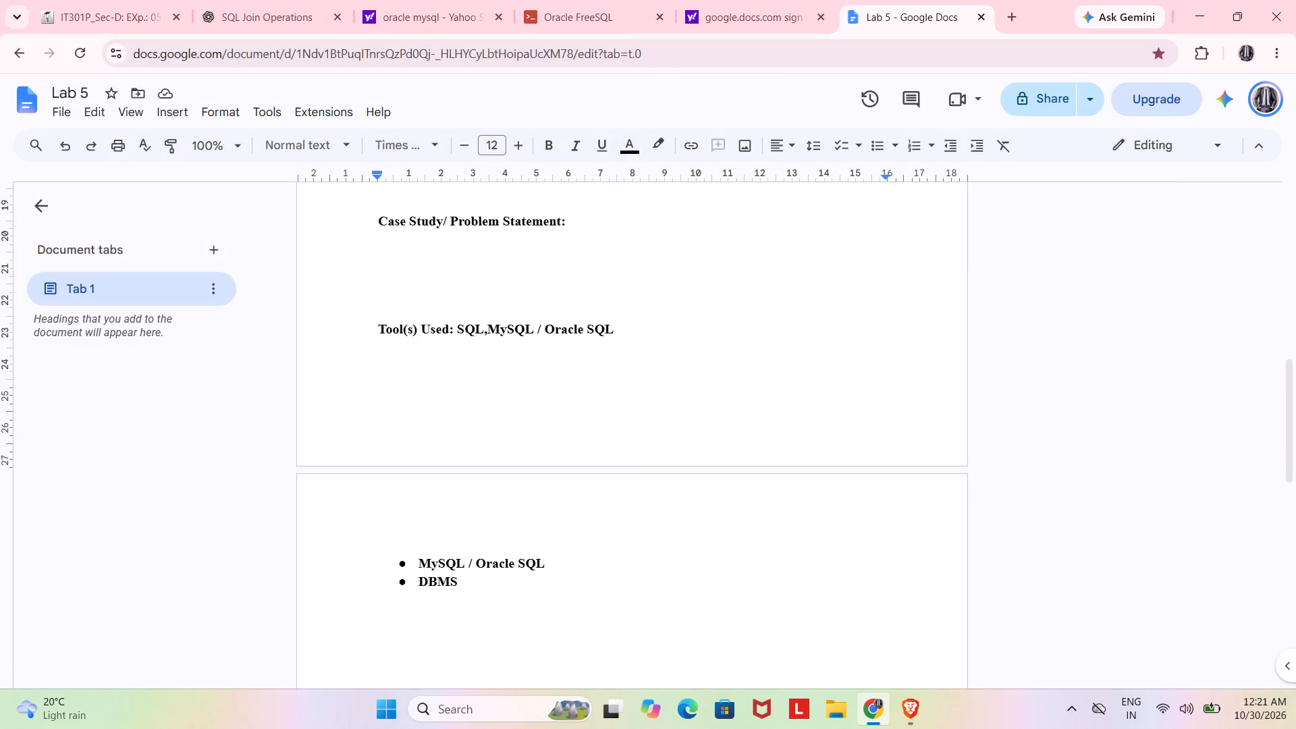
Complete the Tool(s) Used line by adding a comma, "DBMS", a space and a full stop after "Oracle SQL".
left_click(628, 334)
key("comma")
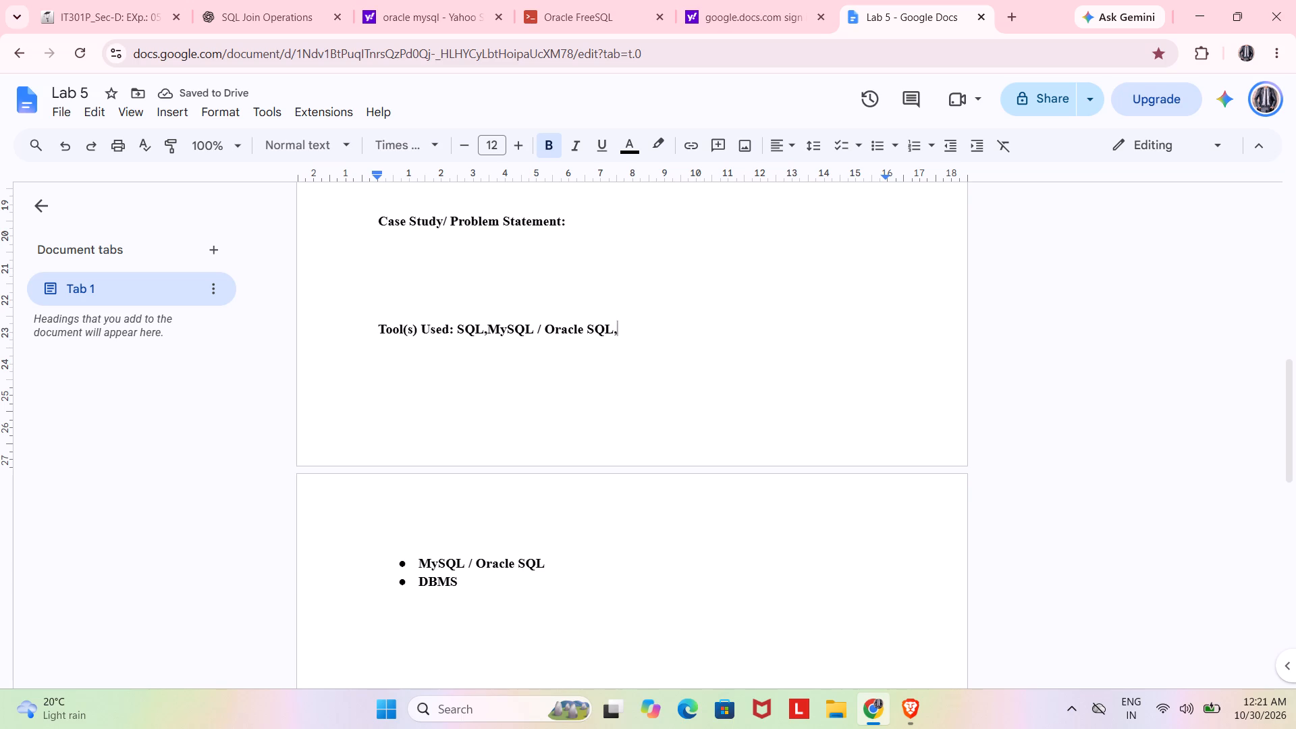
key("shift+d")
type("BMS")
key("space")
type("am")
key("BackSpace")
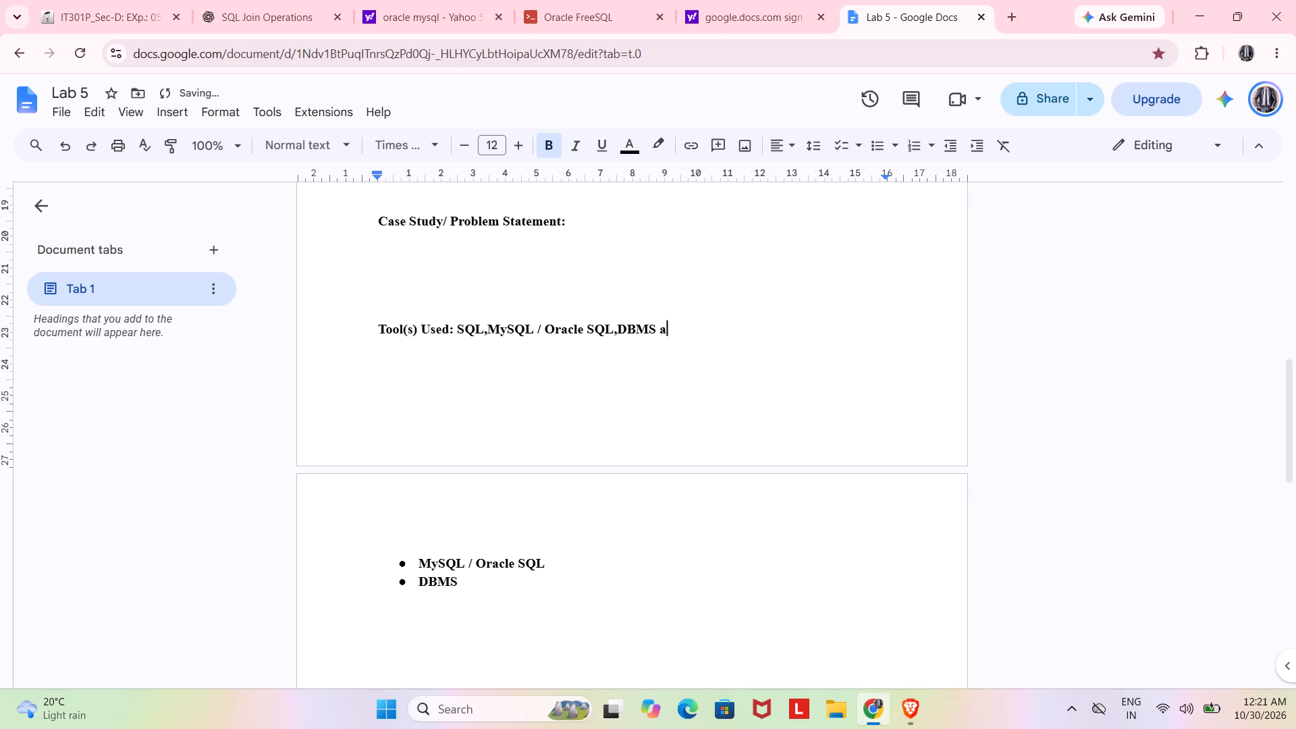
type("nd")
key("space")
key("BackSpace")
key("BackSpace")
key("BackSpace")
key("BackSpace")
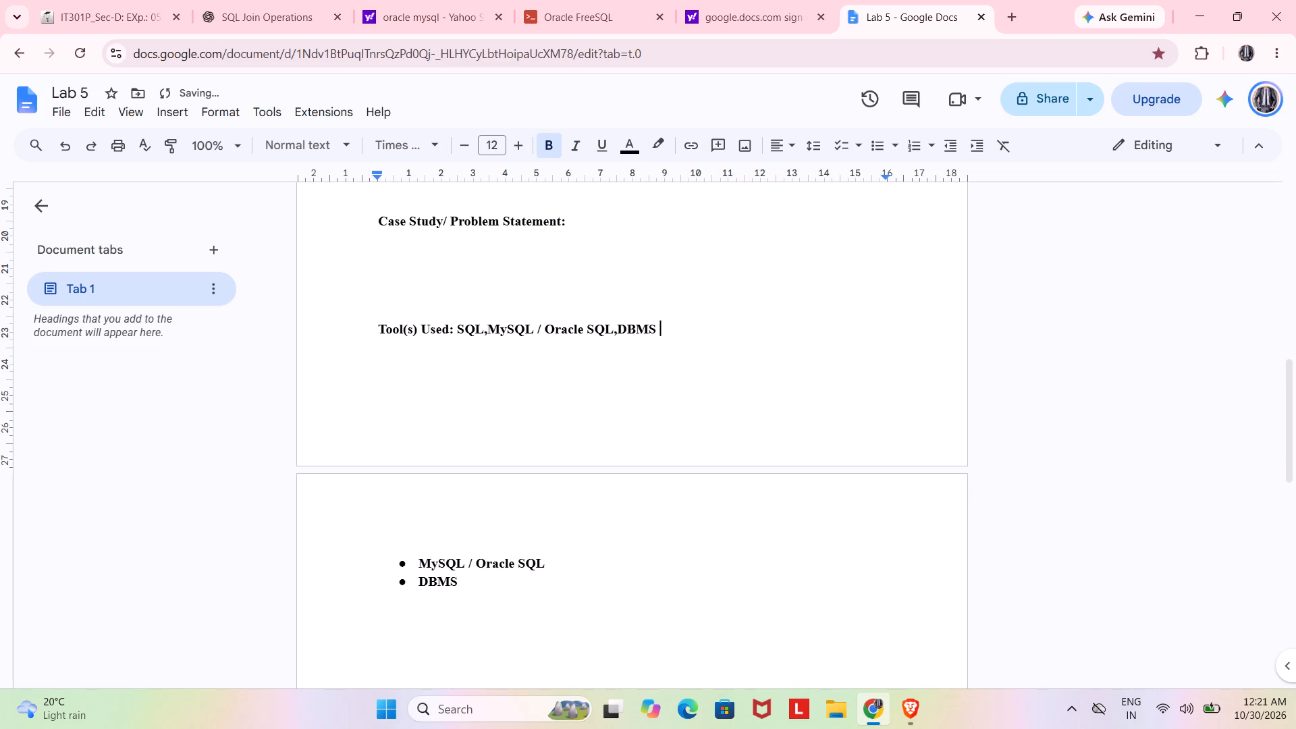
key("period")
Delete the leftover "MySQL / Oracle SQL" and "DBMS" bullets at the top of the second page.
left_click_drag(396, 566, 470, 580)
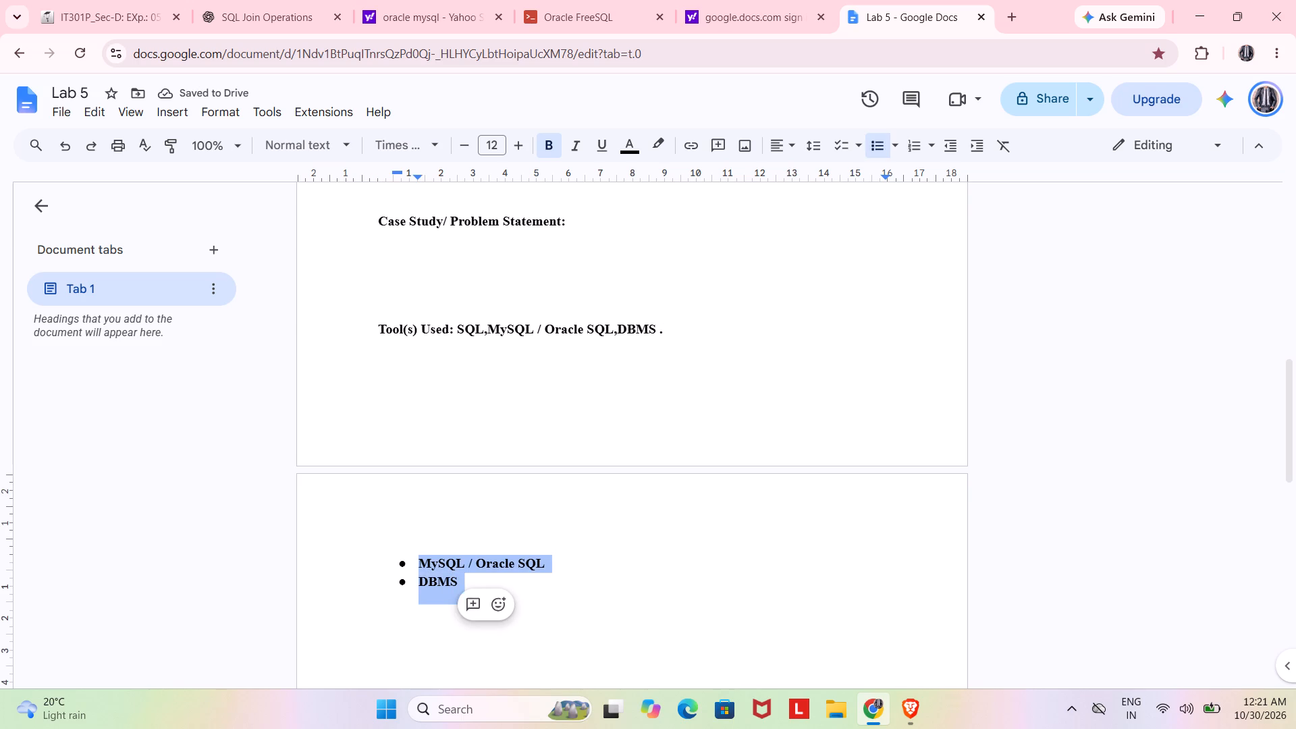
key("BackSpace")
Delete the "Case Study/ Problem Statement:" heading along with the surplus blank lines between the Objective and Tool(s) Used sections.
scroll(458, 622, "down", 2)
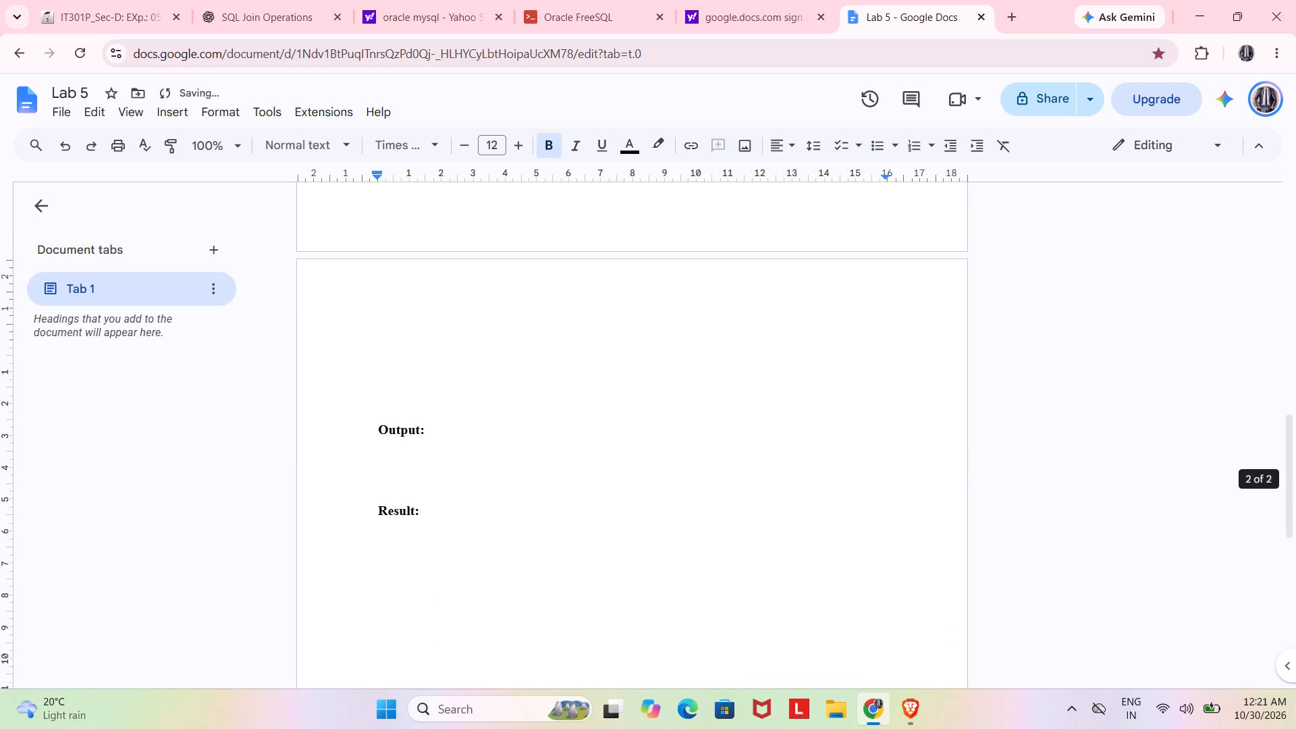
scroll(458, 622, "down", 1)
scroll(458, 622, "up", 4)
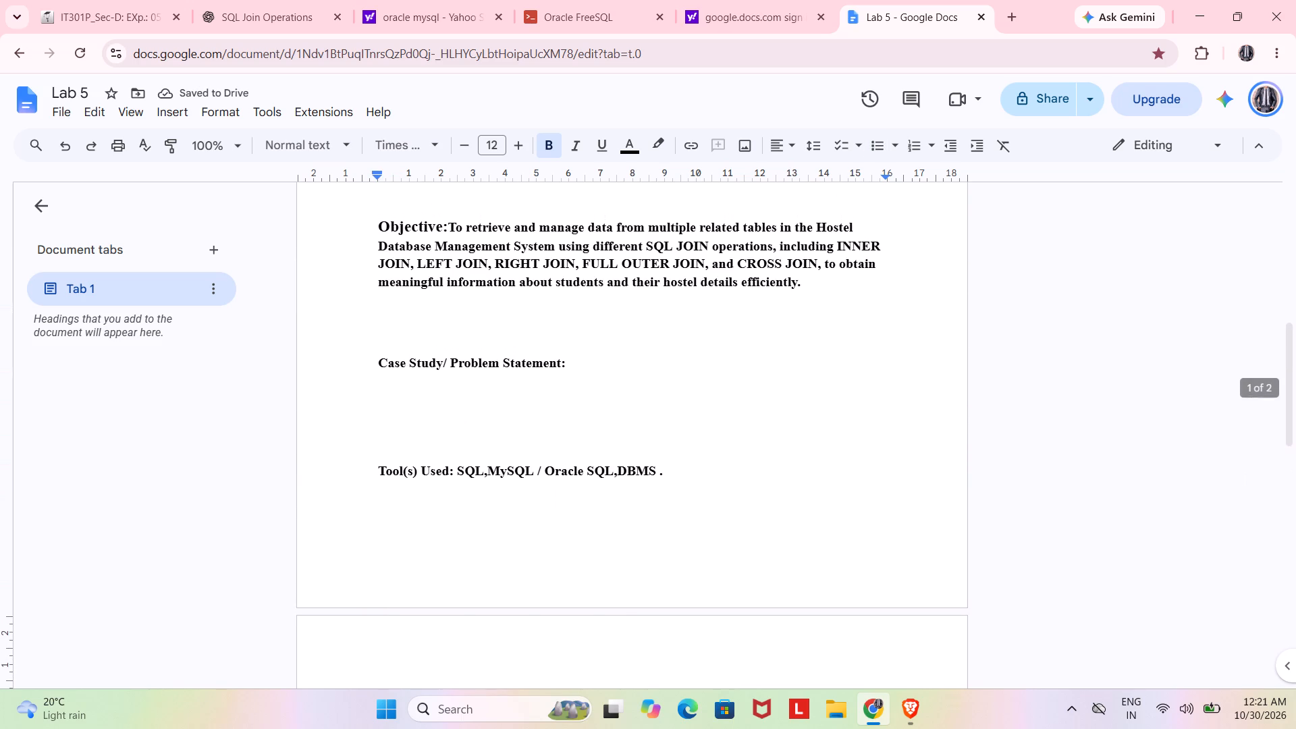
scroll(458, 622, "up", 2)
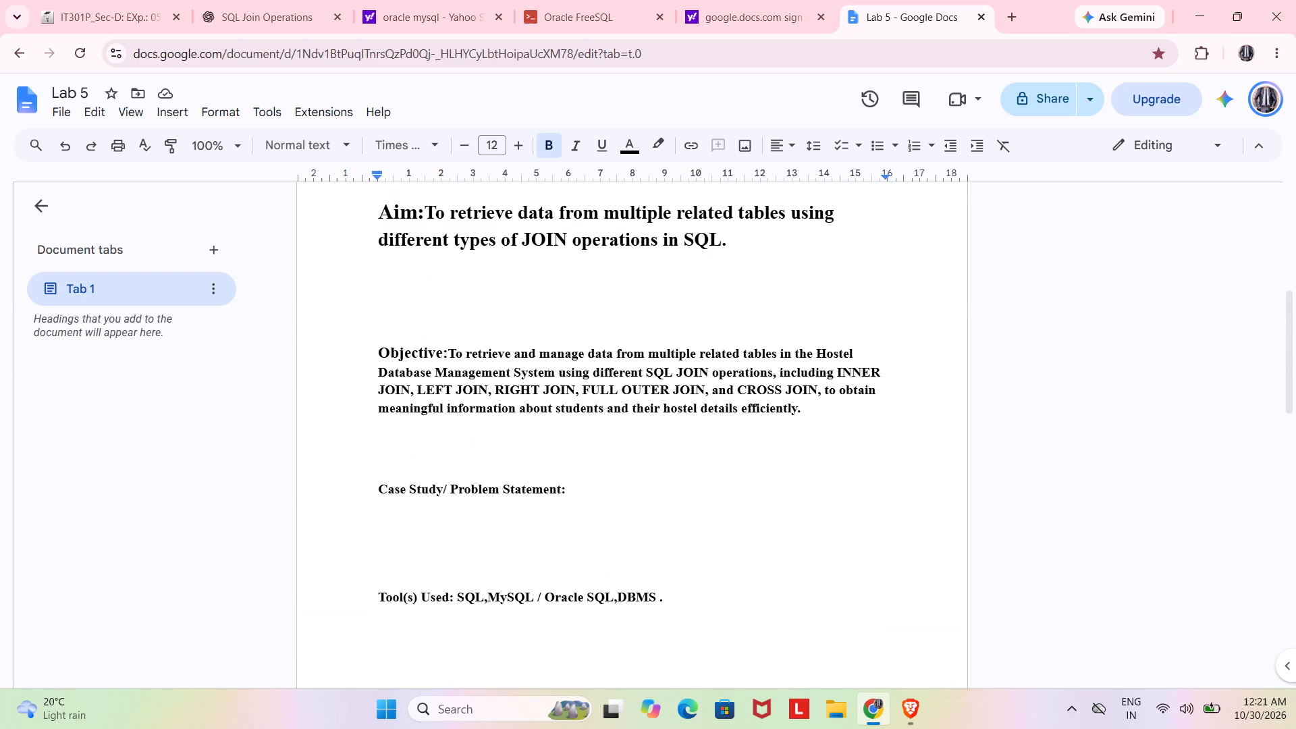
scroll(460, 612, "down", 1)
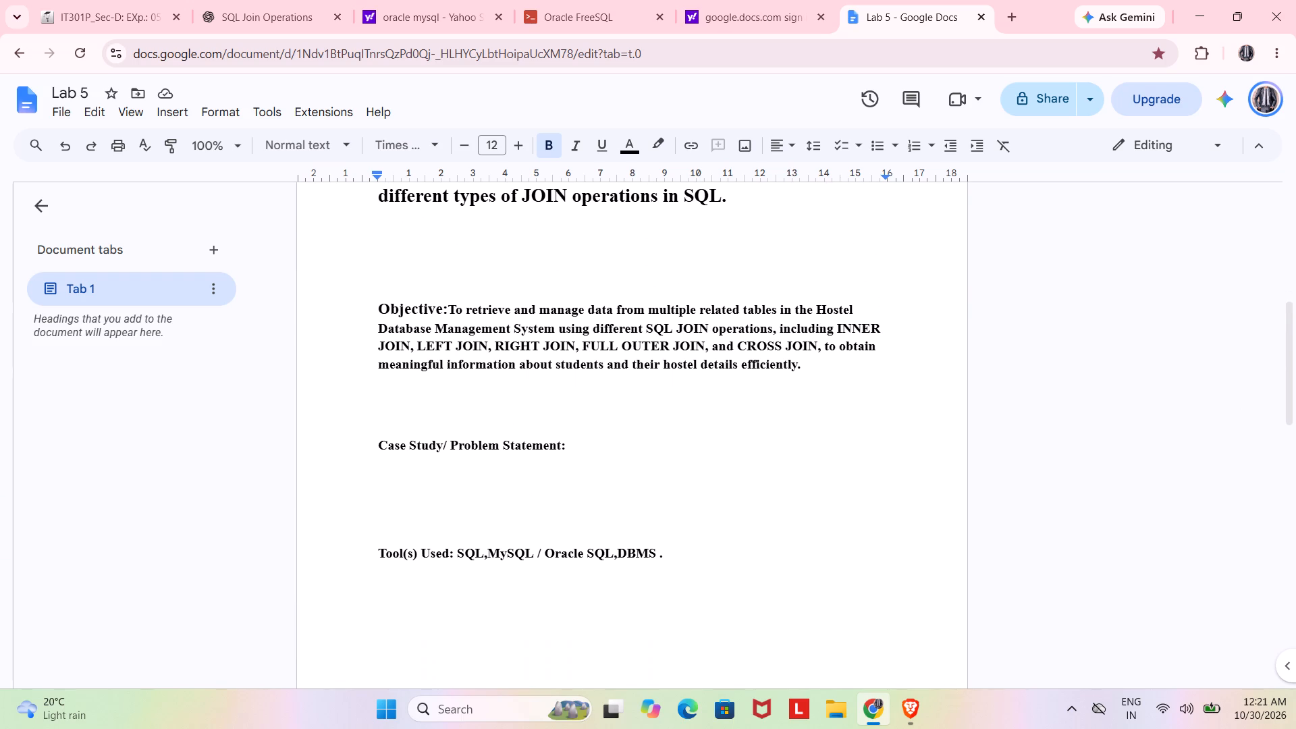
left_click_drag(374, 448, 516, 443)
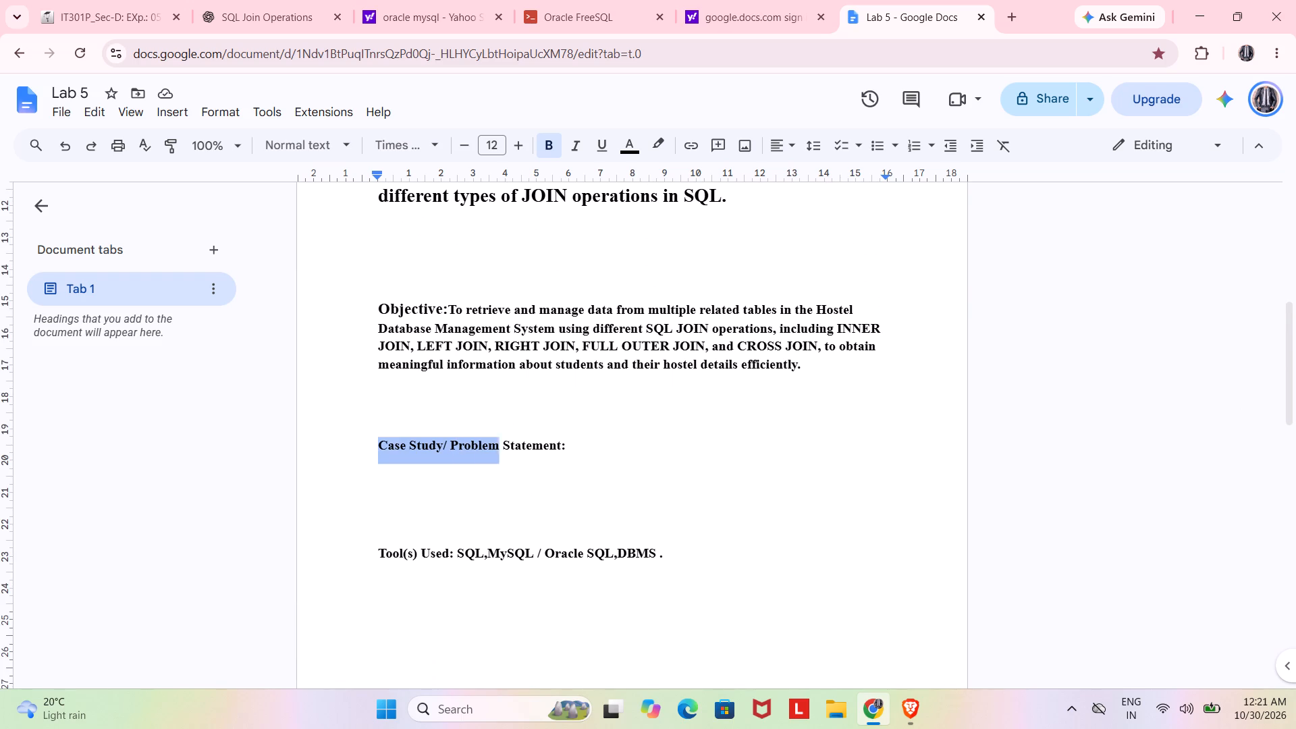
left_click_drag(516, 443, 583, 452)
key("BackSpace")
key("BackSpace")
key("BackSpace")
key("BackSpace")
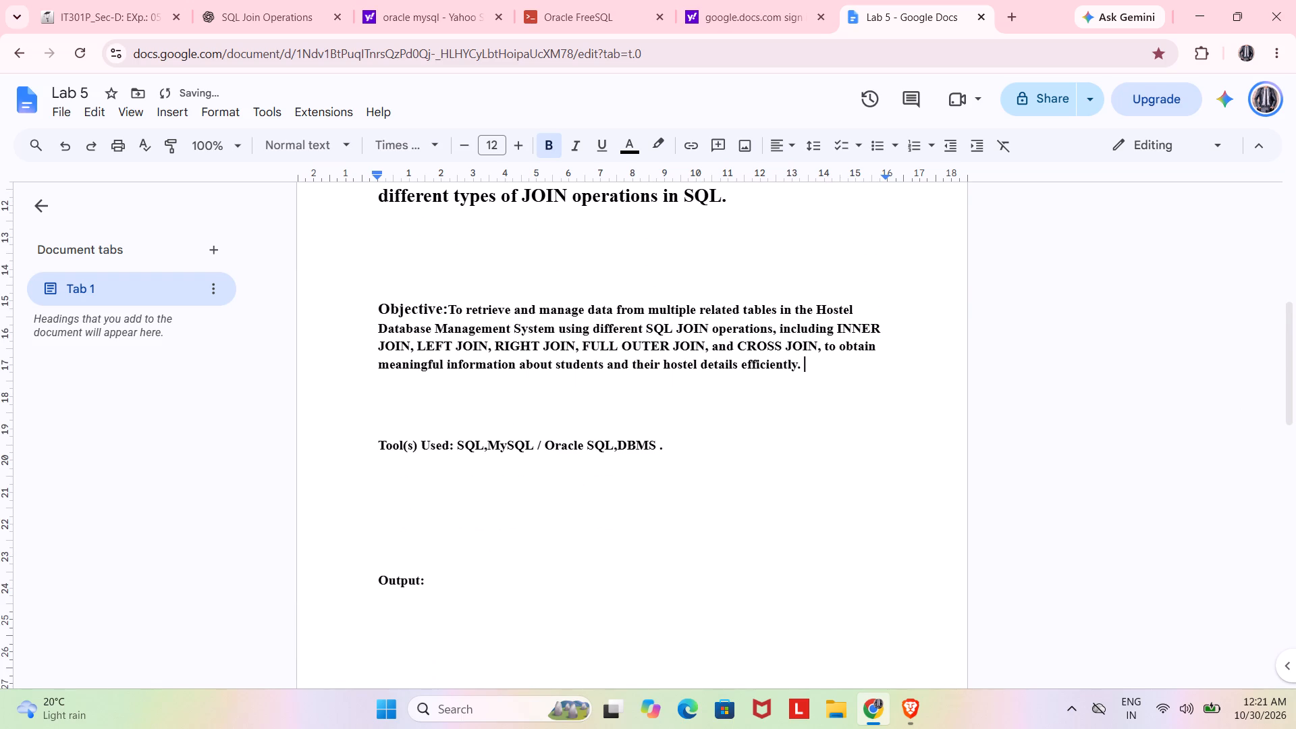
Remove two blank lines between the Aim text and the Objective section, leaving a single blank line.
left_click(441, 269)
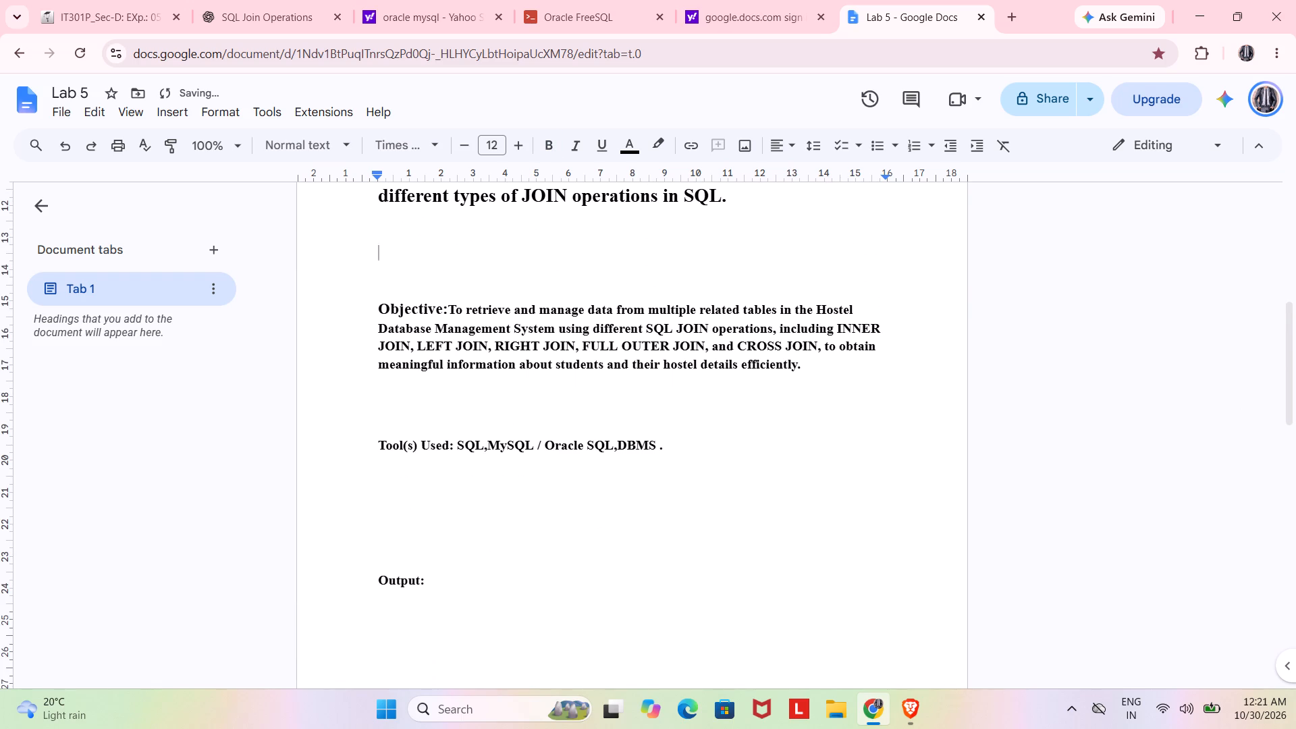
key("Down")
key("BackSpace")
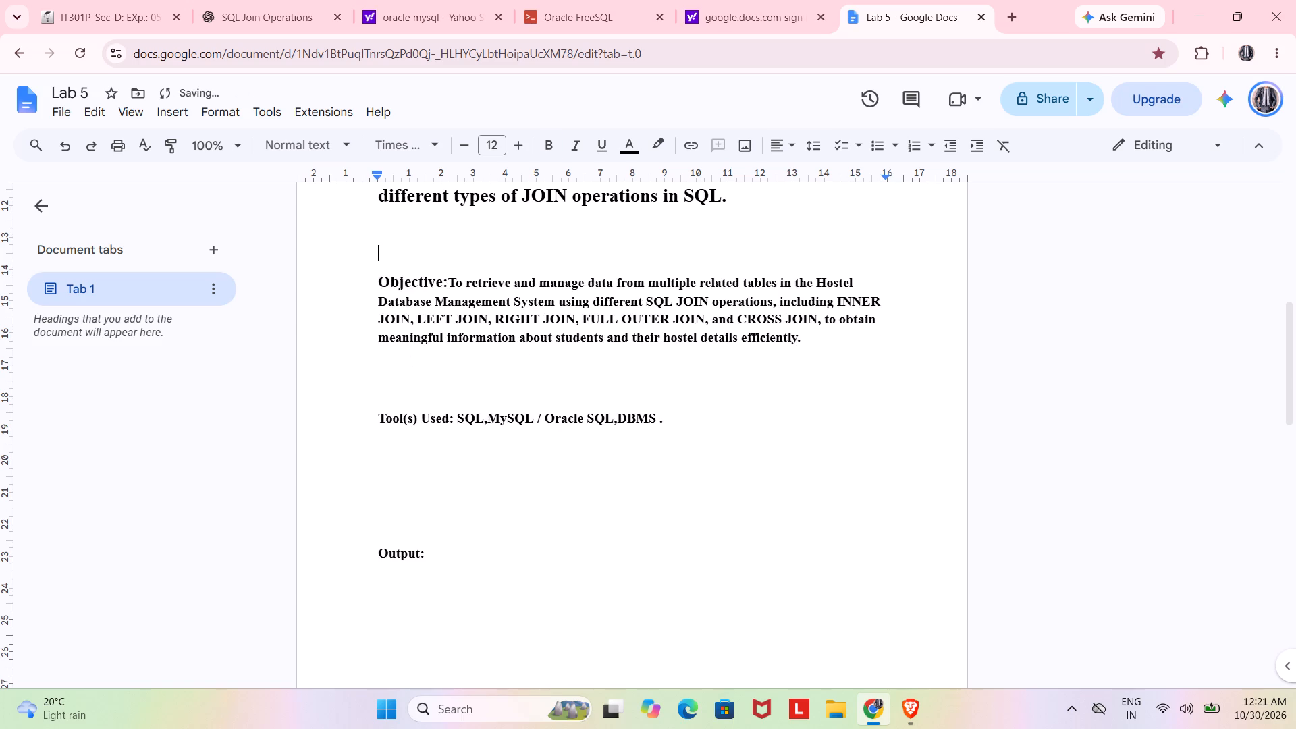
key("BackSpace")
Remove three blank lines between the Tool(s) Used line and the "Output:" heading, leaving a single blank line.
scroll(441, 269, "up", 2)
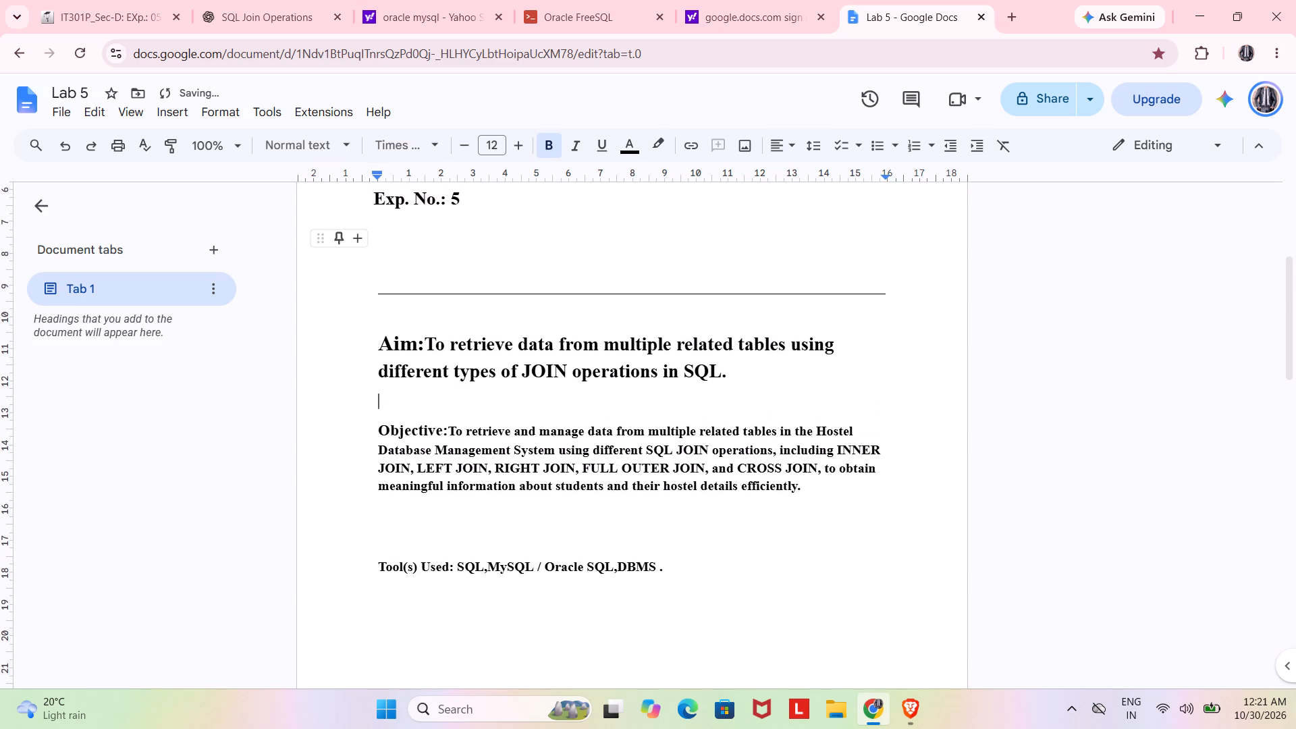
scroll(450, 240, "up", 1)
scroll(443, 502, "down", 2)
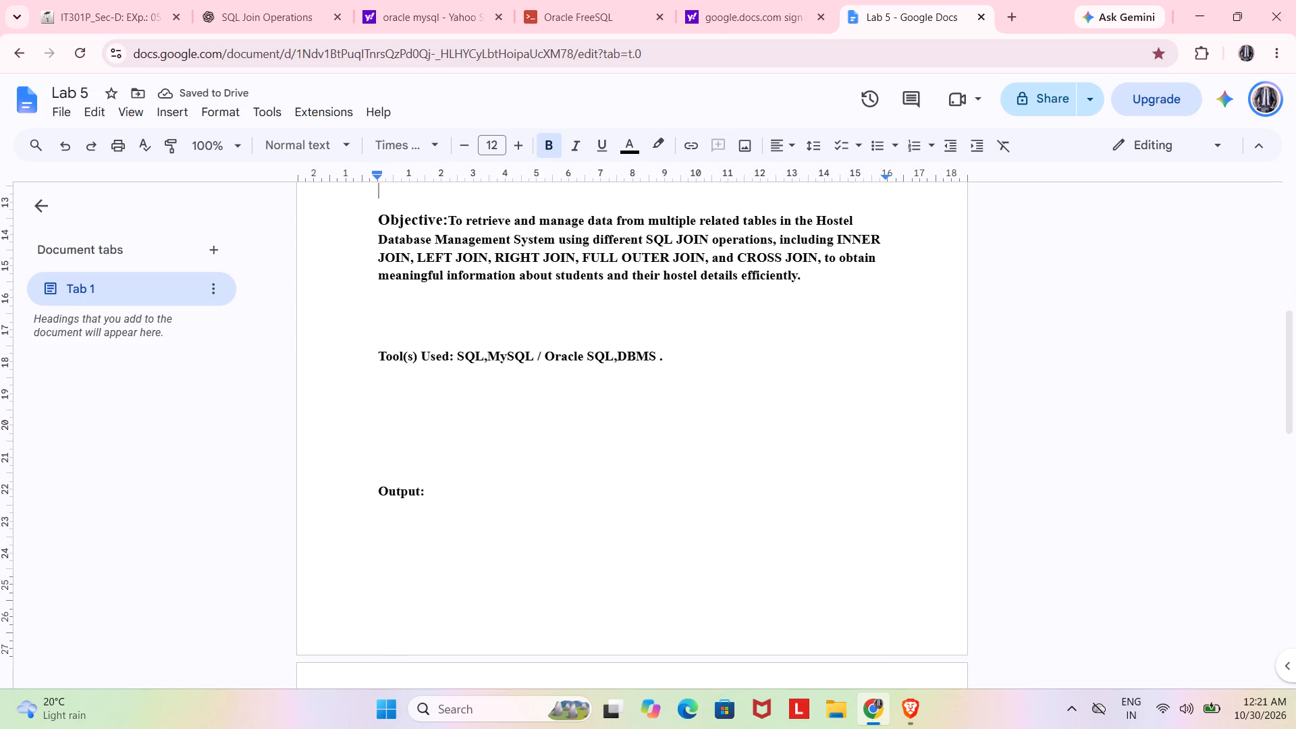
scroll(443, 502, "down", 1)
left_click(371, 480)
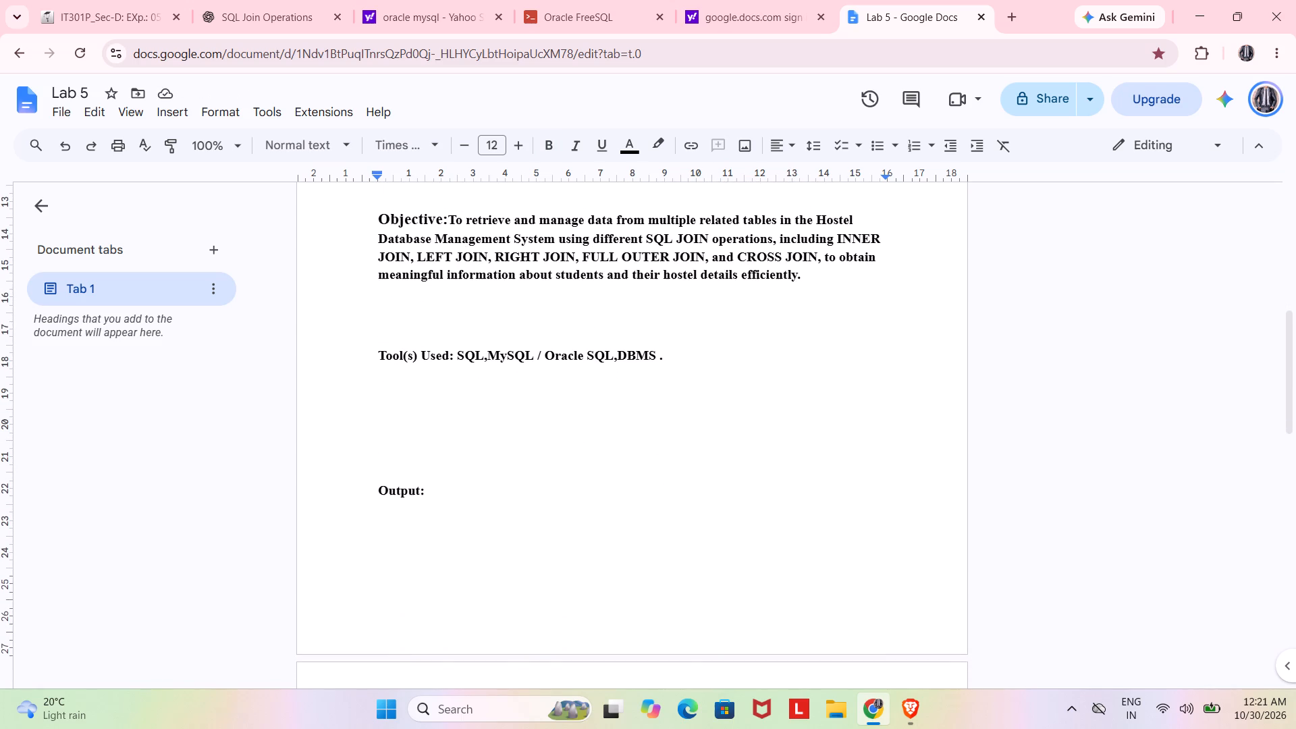
key("BackSpace")
key("BackSpace")
key("BackSpace")
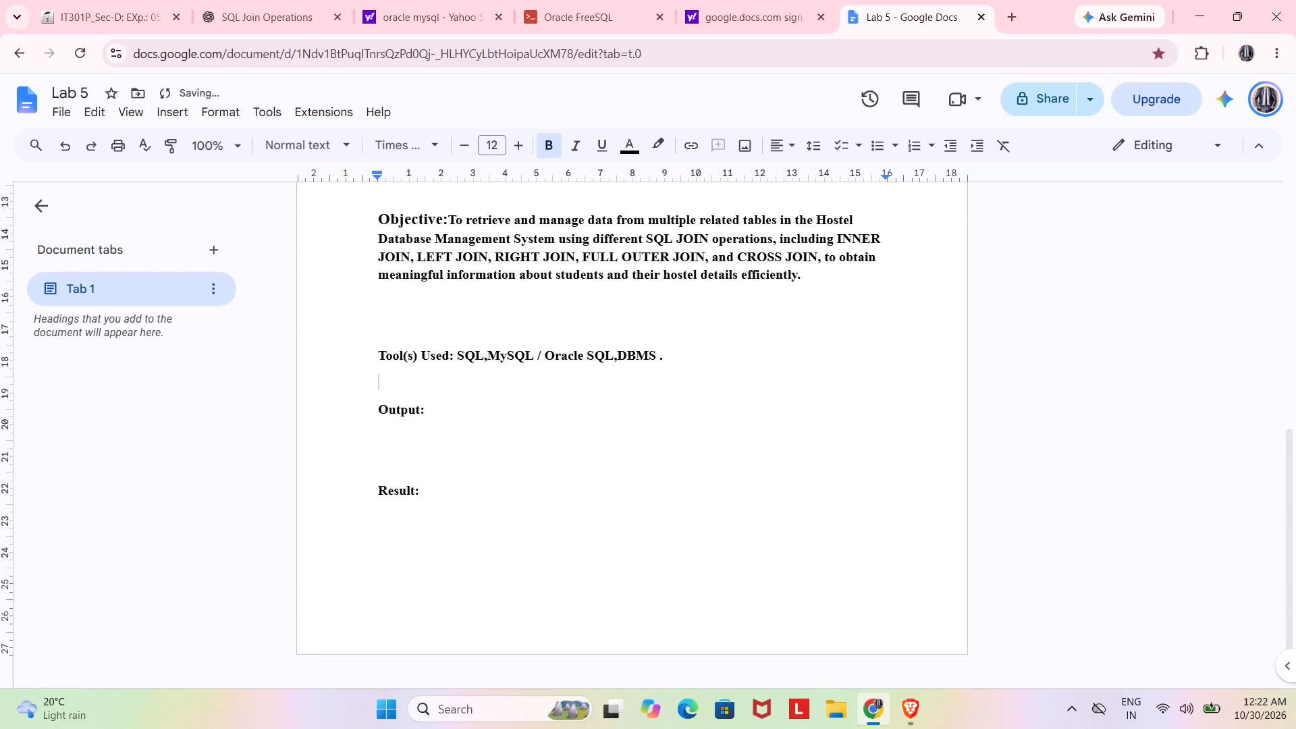
Increase the font size of the "Tool(s) Used:" label by two points.
scroll(466, 559, "down", 3)
left_click(445, 382)
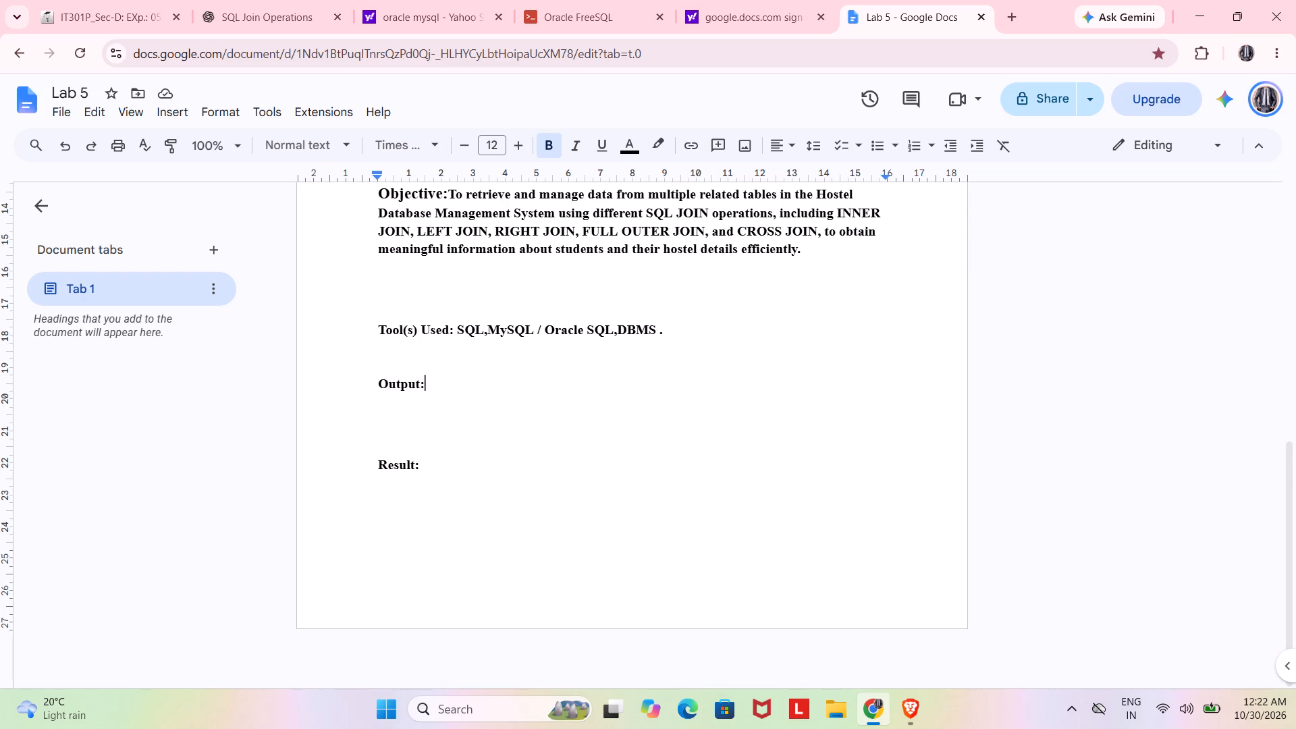
left_click_drag(453, 331, 395, 335)
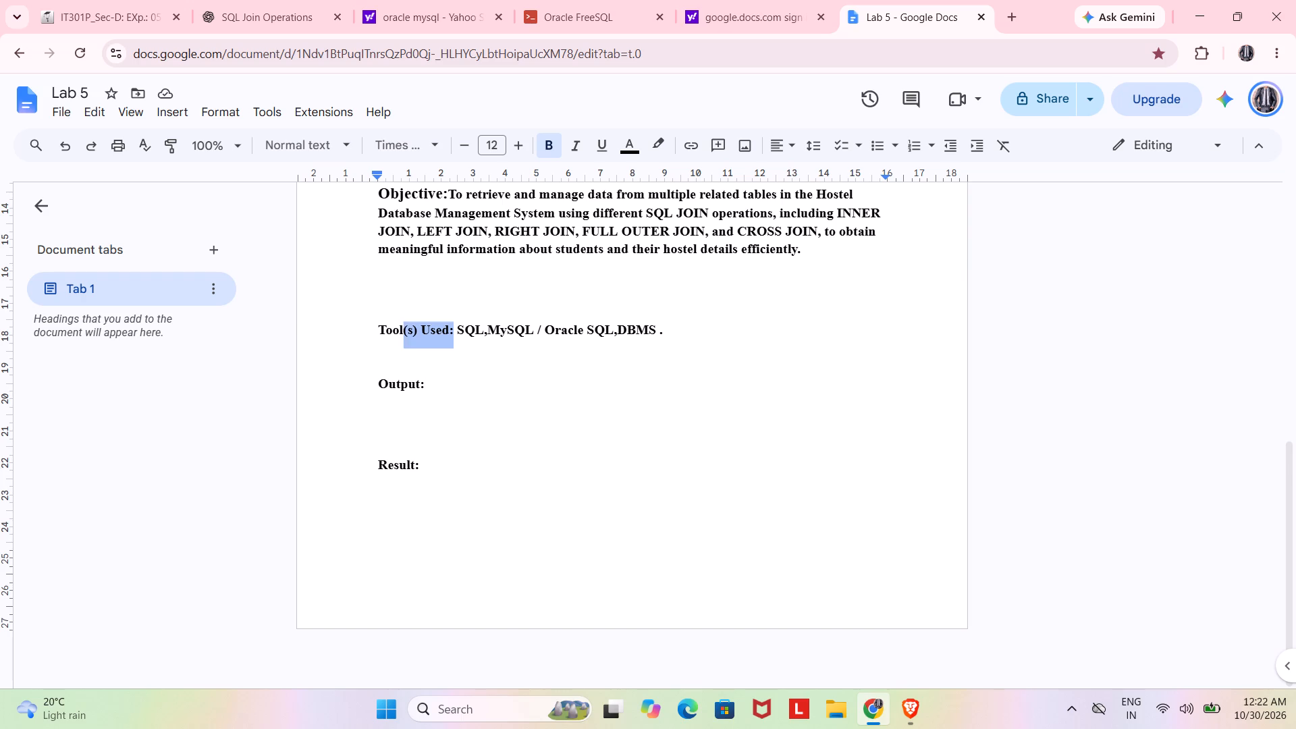
left_click_drag(395, 335, 367, 340)
double_click(520, 137)
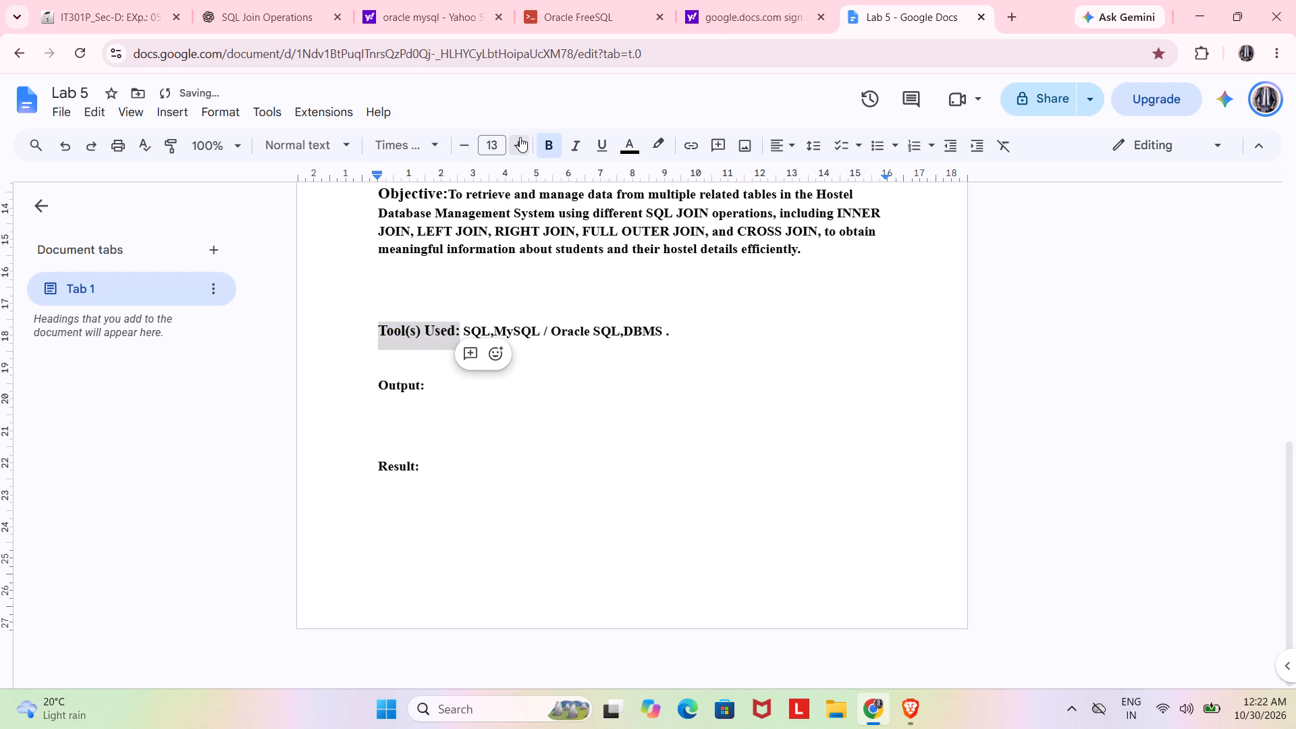
left_click(466, 380)
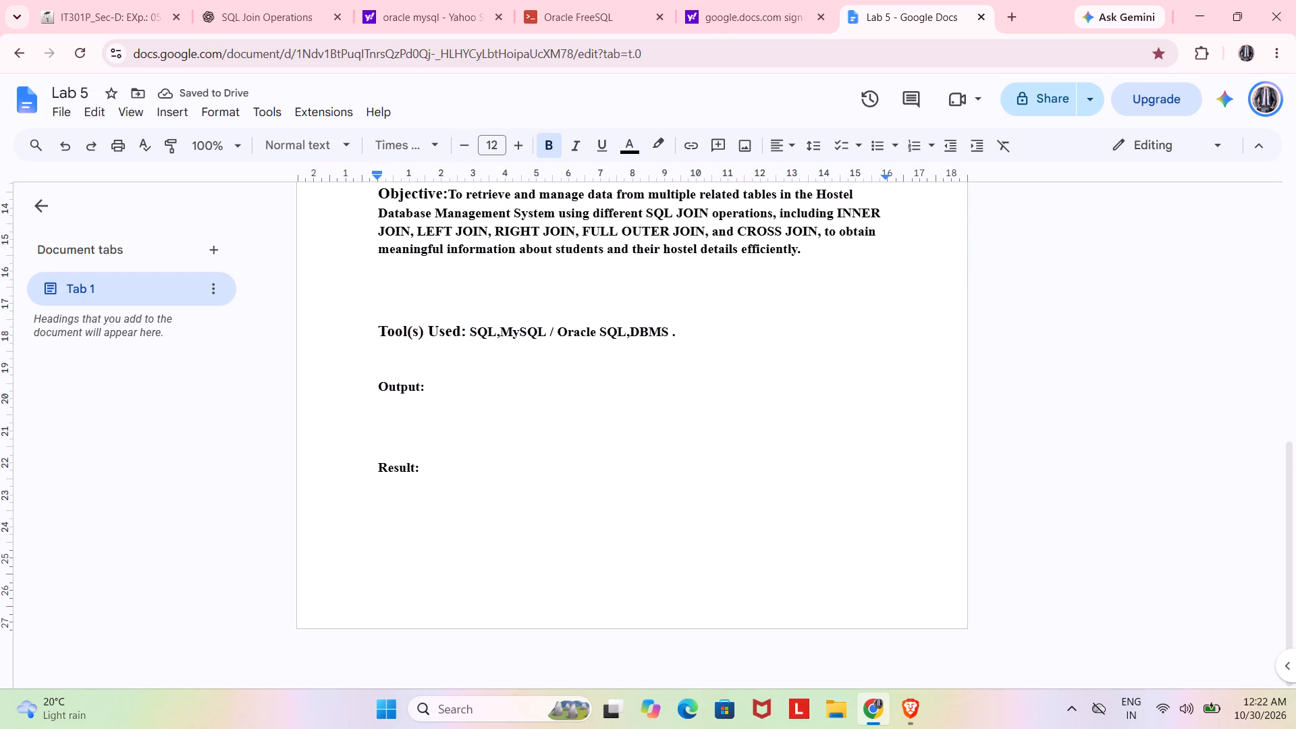
Add a space before and after each comma in the Tool(s) Used list of SQL, MySQL / Oracle SQL and DBMS.
left_click(629, 332)
key("space")
left_click(623, 332)
key("space")
left_click(499, 332)
key("space")
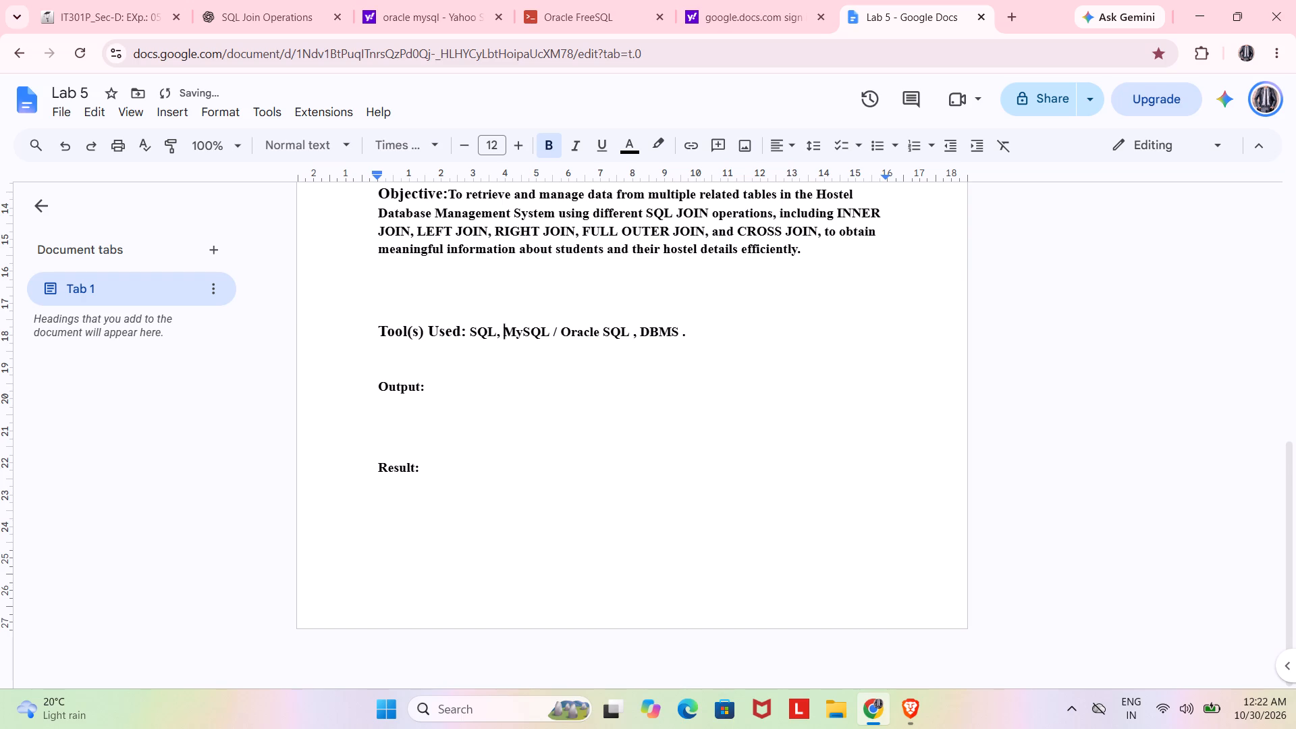
left_click(495, 332)
key("space")
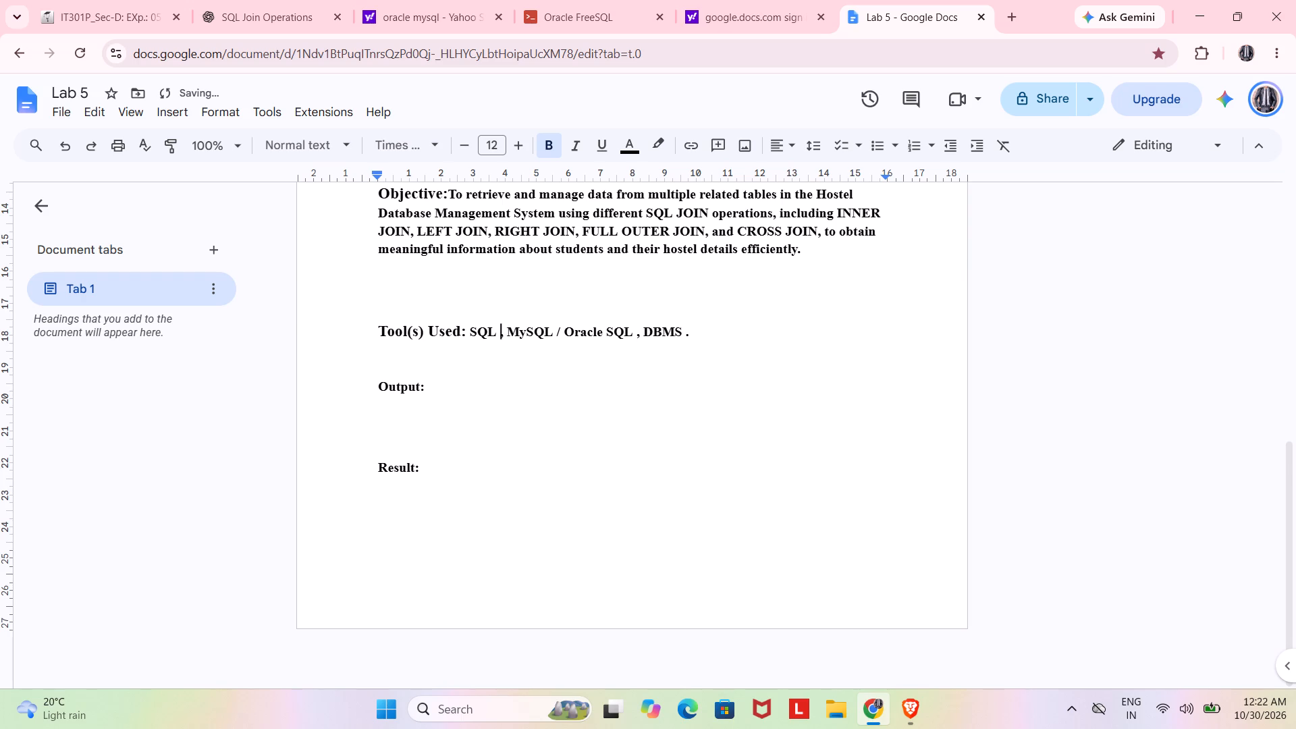
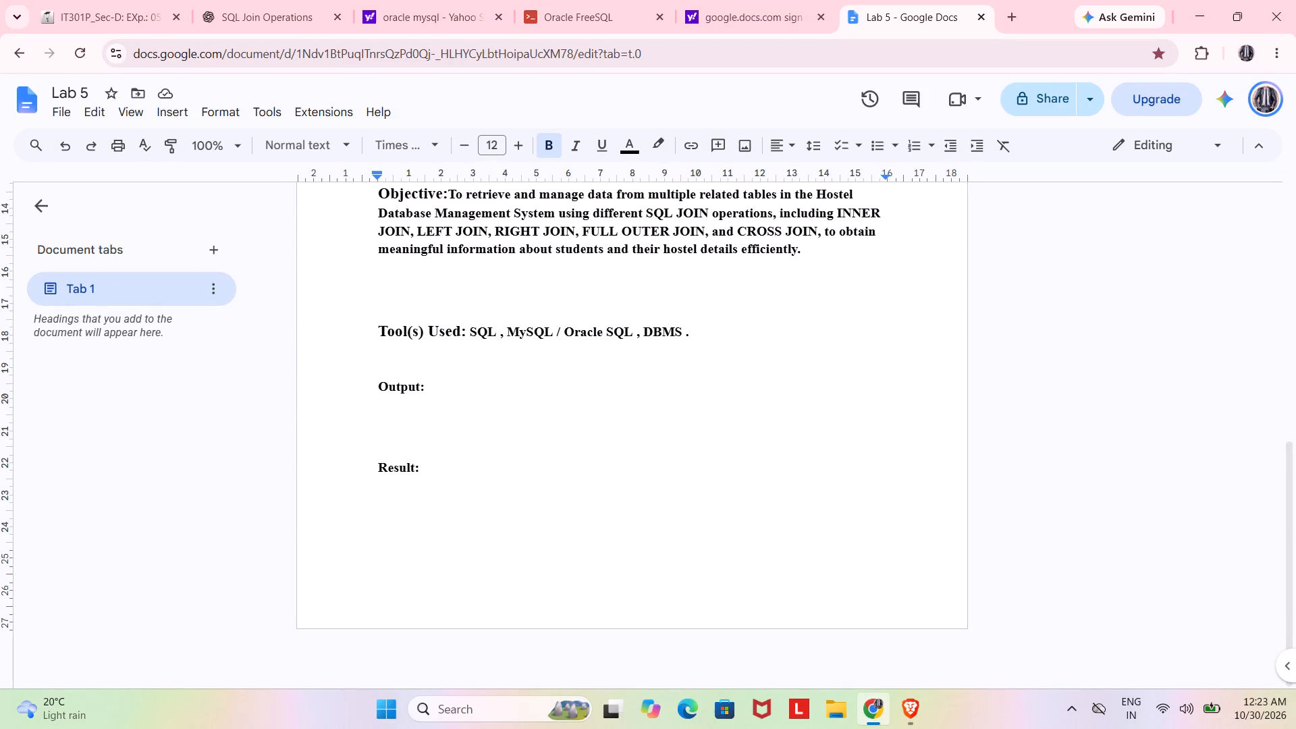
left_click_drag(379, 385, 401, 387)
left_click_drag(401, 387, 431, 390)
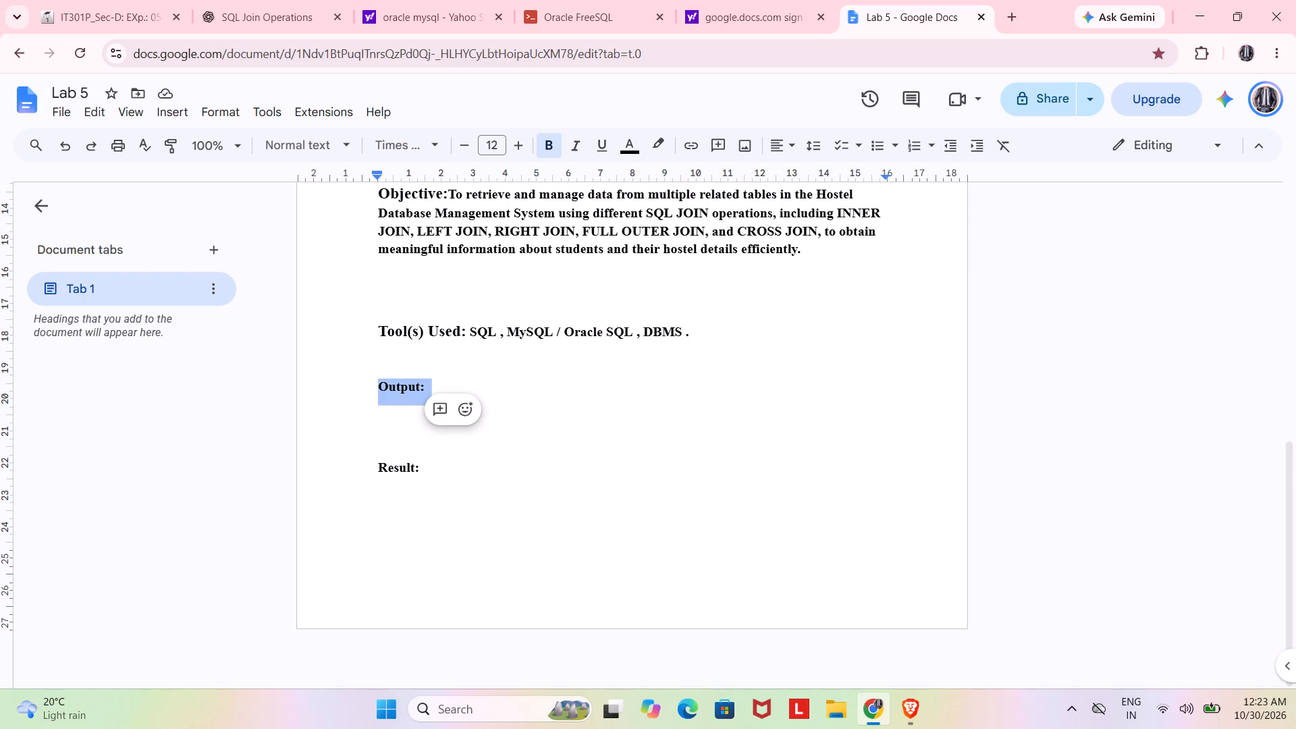
Add six spaces after the "Result:" heading.
left_click(433, 464)
key("space")
key("space")
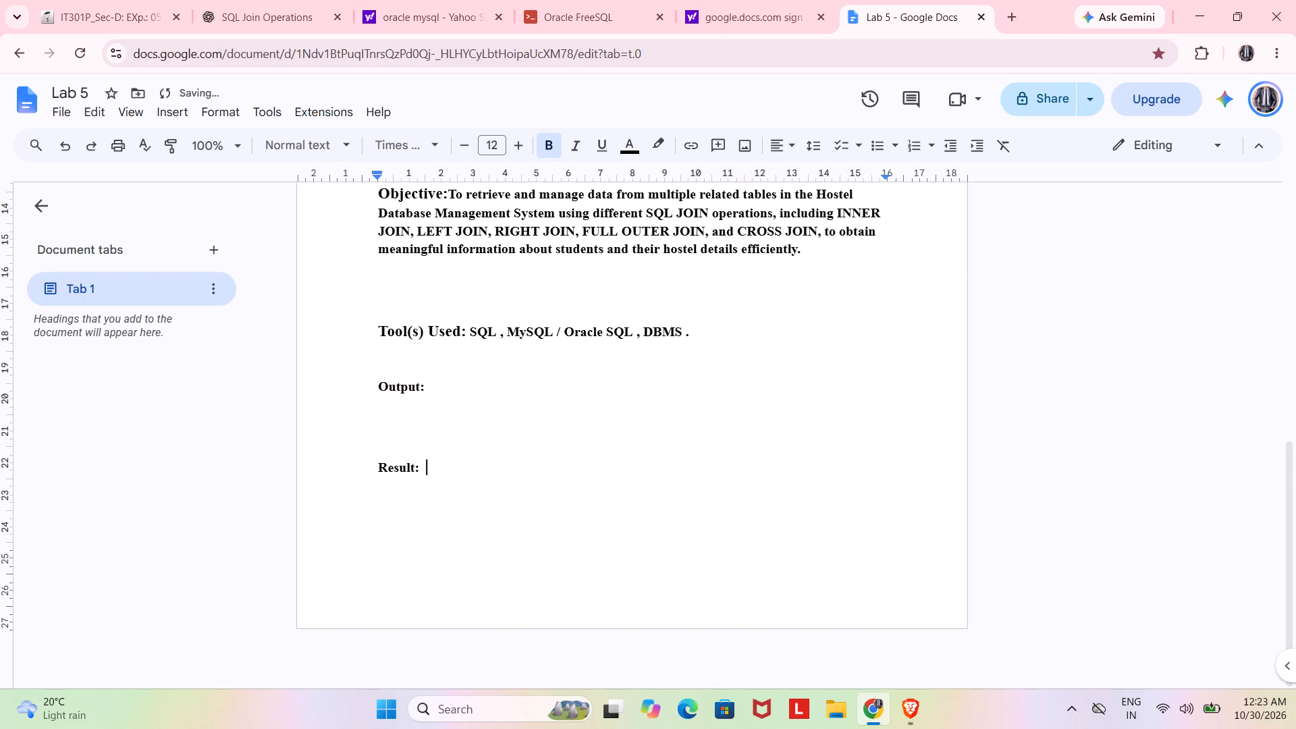
key("space")
key("space")
key("space")
key("space")
key("Down")
key("Down")
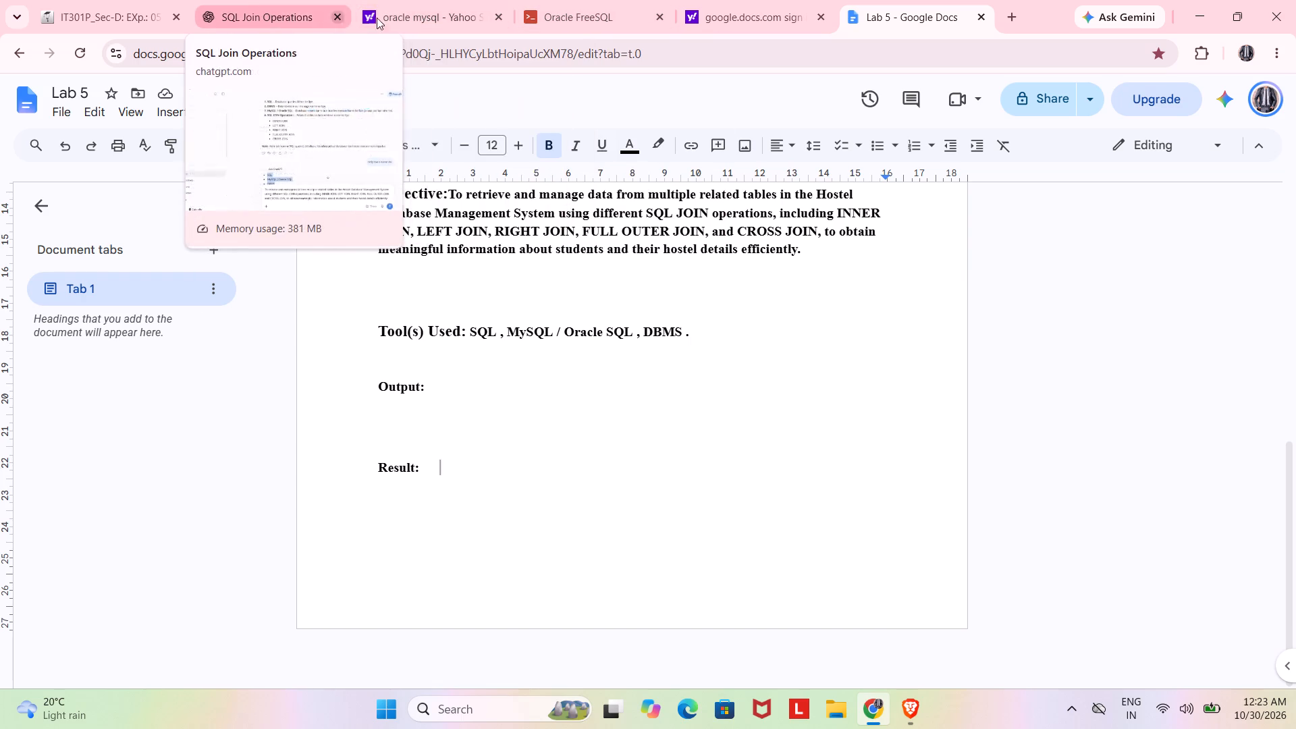
Switch to the FreeSQL worksheet that holds the Hostel and Student3 JOIN script.
left_click(553, 16)
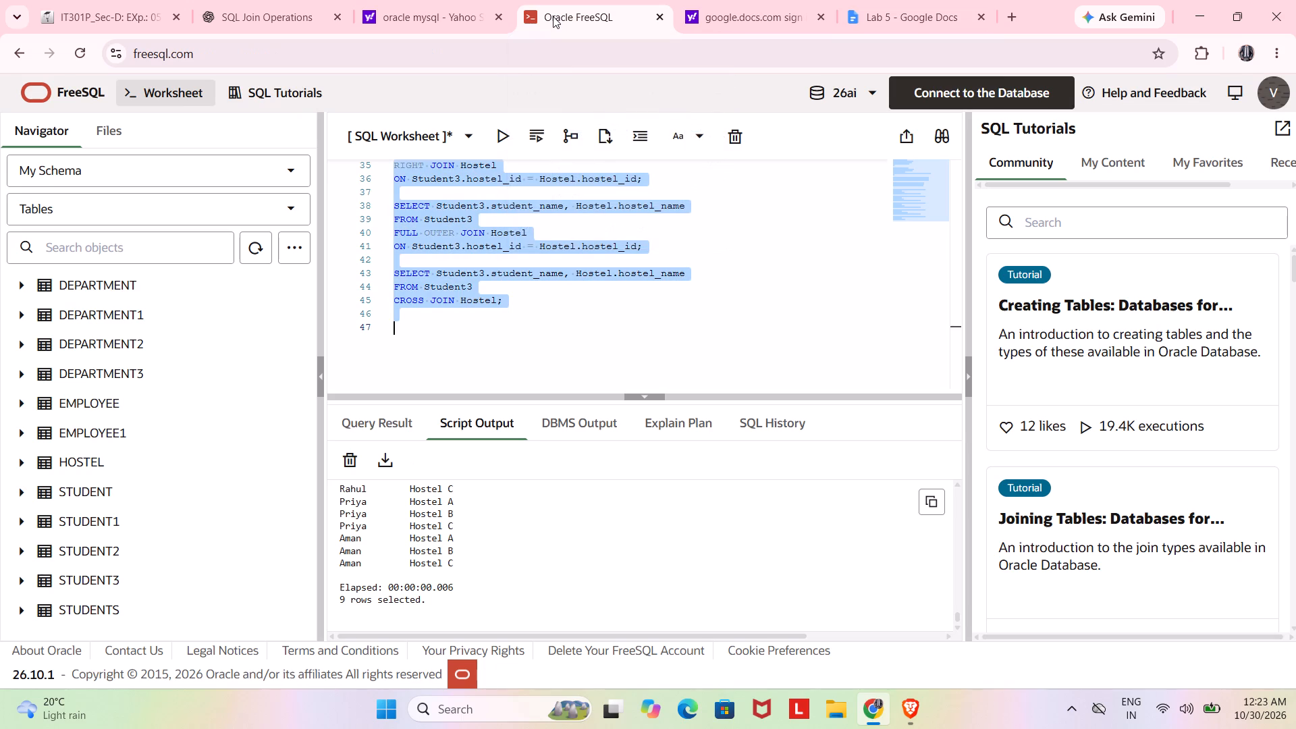
scroll(460, 281, "up", 8)
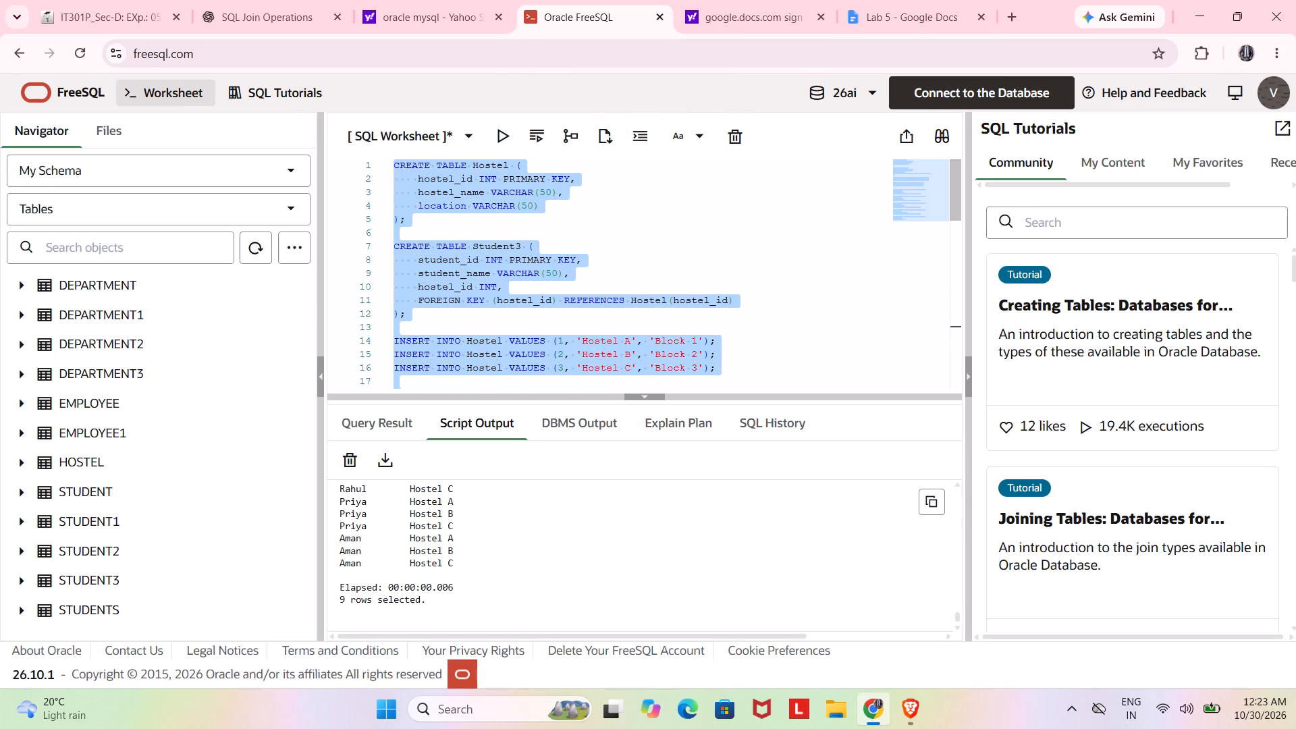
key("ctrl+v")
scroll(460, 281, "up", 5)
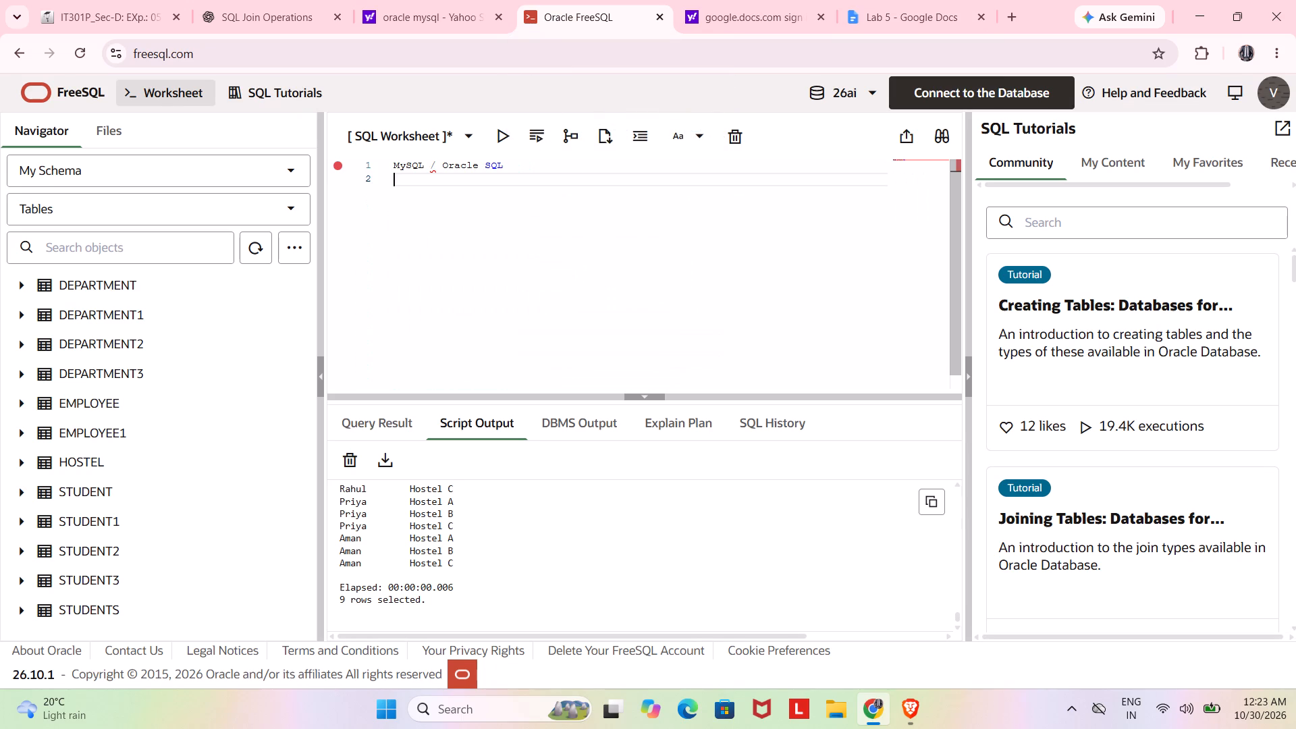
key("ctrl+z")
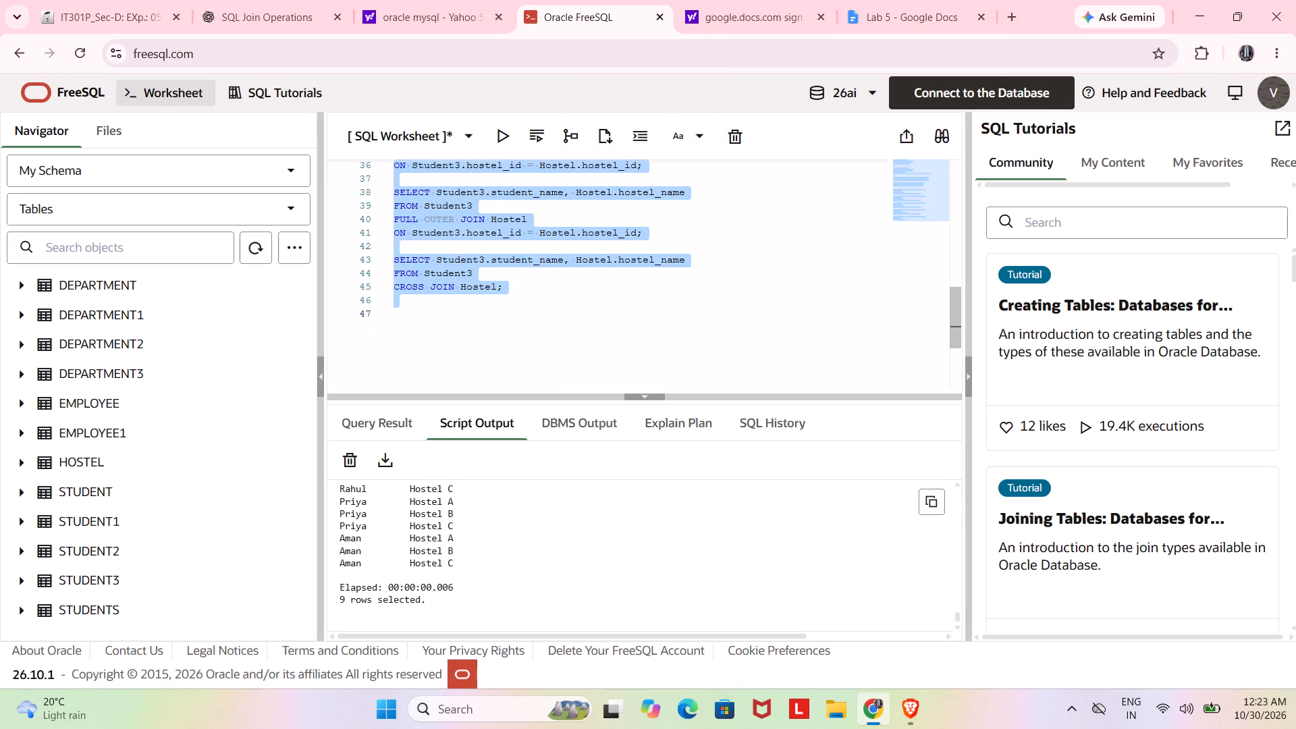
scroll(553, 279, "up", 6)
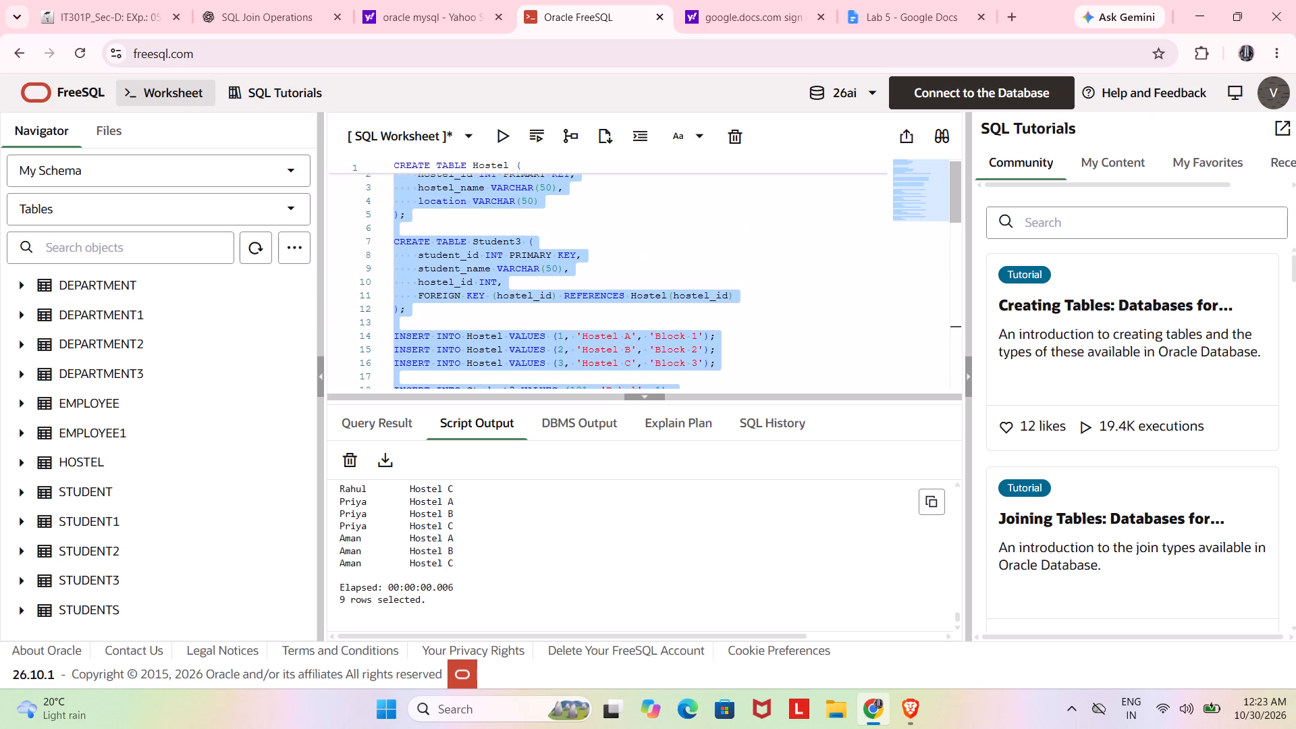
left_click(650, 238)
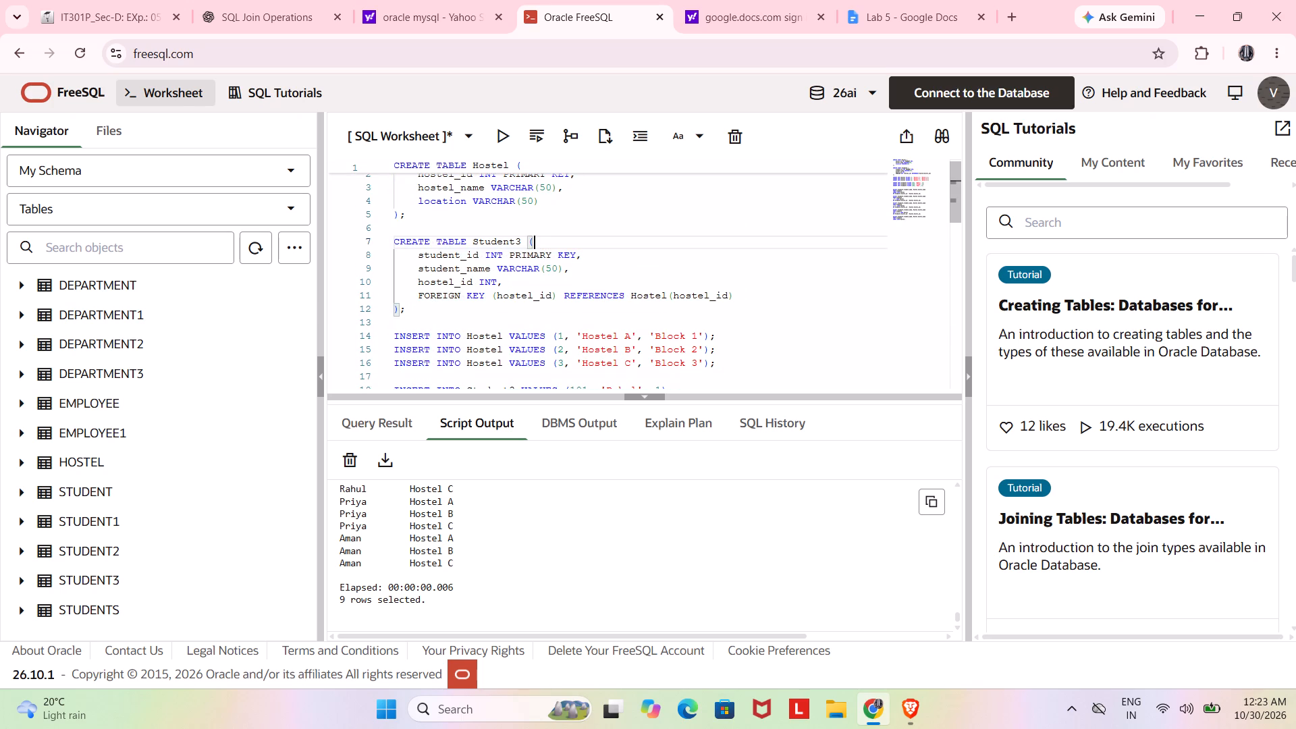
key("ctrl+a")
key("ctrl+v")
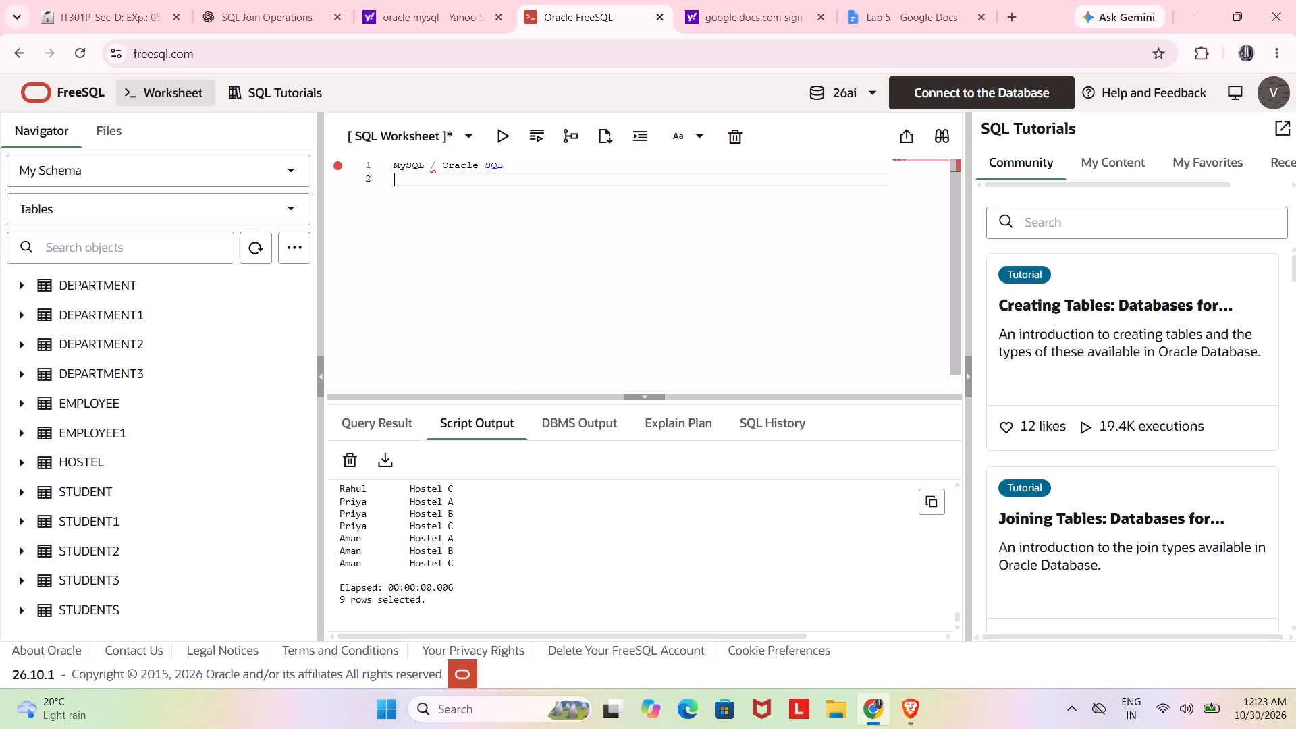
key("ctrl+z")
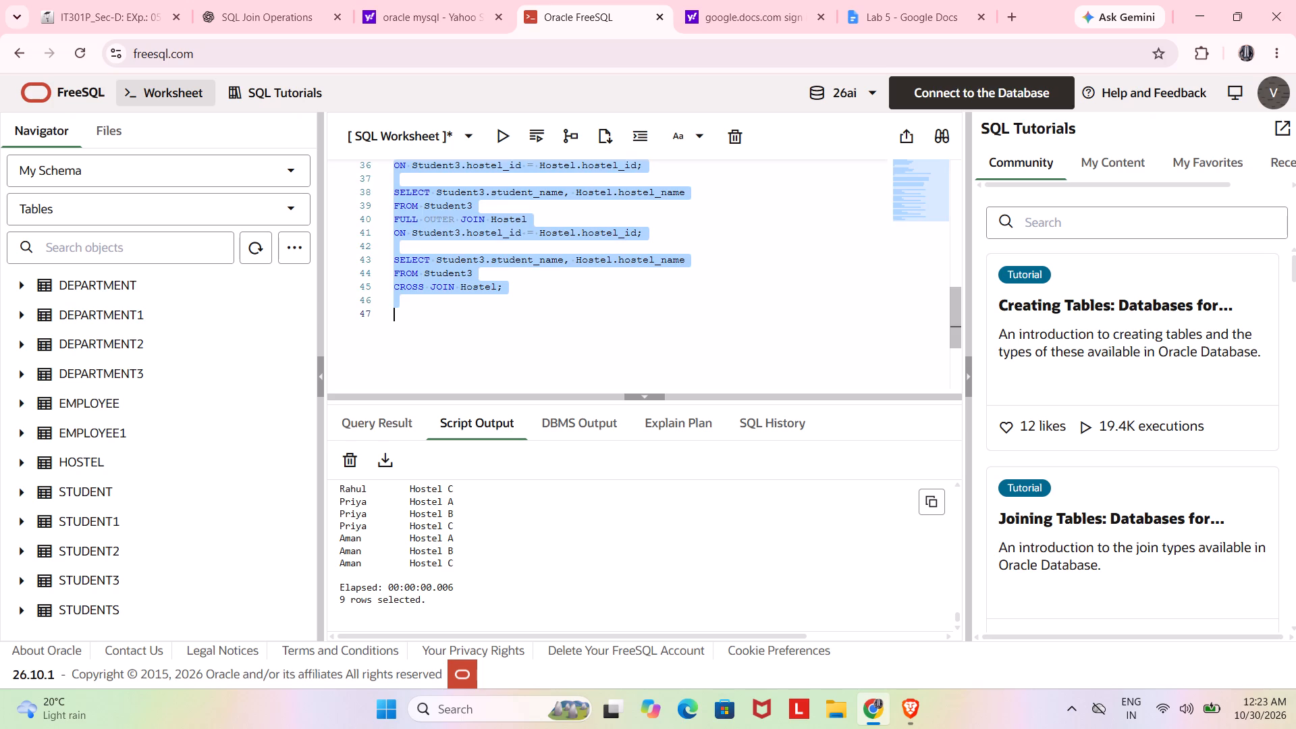
Copy the entire SQL script and paste it after "Result:" in the Lab 5 document.
key("ctrl+c")
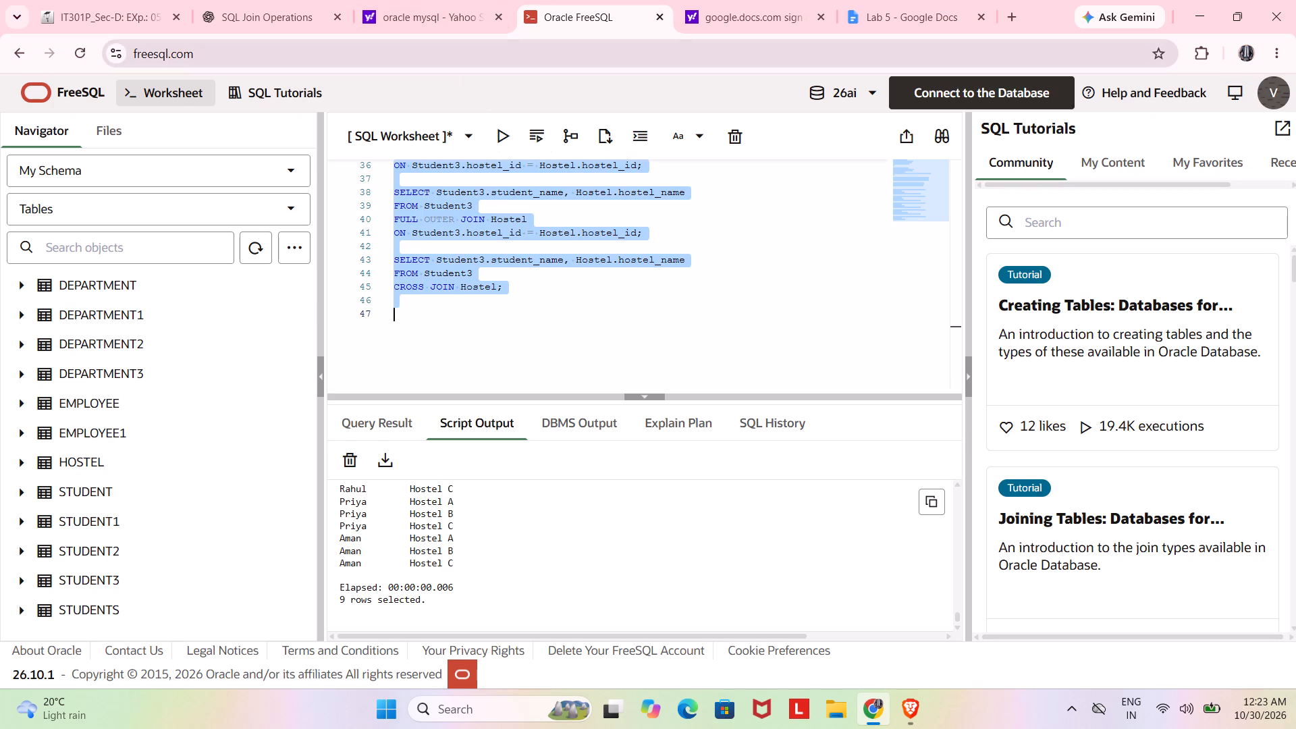
left_click(930, 5)
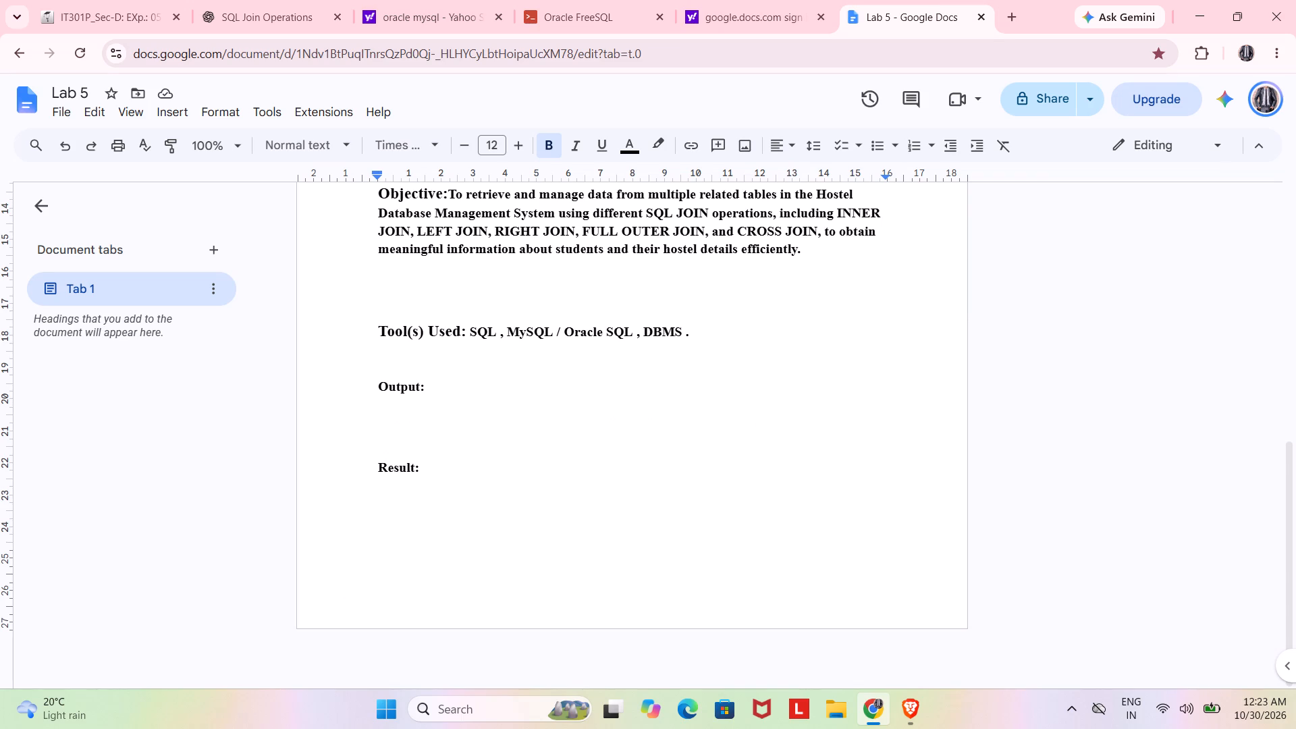
key("ctrl+v")
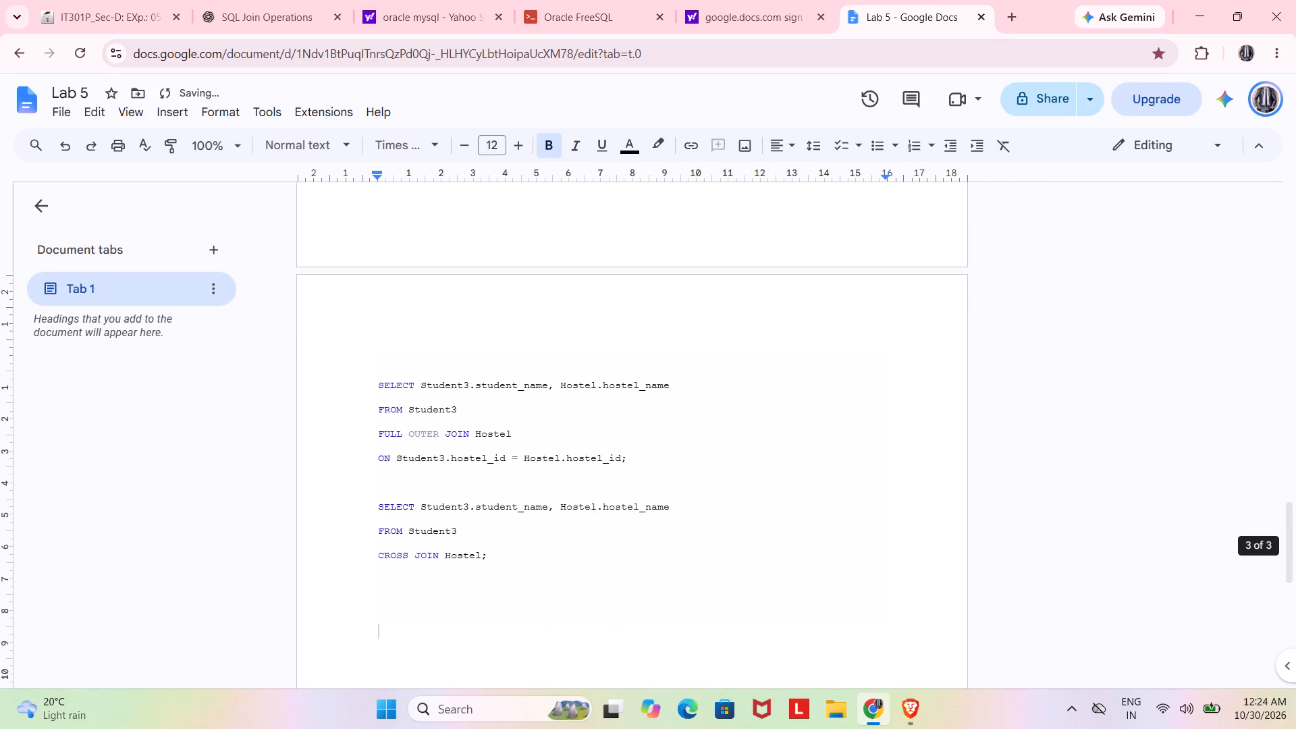
Delete the "Output:" heading and the extra blank lines, leaving one blank line between the Tool(s) Used line and "Result:".
scroll(460, 467, "up", 6)
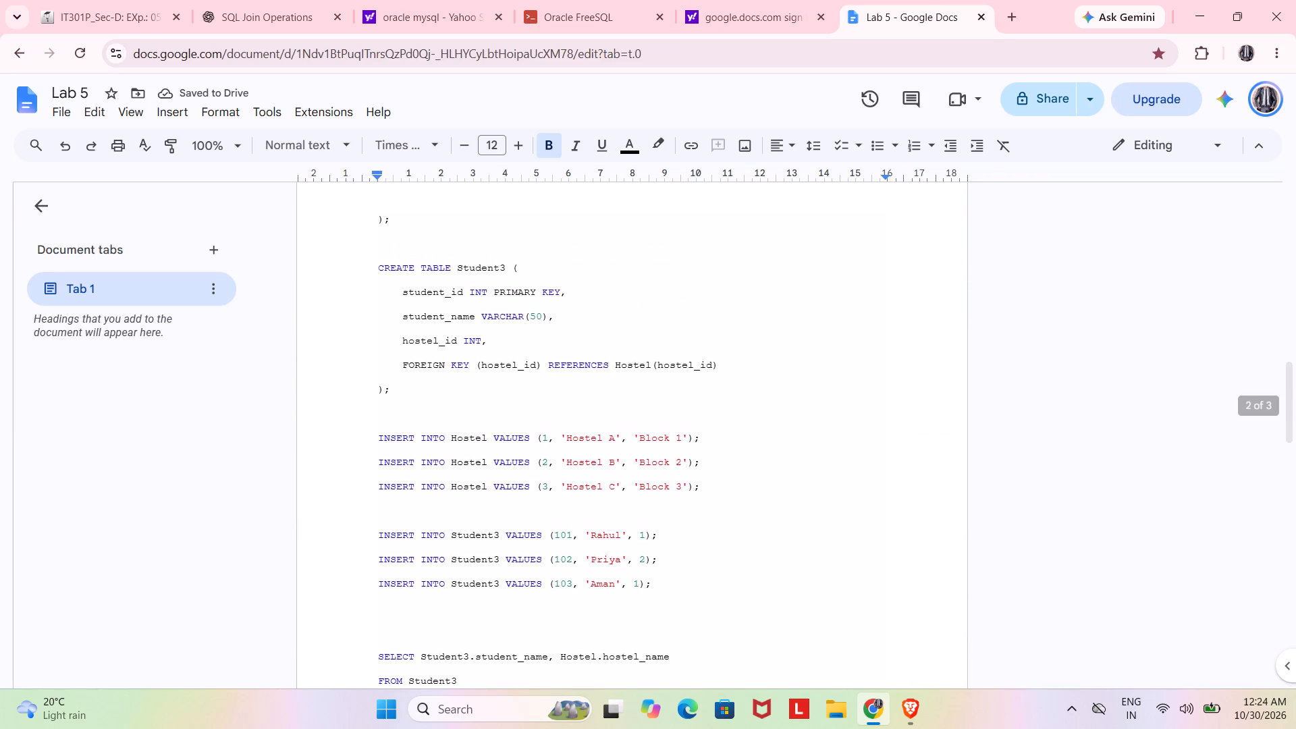
scroll(460, 467, "up", 8)
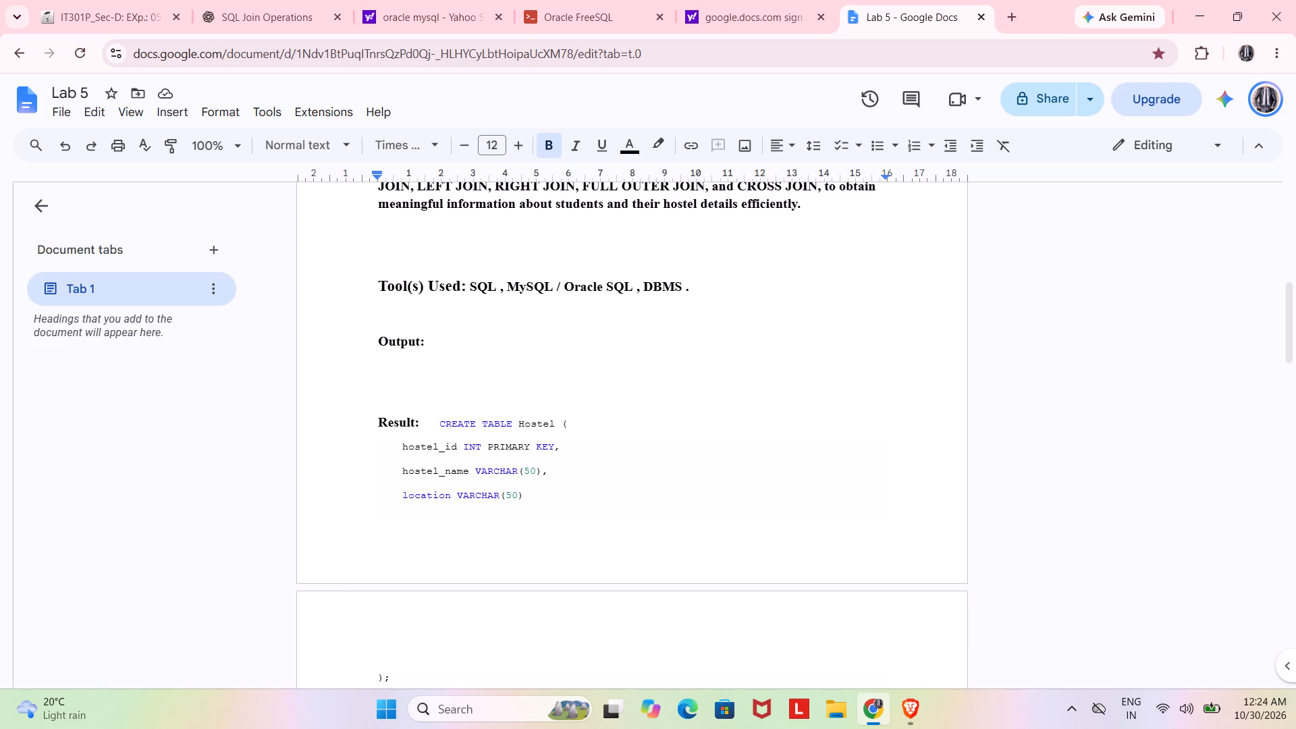
left_click_drag(377, 342, 413, 342)
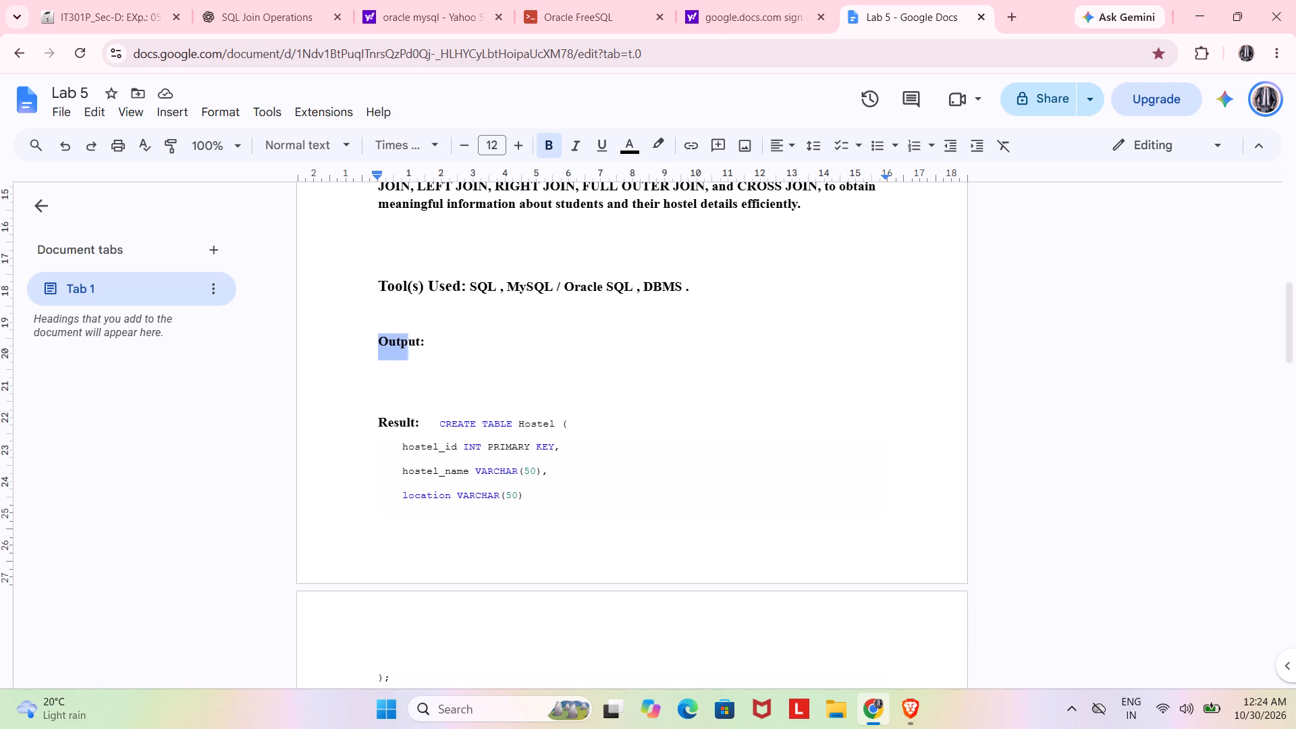
left_click_drag(413, 342, 433, 342)
key("BackSpace")
key("BackSpace")
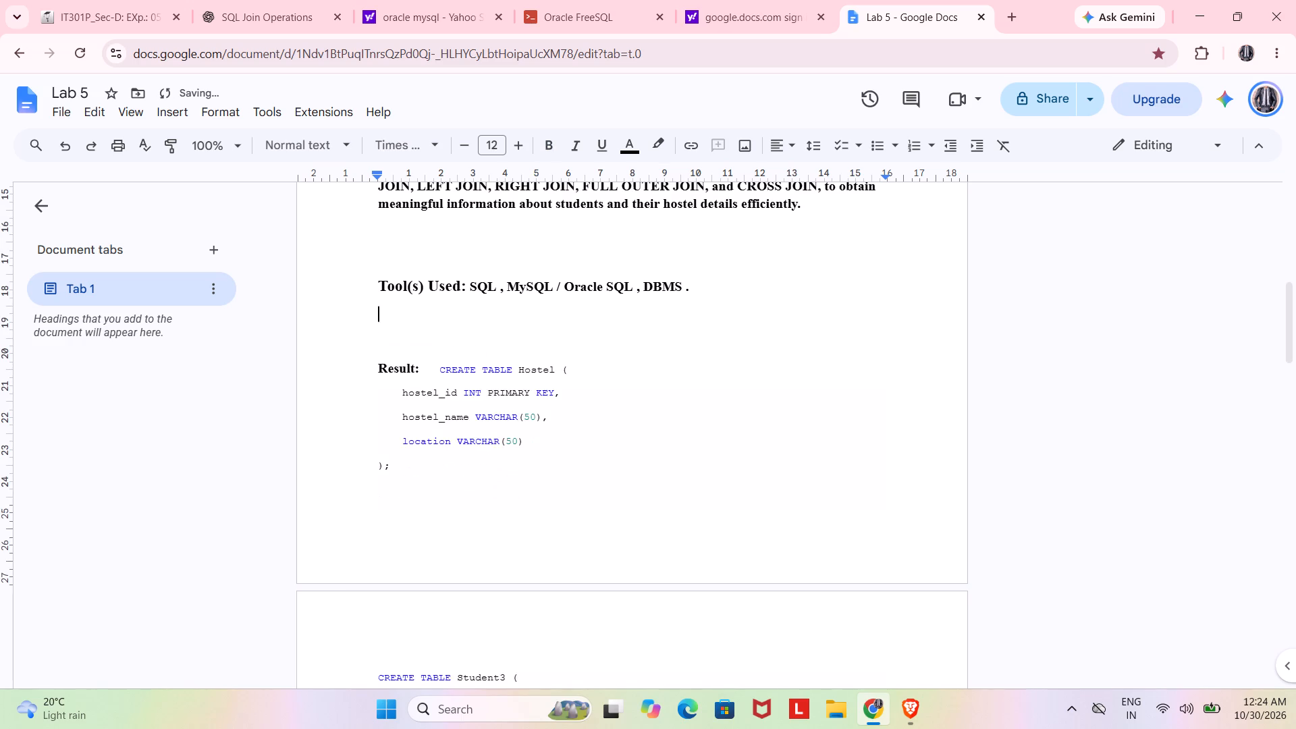
key("BackSpace")
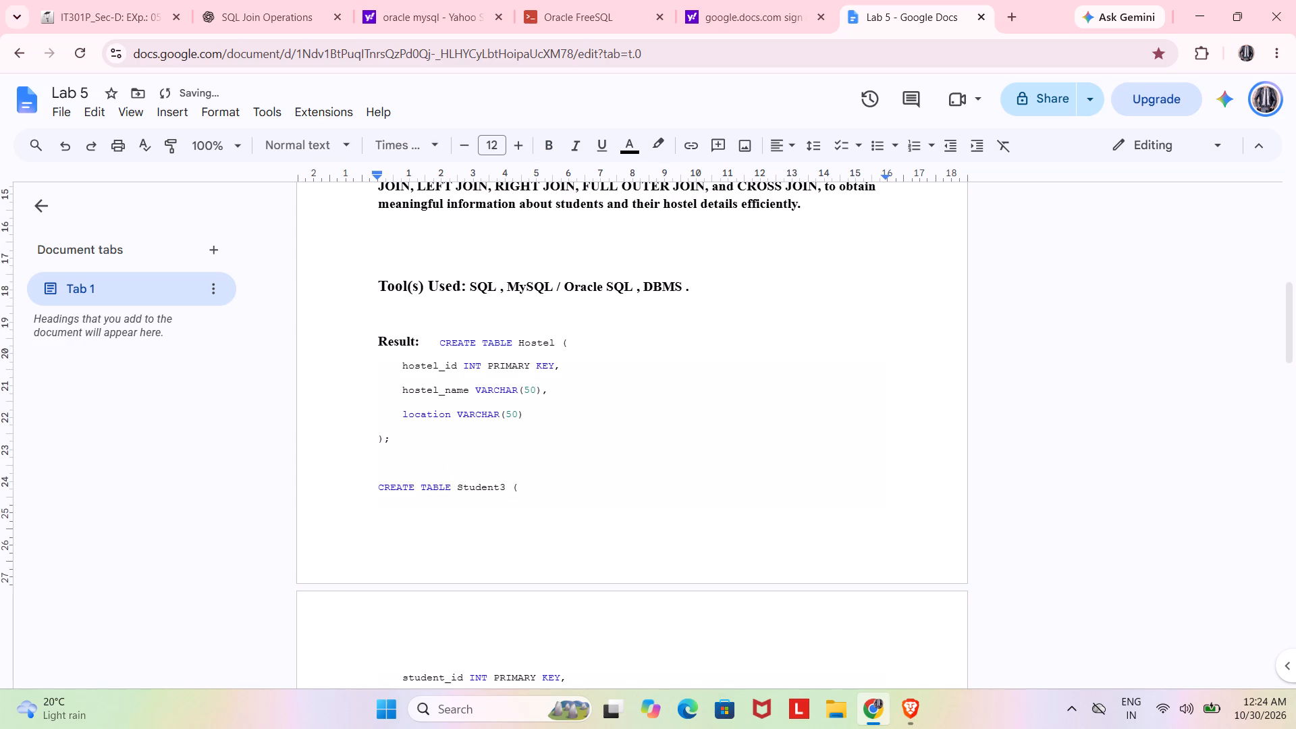
Add the heading "OUTPUT :" below the CROSS JOIN query at the end of the pasted script.
scroll(544, 460, "down", 11)
scroll(544, 460, "up", 2)
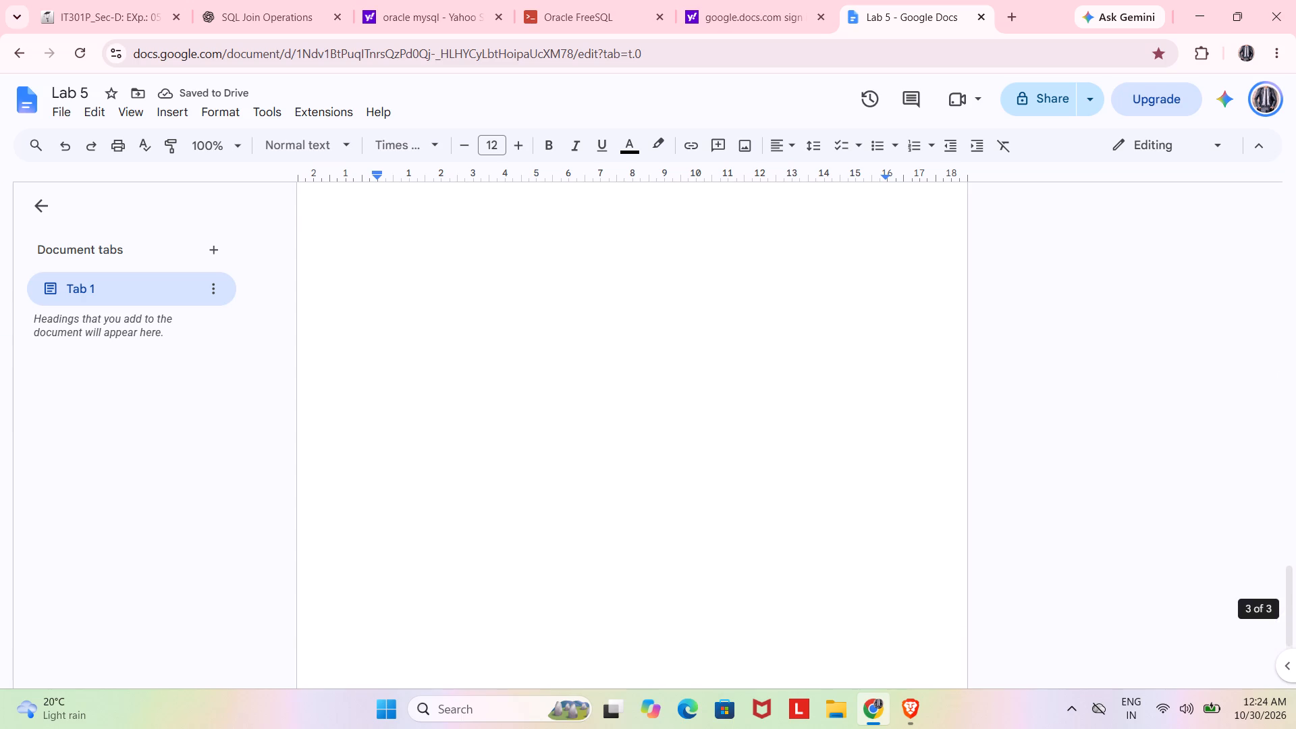
scroll(544, 460, "up", 4)
left_click(418, 467)
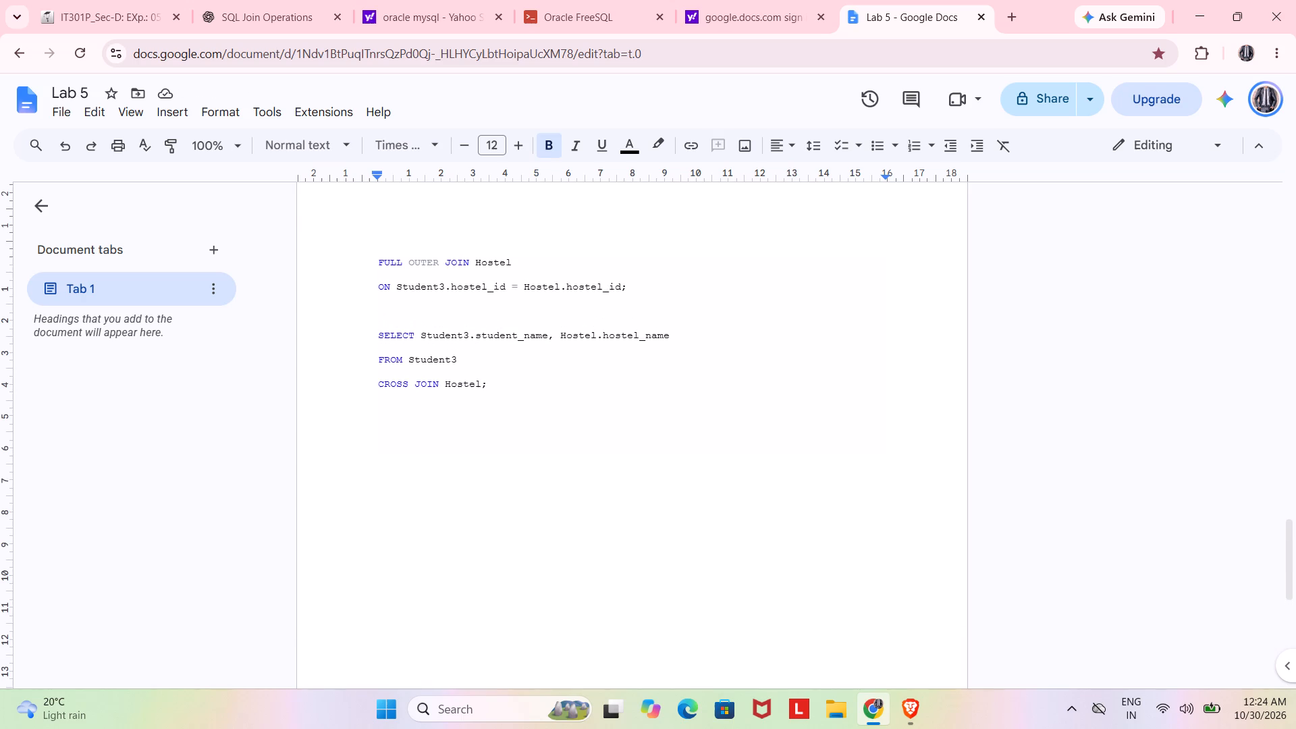
type("OUTPu")
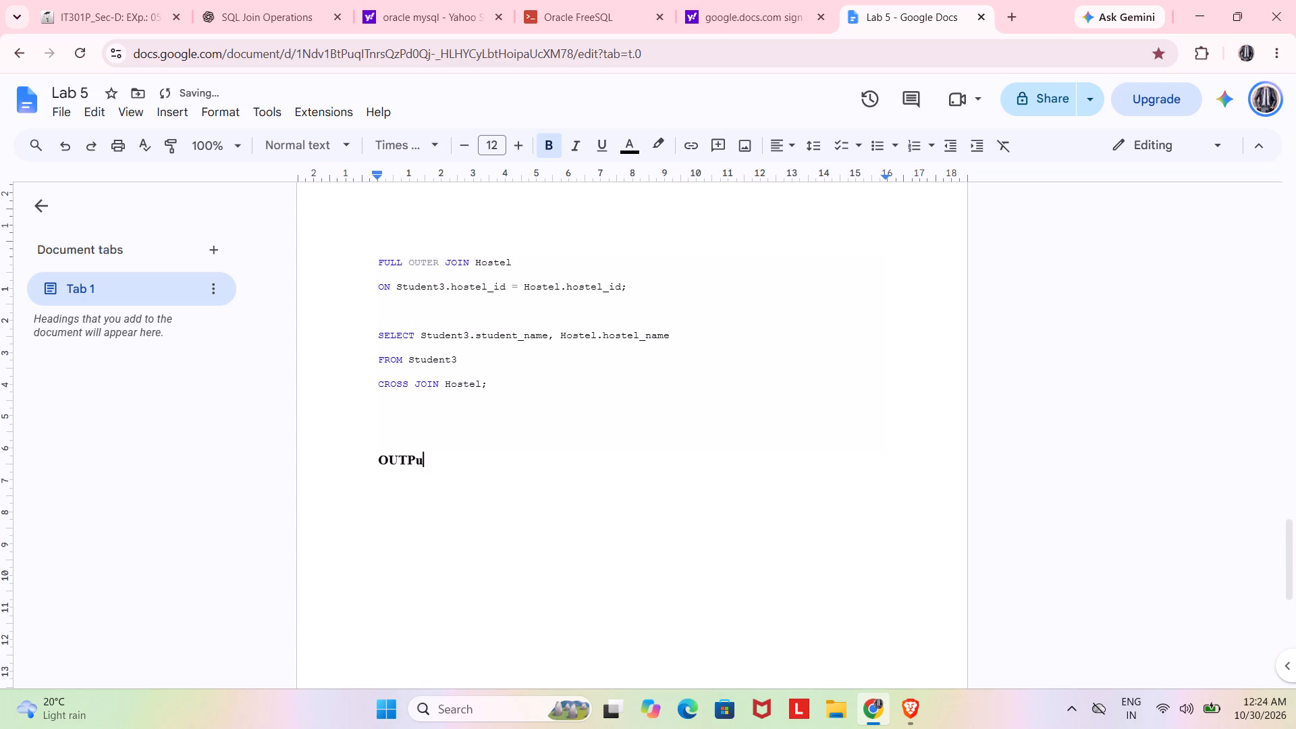
key("BackSpace")
type("UT")
key("shift+colon")
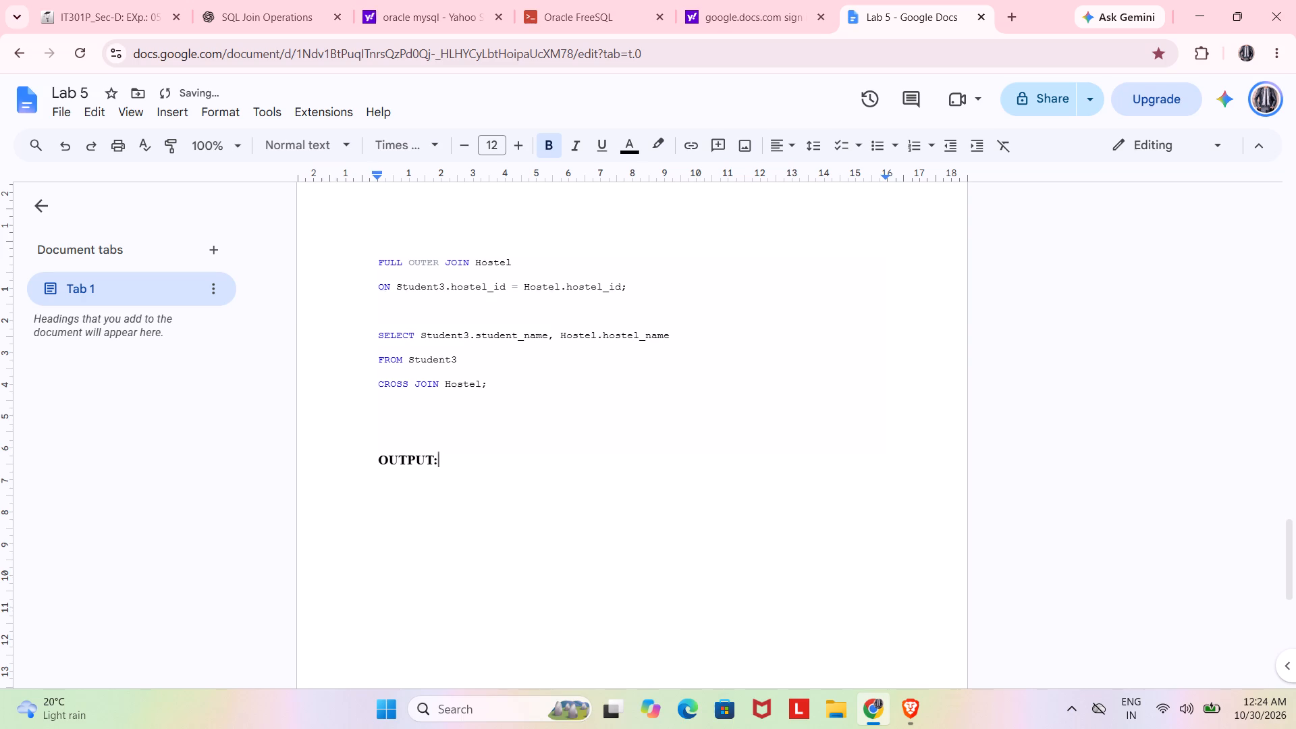
key("BackSpace")
key("space")
key("shift+colon")
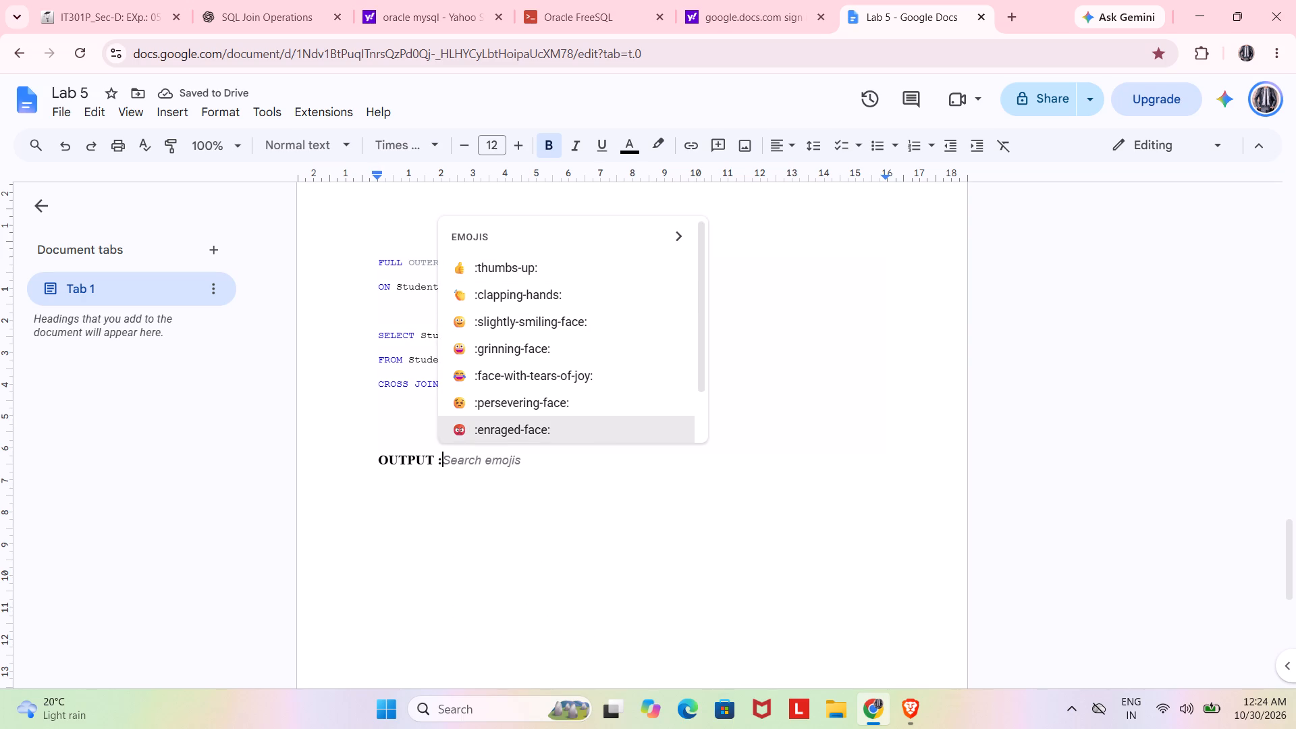
left_click(487, 502)
left_click(452, 471)
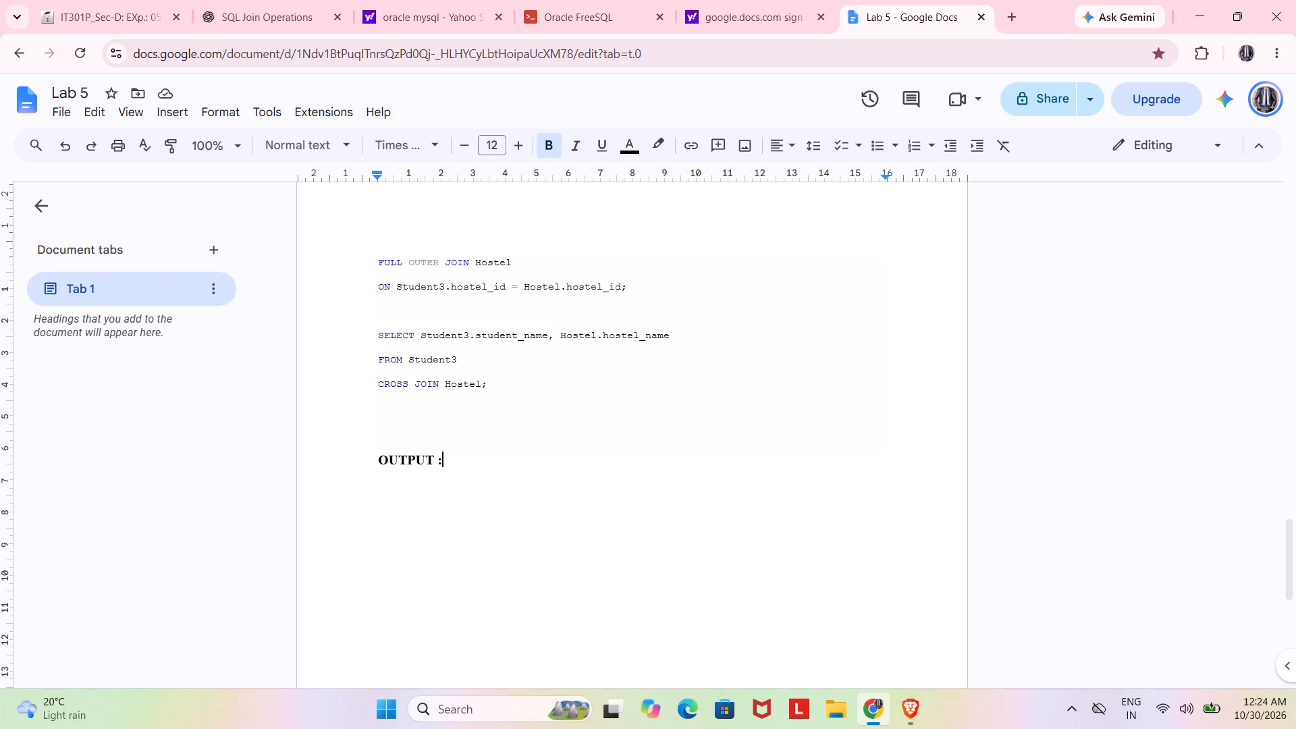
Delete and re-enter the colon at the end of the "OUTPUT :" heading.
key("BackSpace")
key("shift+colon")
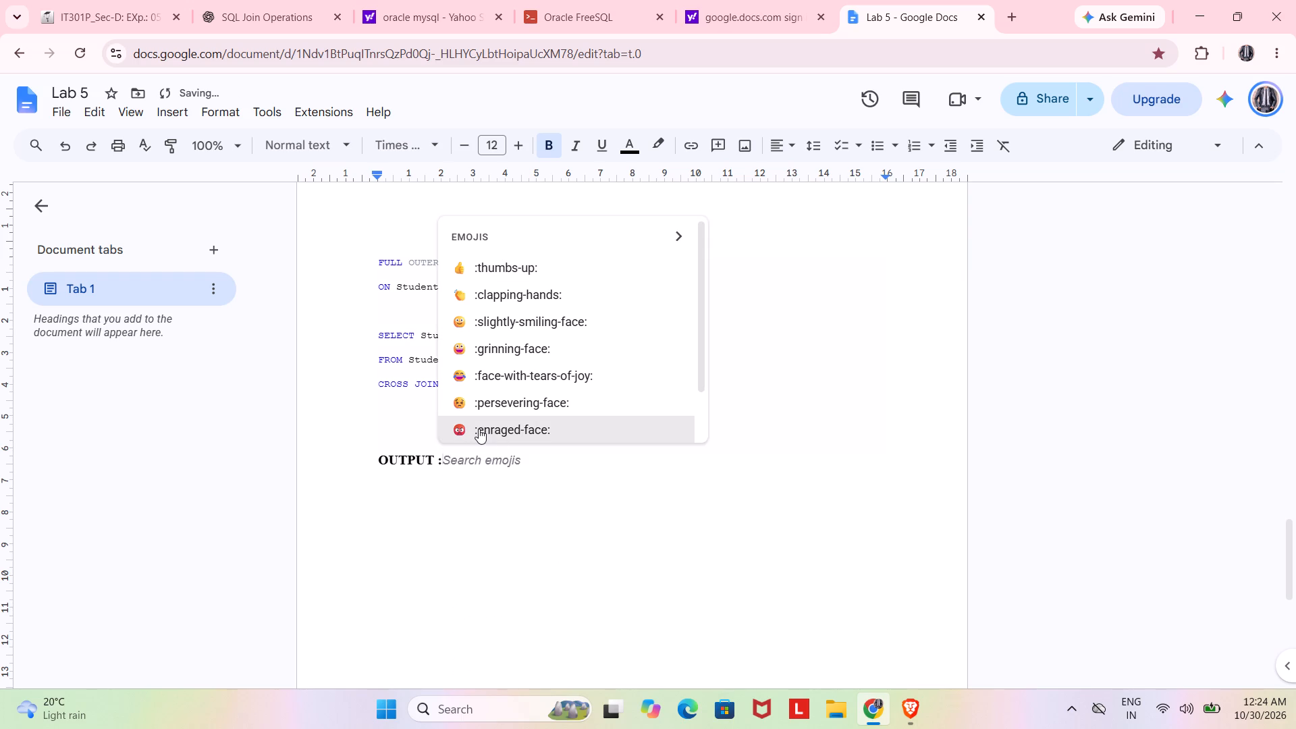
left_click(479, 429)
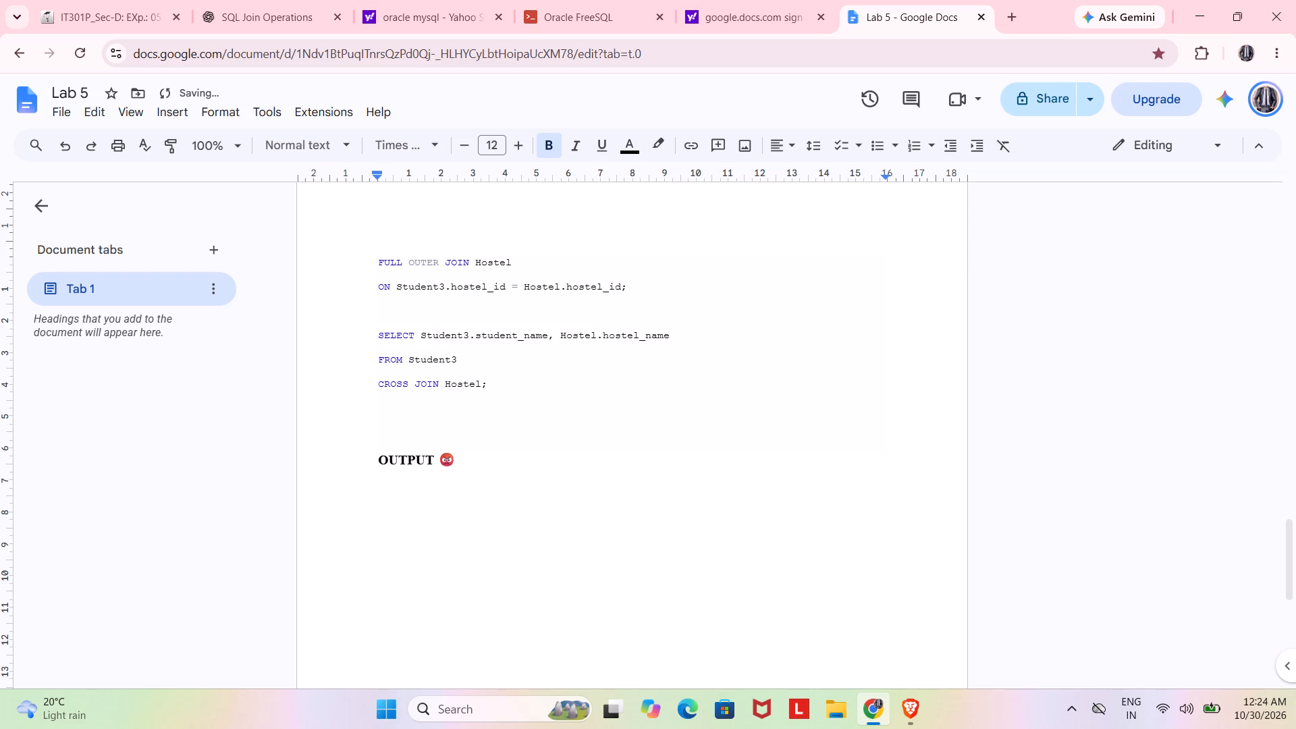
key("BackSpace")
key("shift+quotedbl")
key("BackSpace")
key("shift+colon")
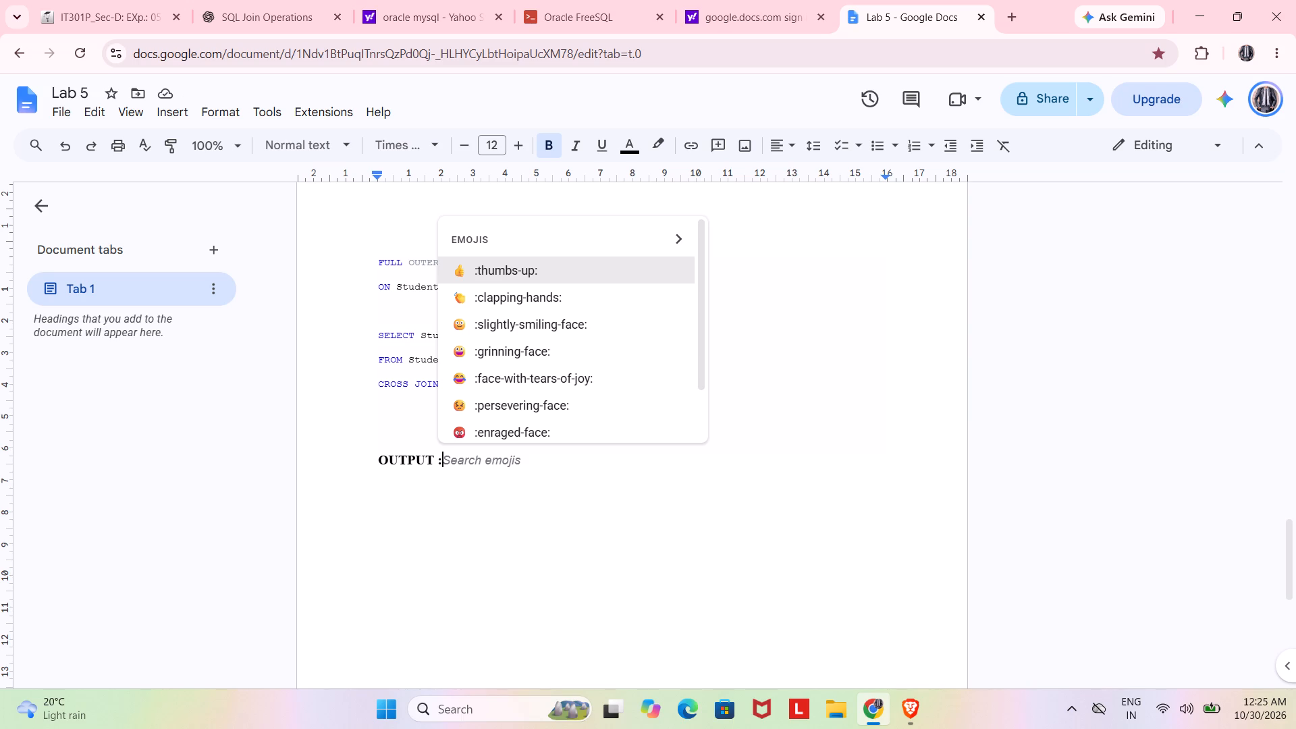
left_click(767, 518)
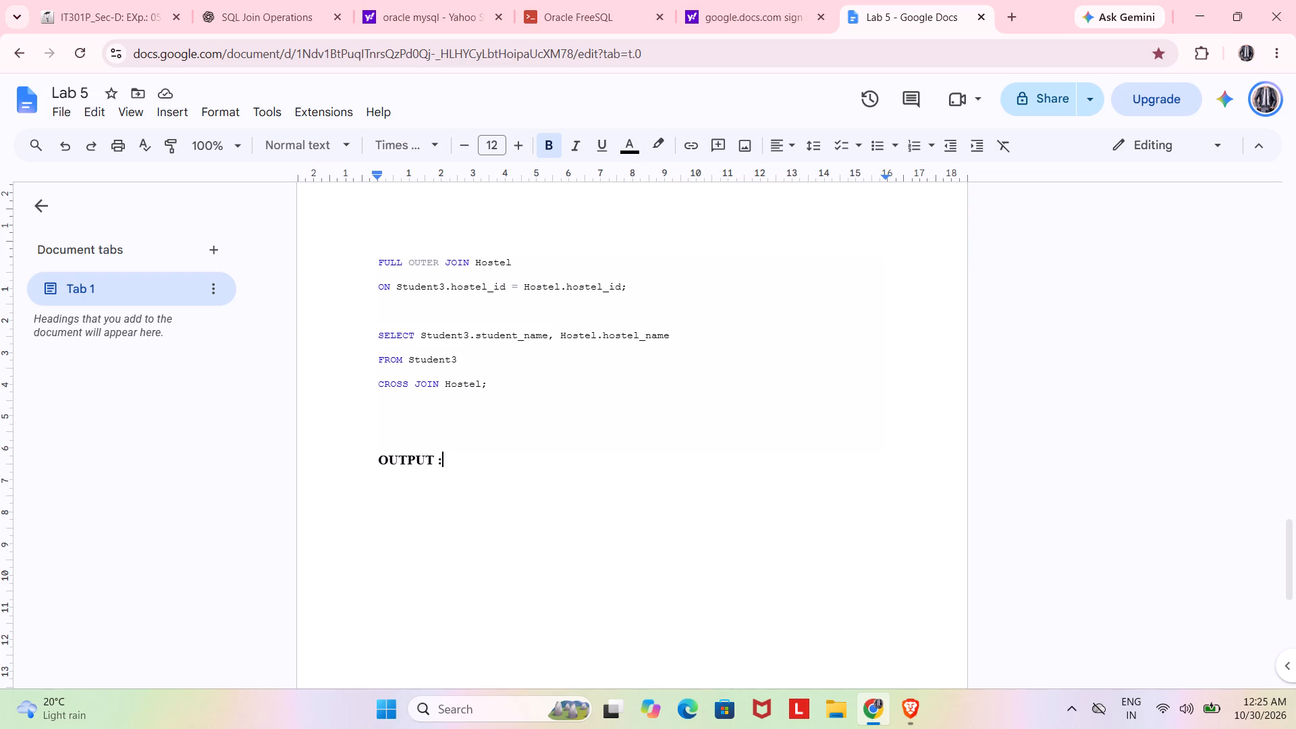
Switch to FreeSQL and review the script output from the CROSS JOIN rows back to the first Hostel insert.
left_click(588, 21)
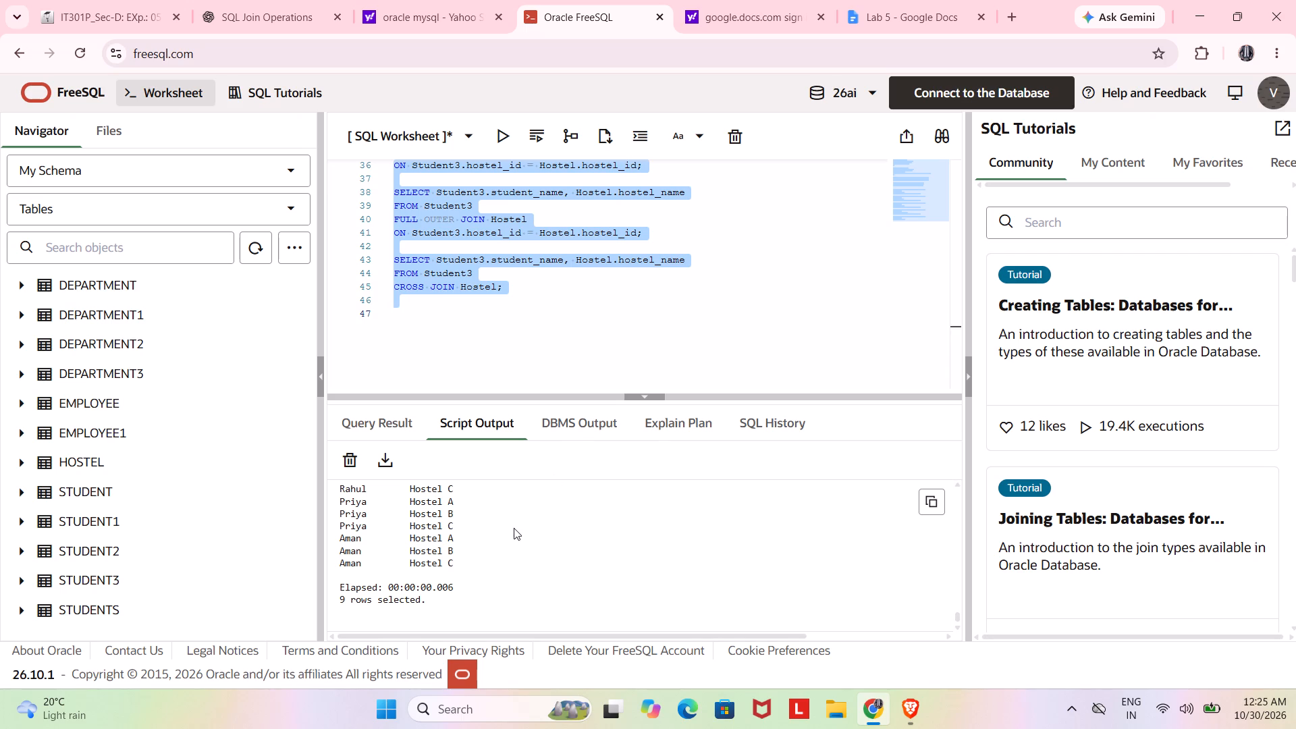
scroll(511, 529, "up", 5)
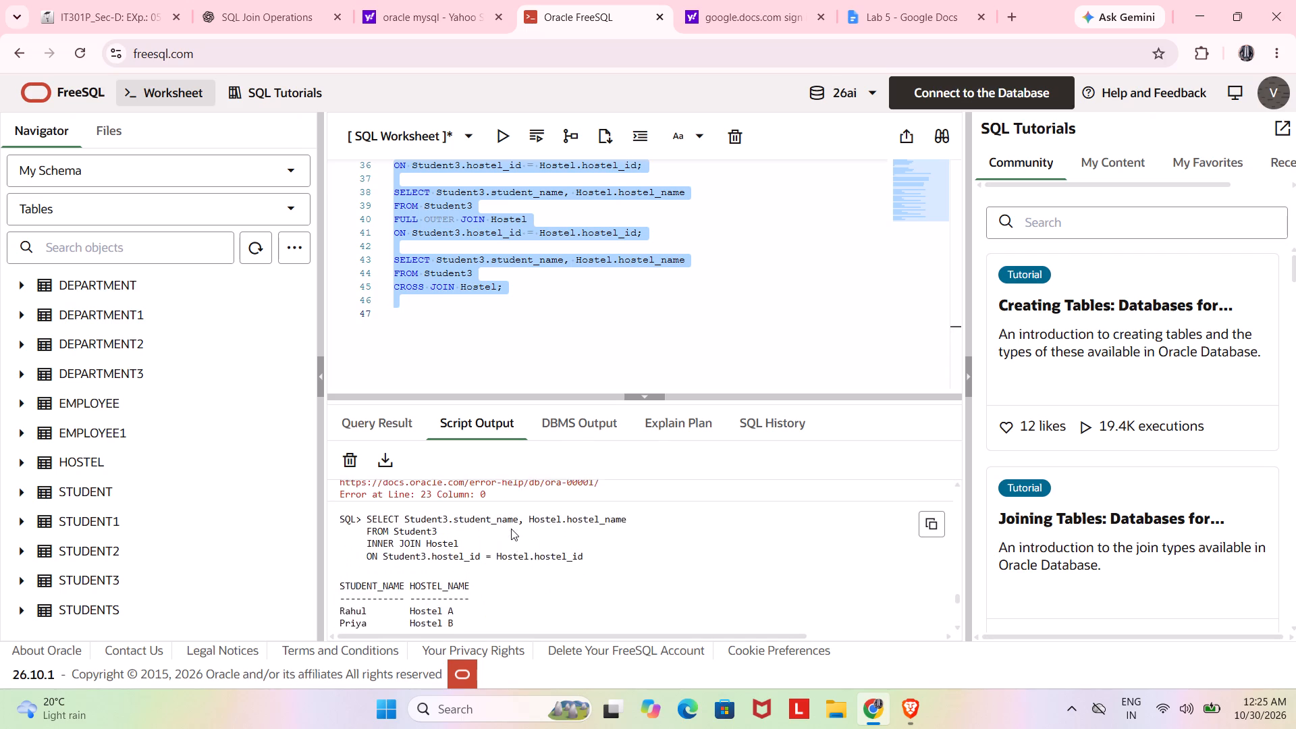
scroll(511, 529, "up", 7)
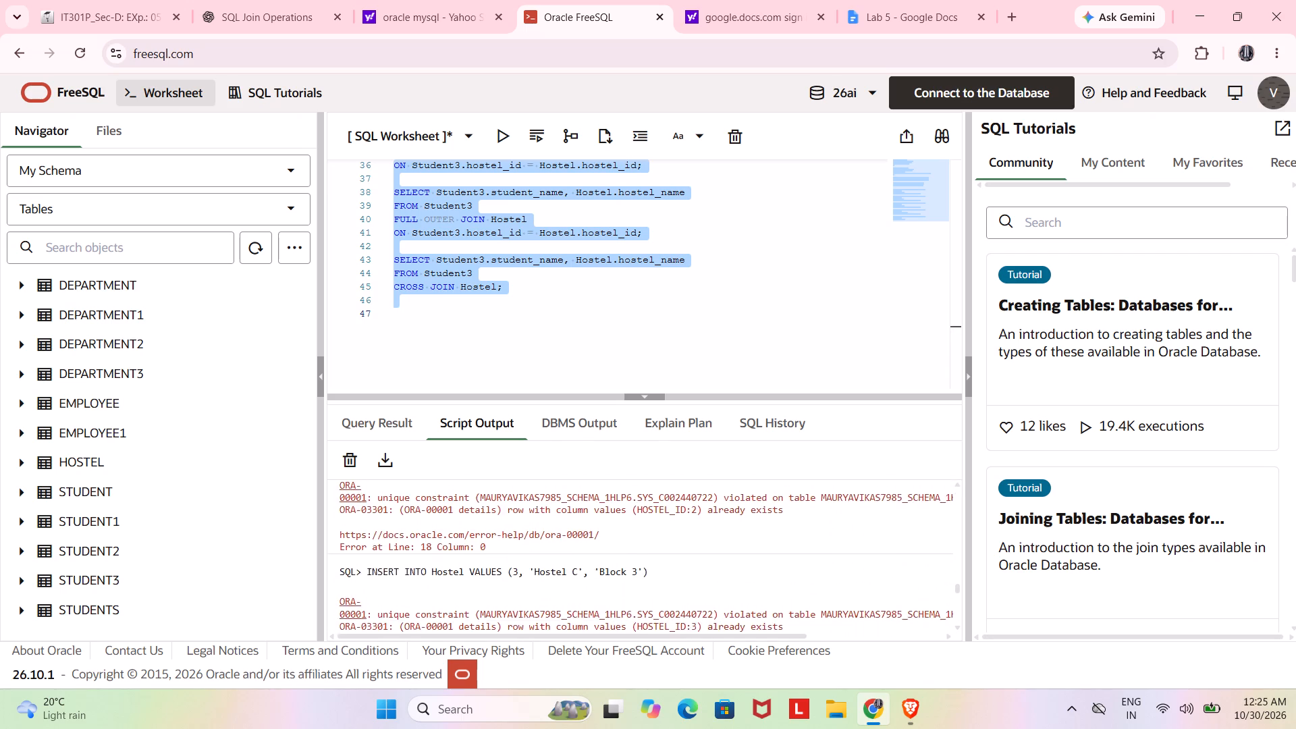
scroll(511, 529, "up", 1)
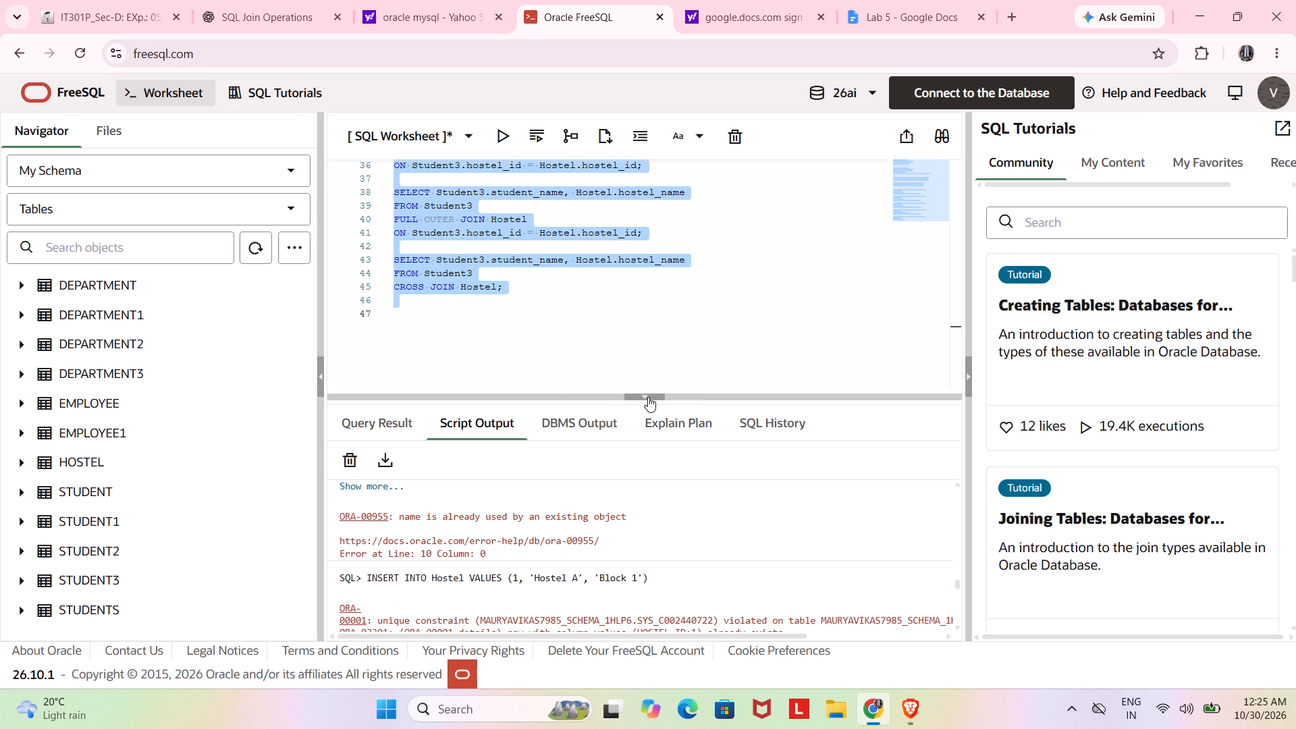
Collapse the Navigator pane to widen the worksheet and output area, keeping the output pane open.
left_click_drag(648, 397, 641, 318)
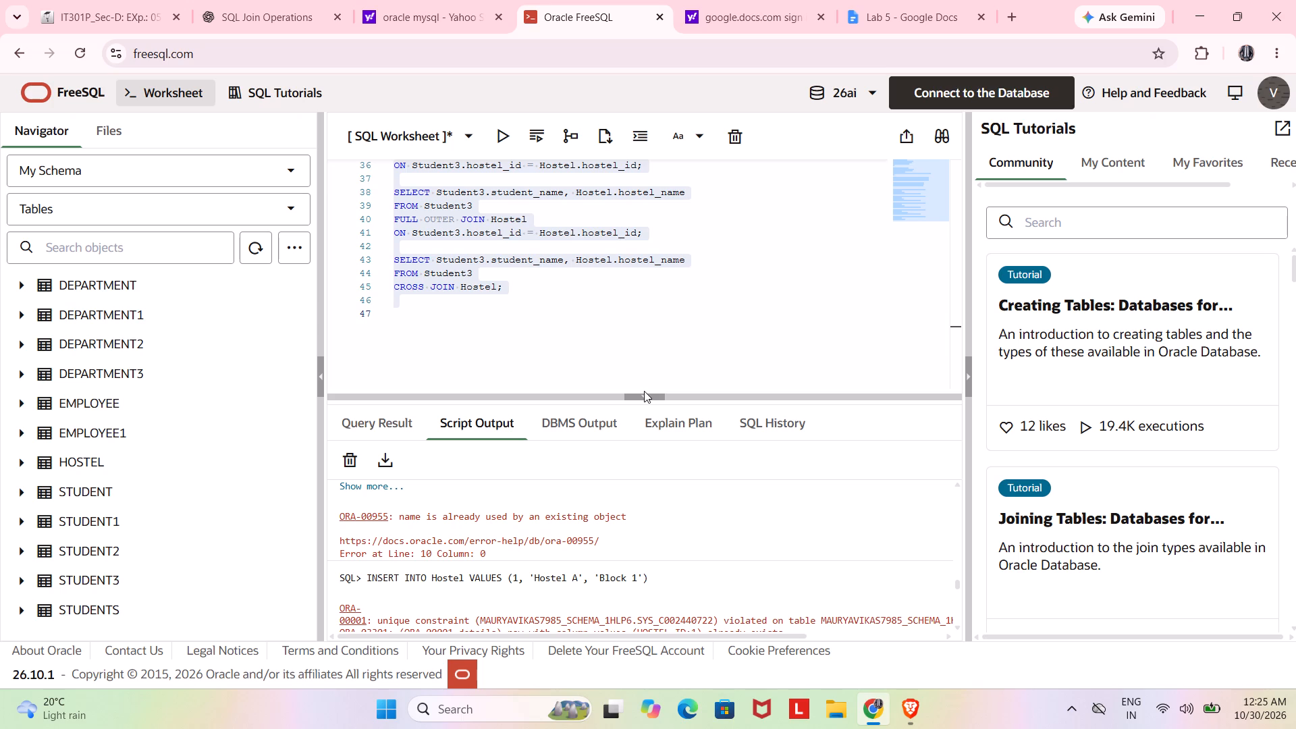
right_click_drag(645, 394, 650, 315)
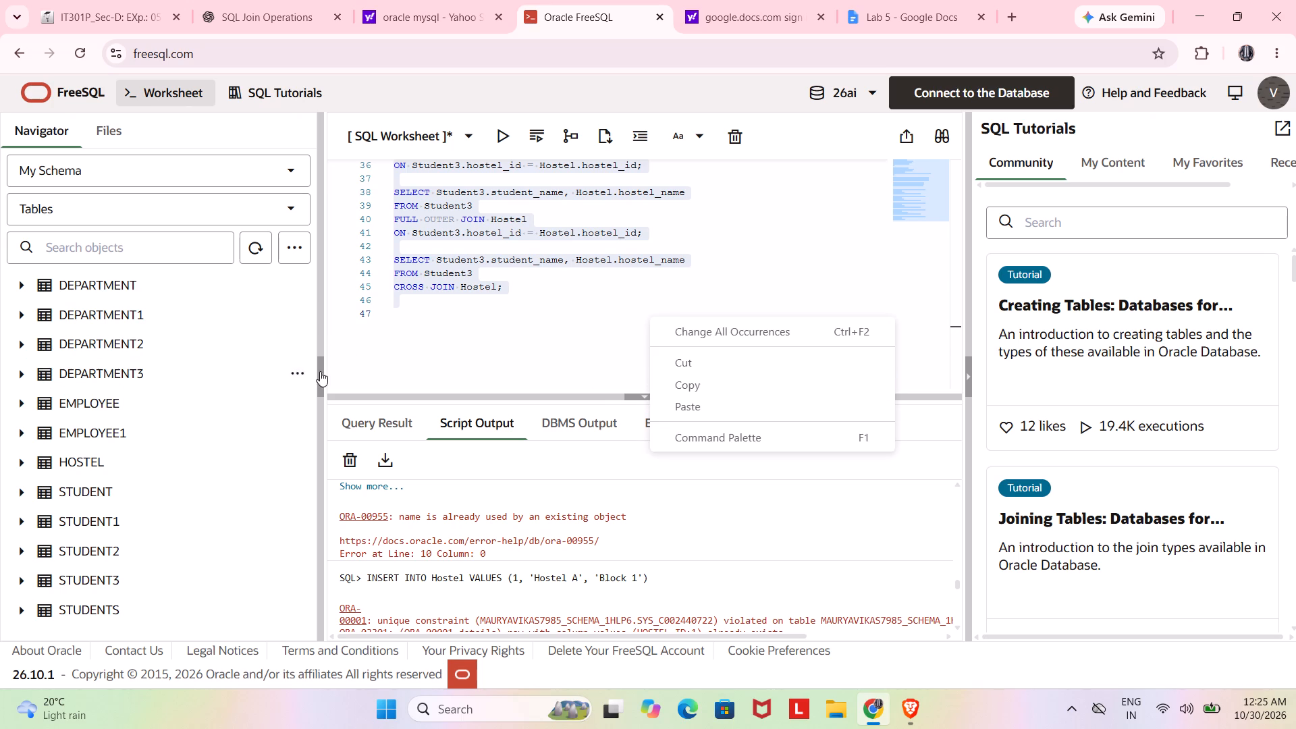
right_click_drag(321, 373, 255, 400)
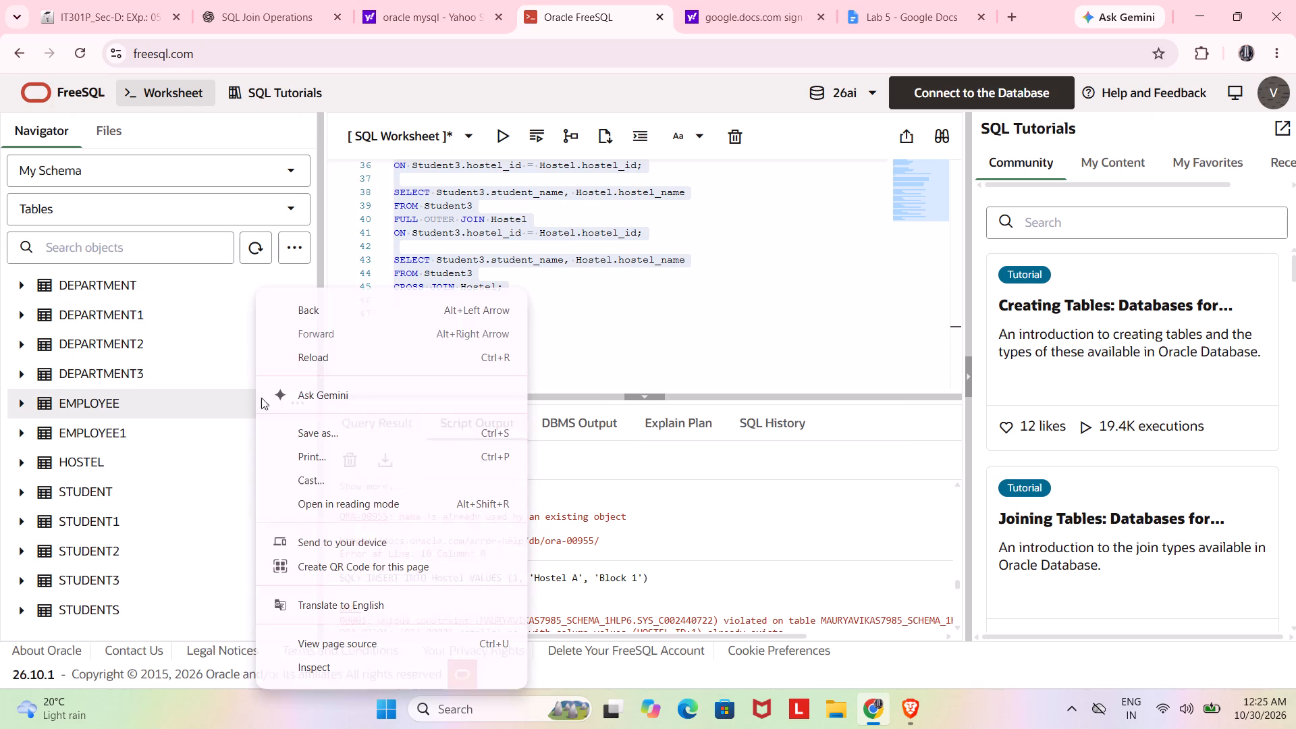
left_click_drag(369, 262, 321, 389)
triple_click(321, 389)
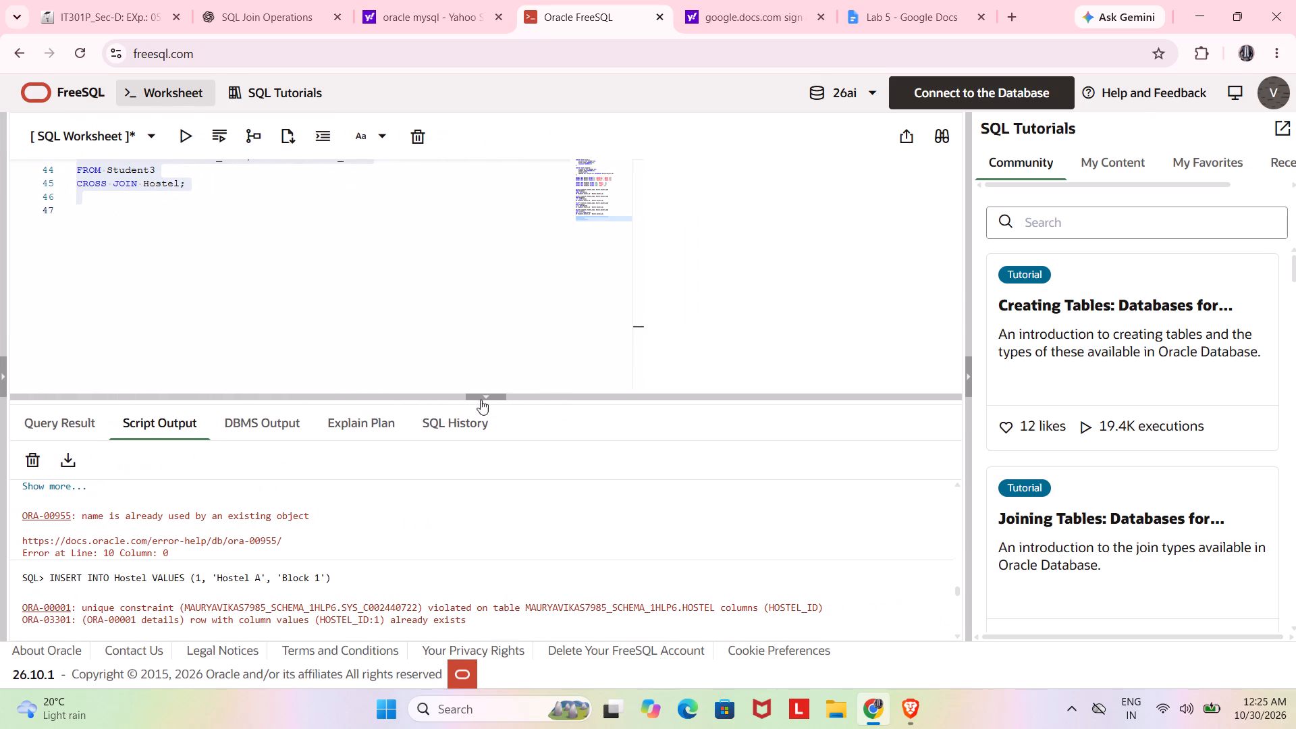
left_click(485, 398)
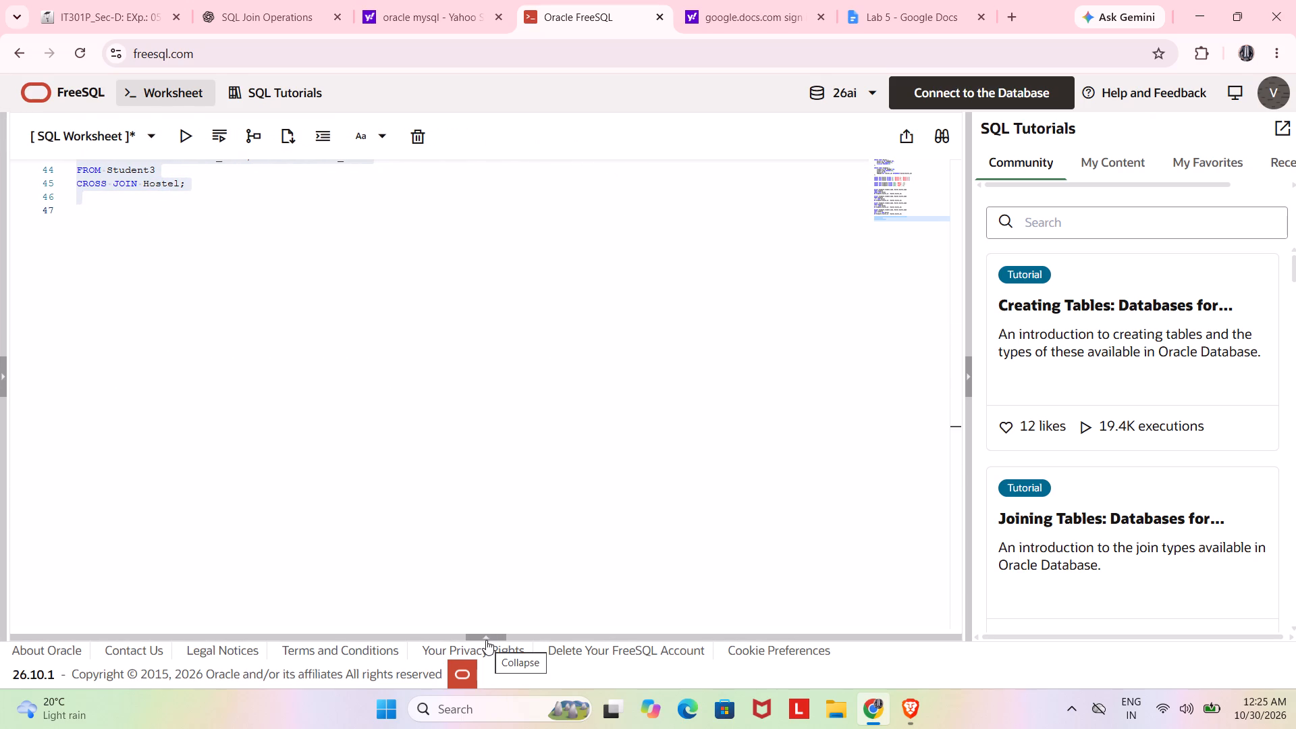
left_click(486, 636)
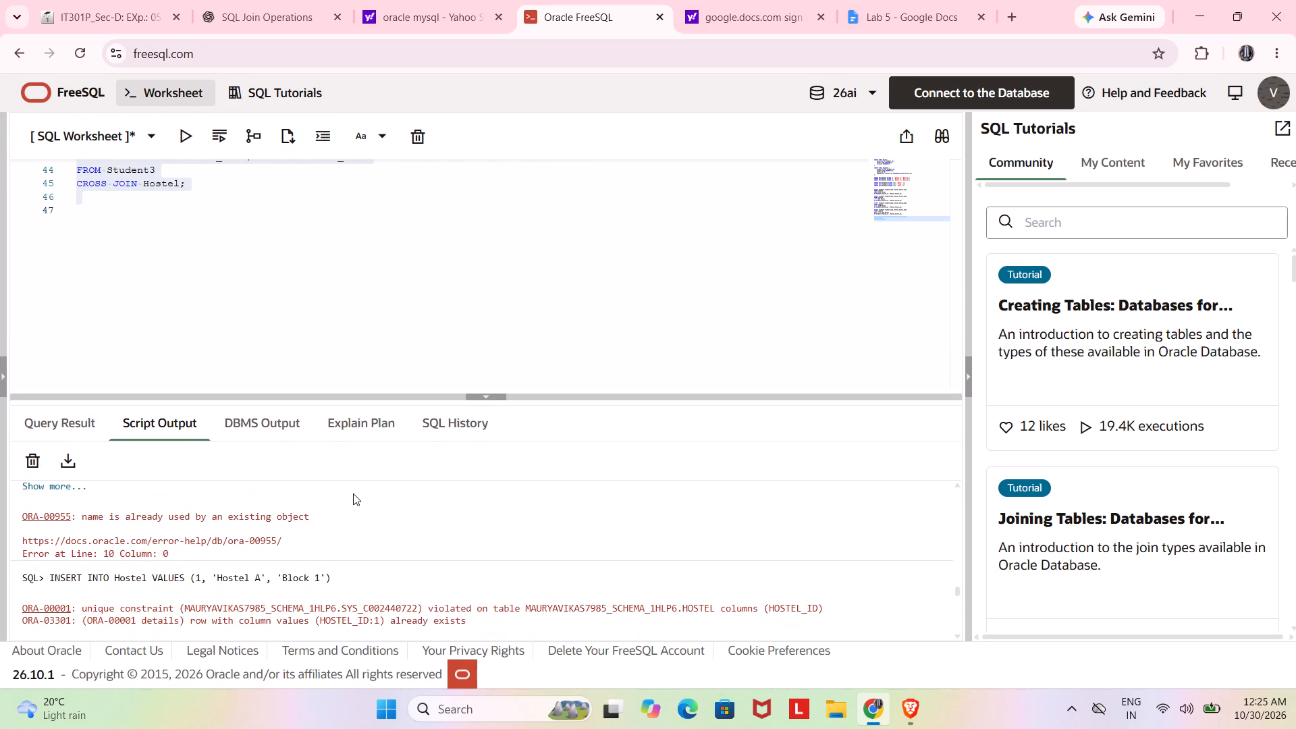
Run only the Hostel and Student3 table creation and Hostel insert statements, lines 1 to 16, as a script.
scroll(353, 493, "down", 1)
scroll(254, 261, "up", 6)
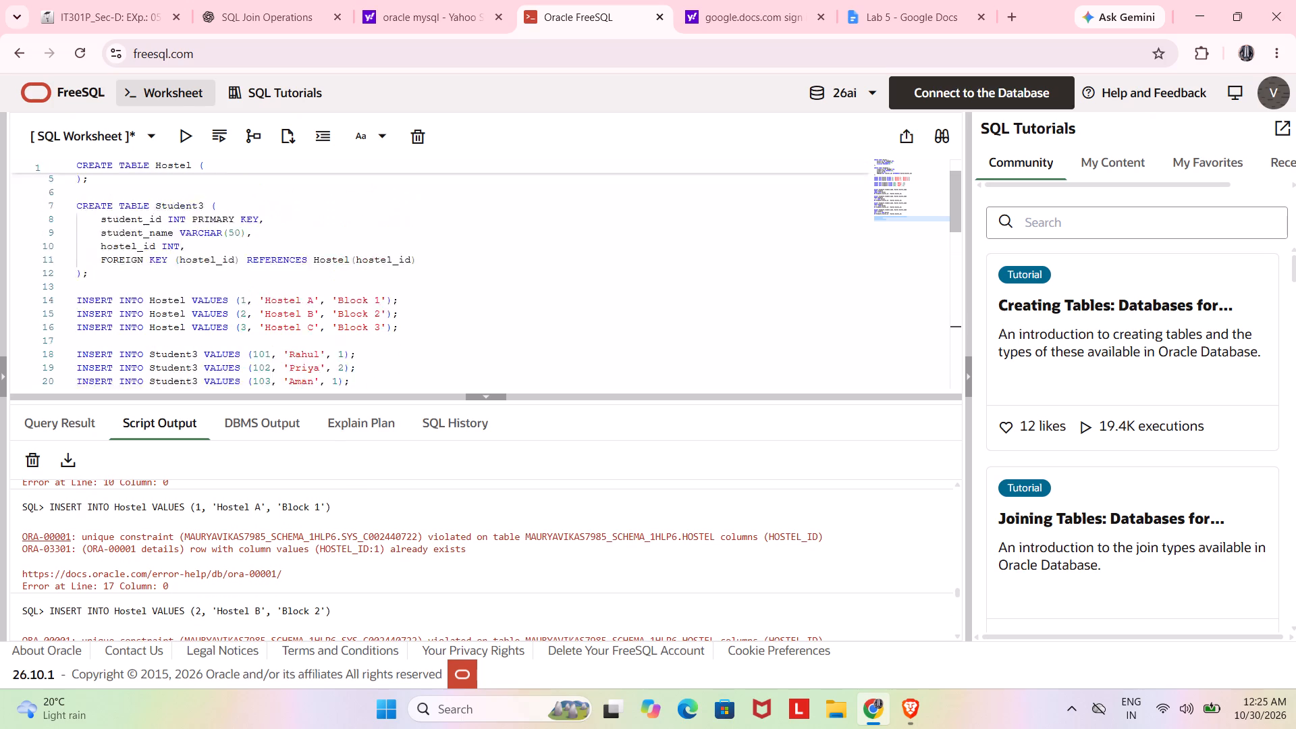
scroll(254, 261, "up", 4)
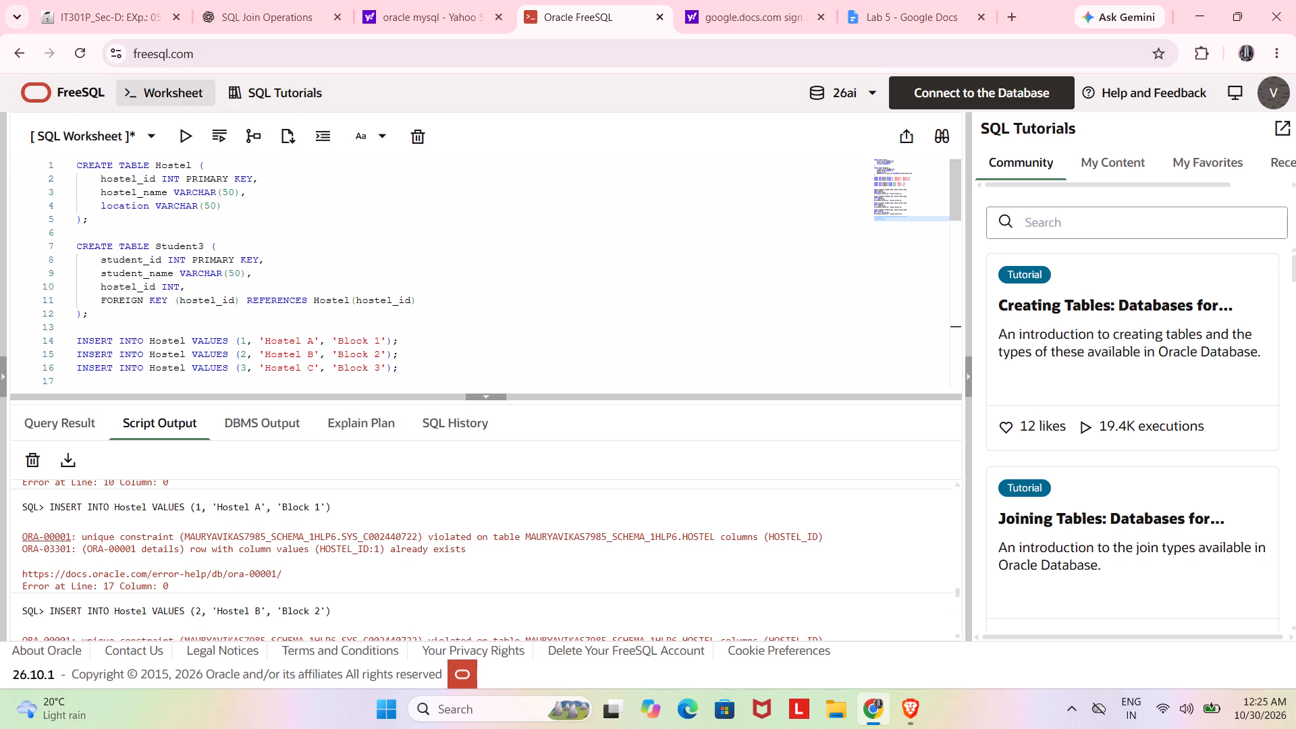
left_click_drag(79, 161, 146, 223)
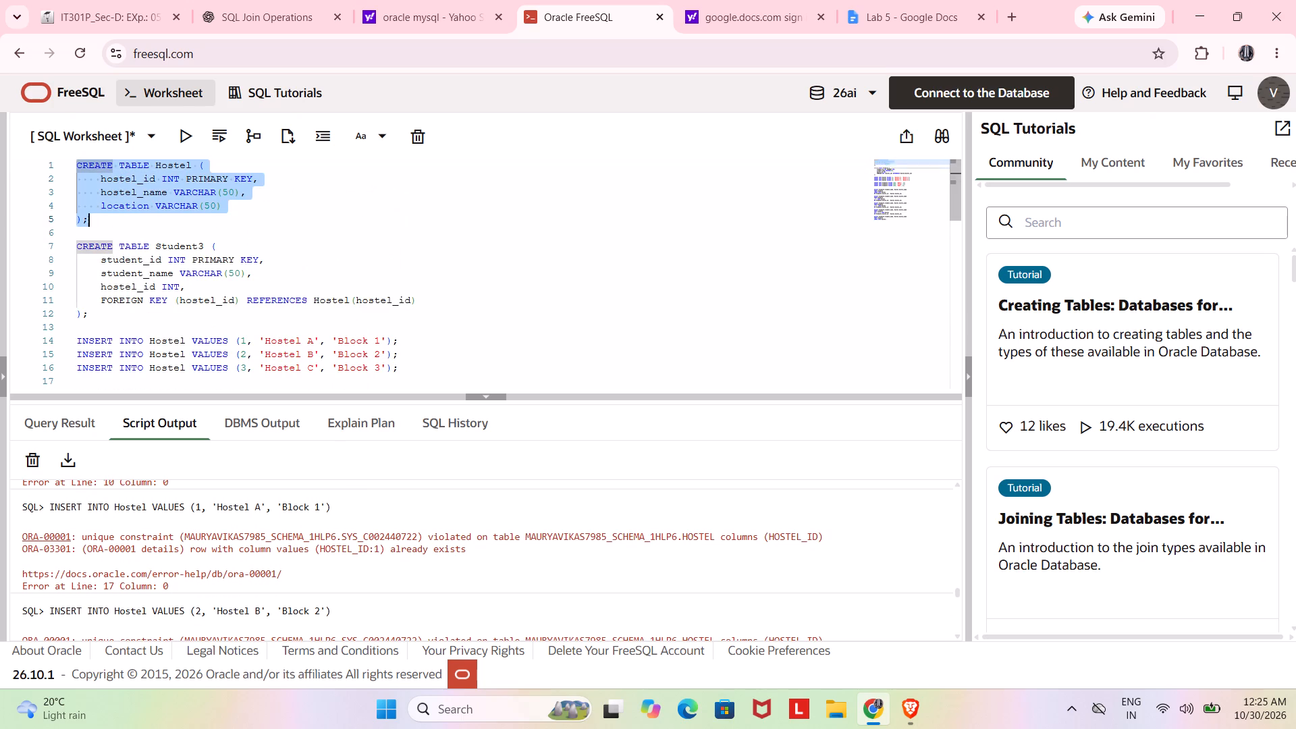
left_click_drag(146, 223, 399, 376)
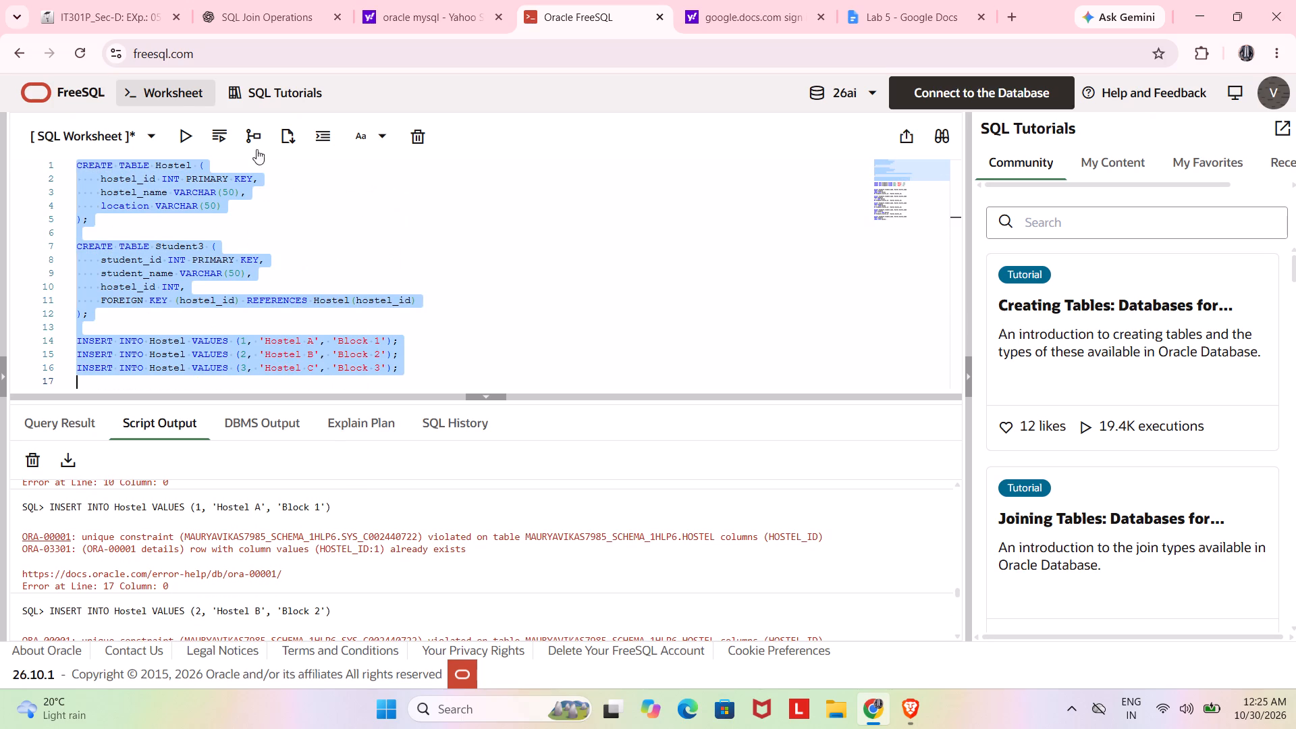
left_click(227, 135)
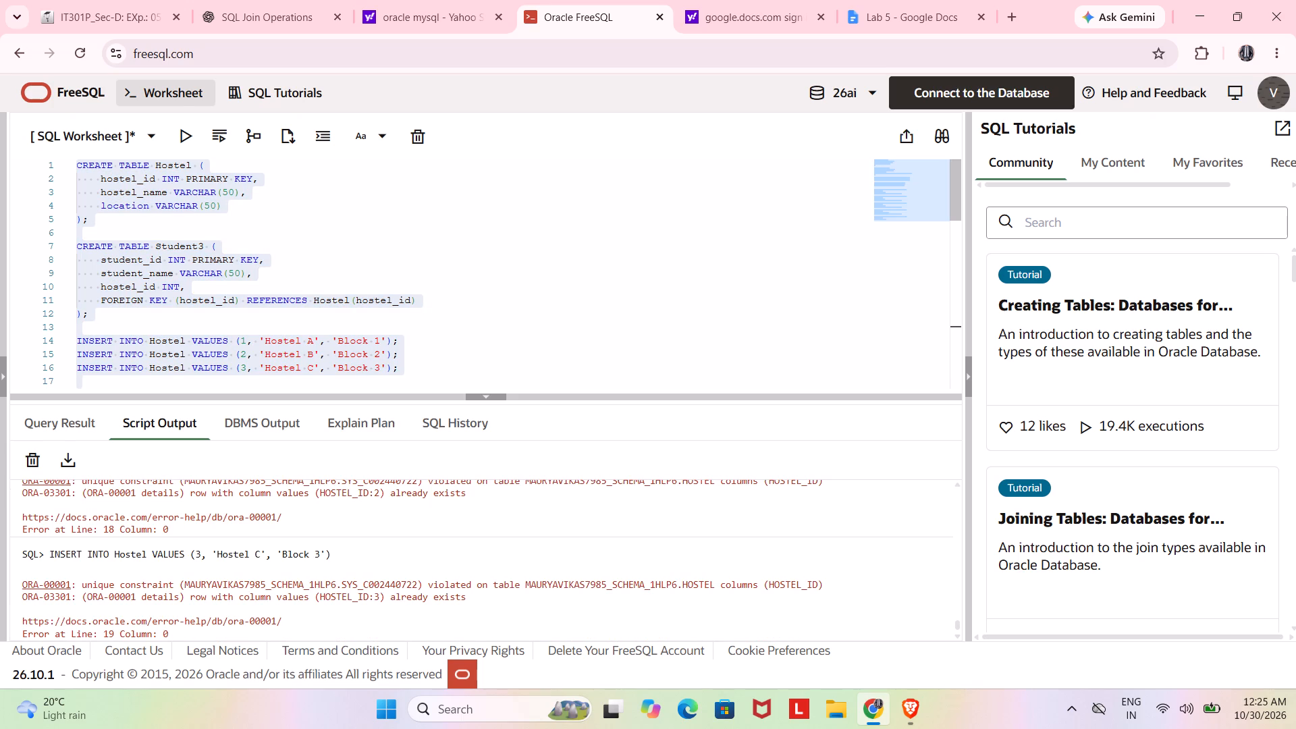
Run only the INNER JOIN query on Student3 and Hostel, lines 23 to 26, as a script.
scroll(244, 273, "down", 5)
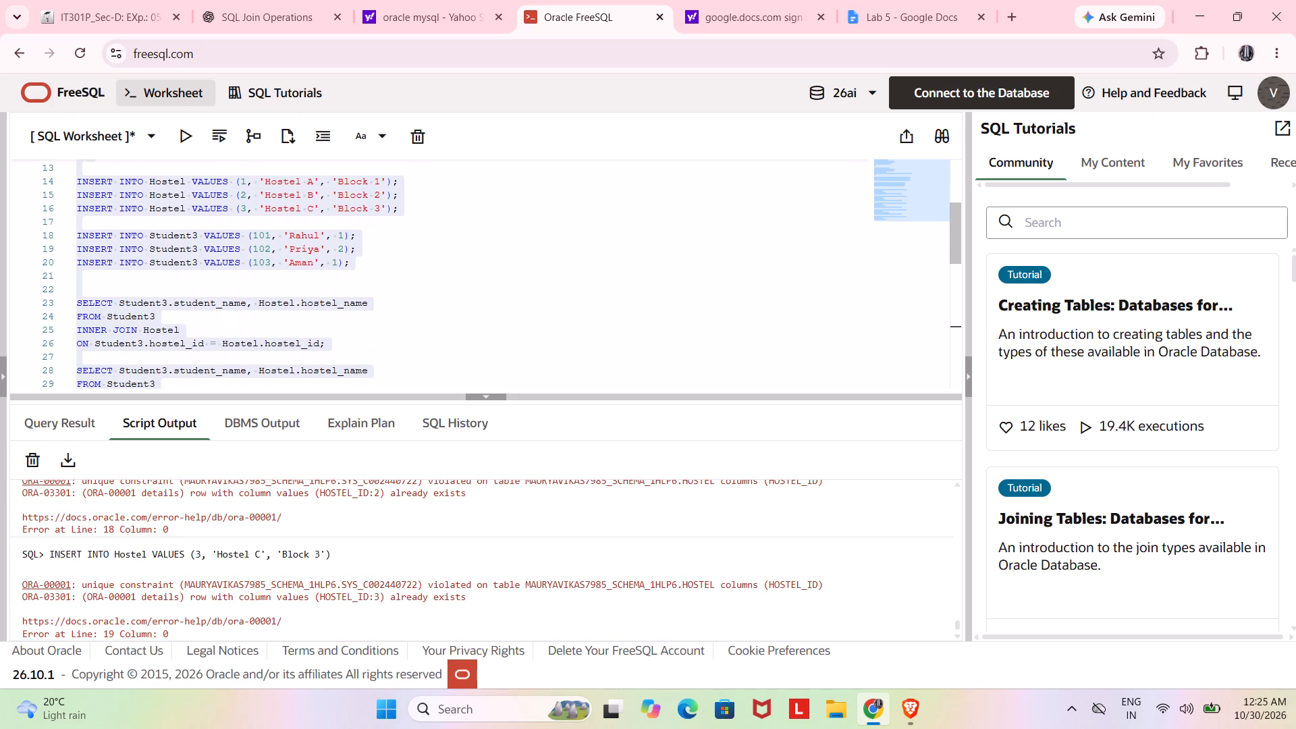
scroll(244, 273, "down", 1)
left_click(233, 273)
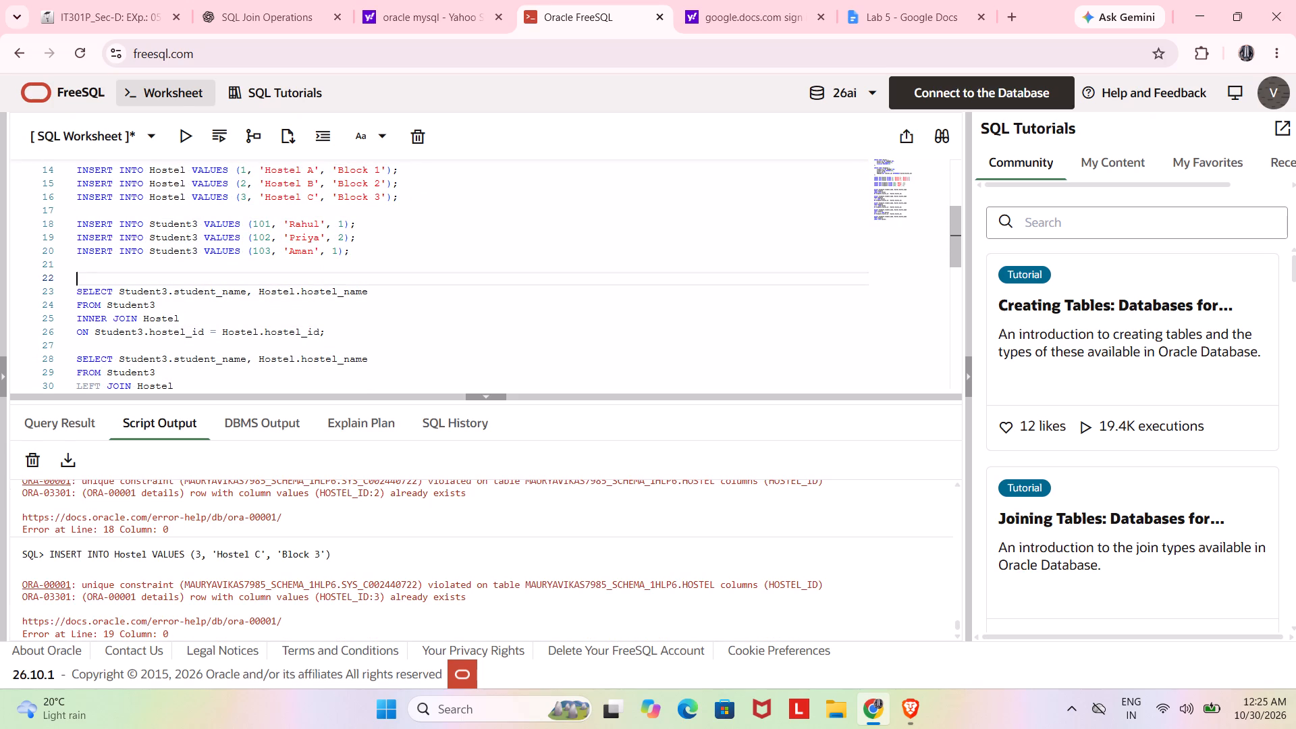
left_click(80, 293)
left_click(80, 295)
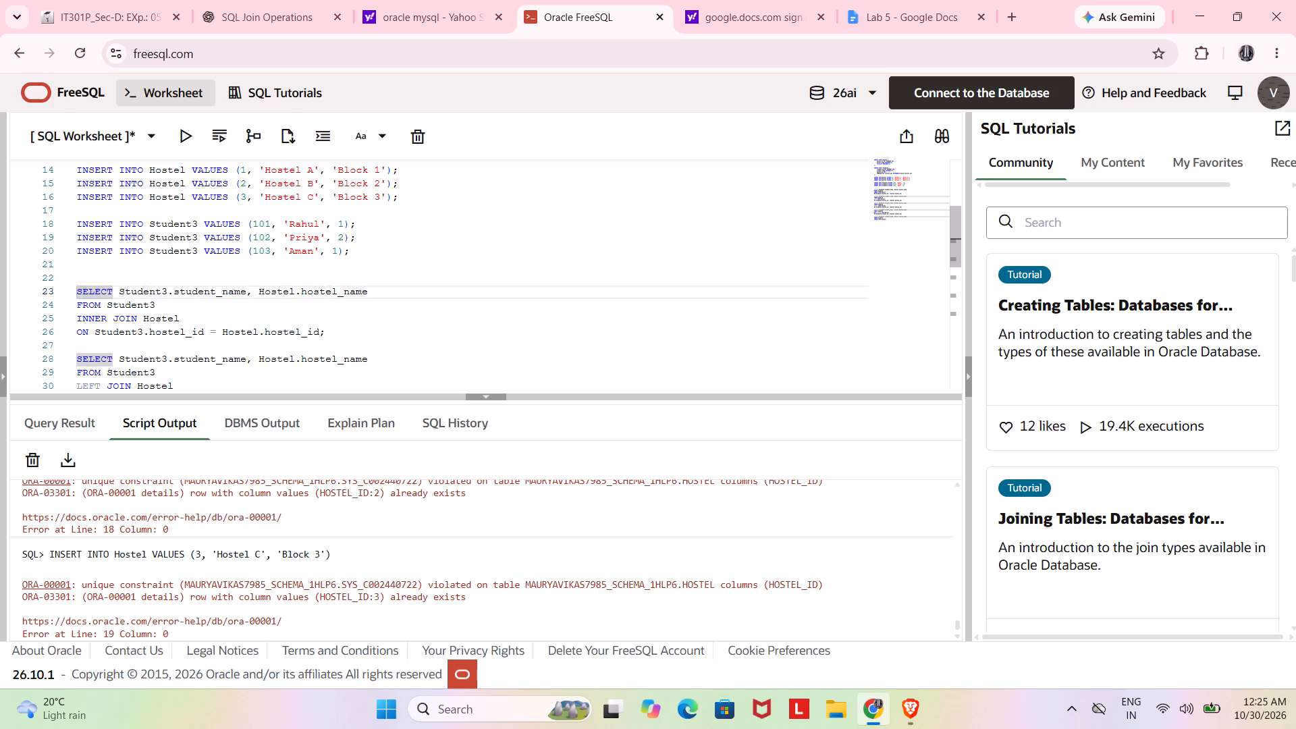
left_click_drag(76, 293, 82, 290)
left_click_drag(78, 289, 340, 329)
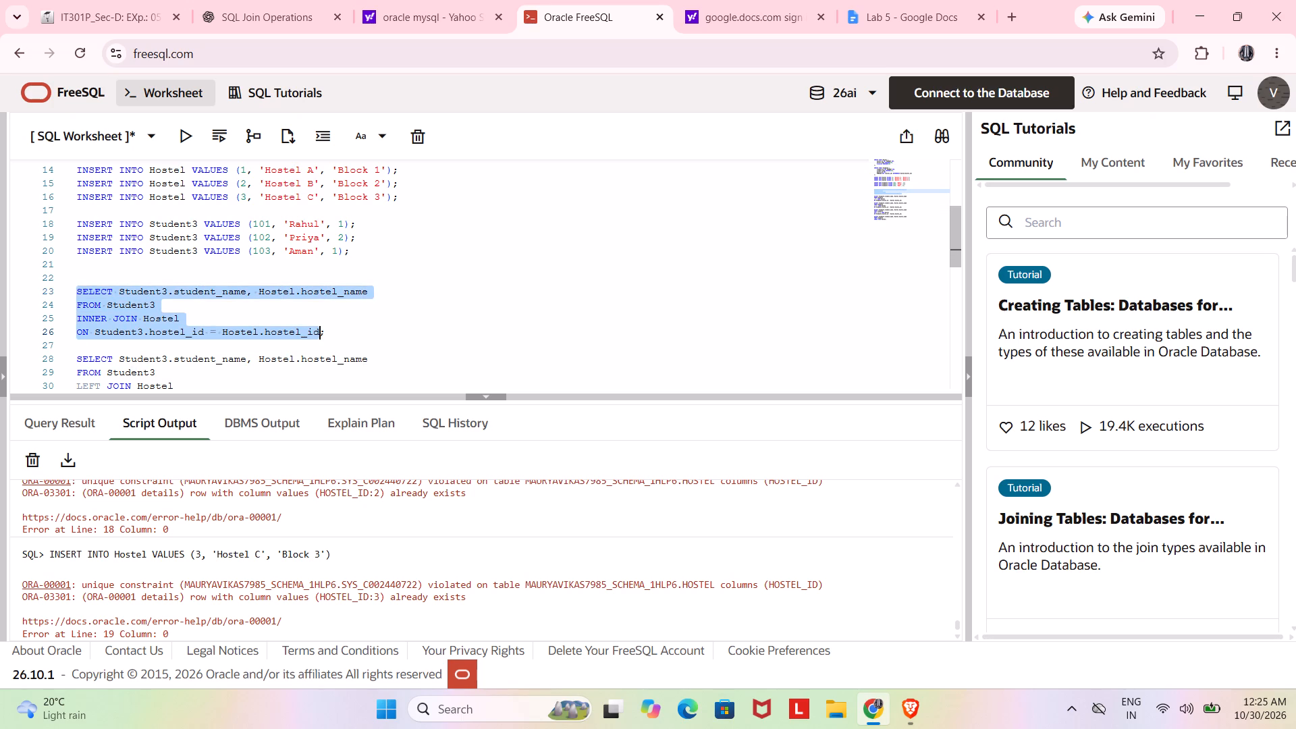
left_click_drag(340, 329, 340, 333)
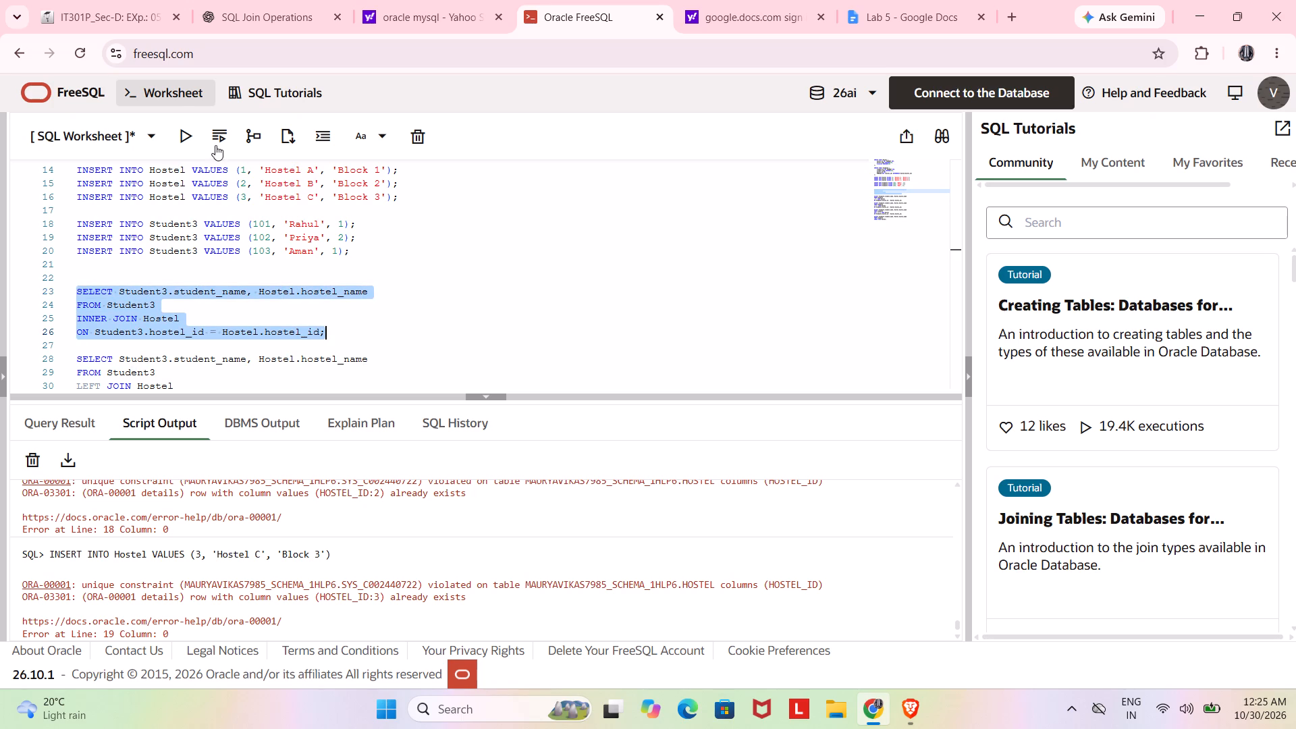
left_click(221, 143)
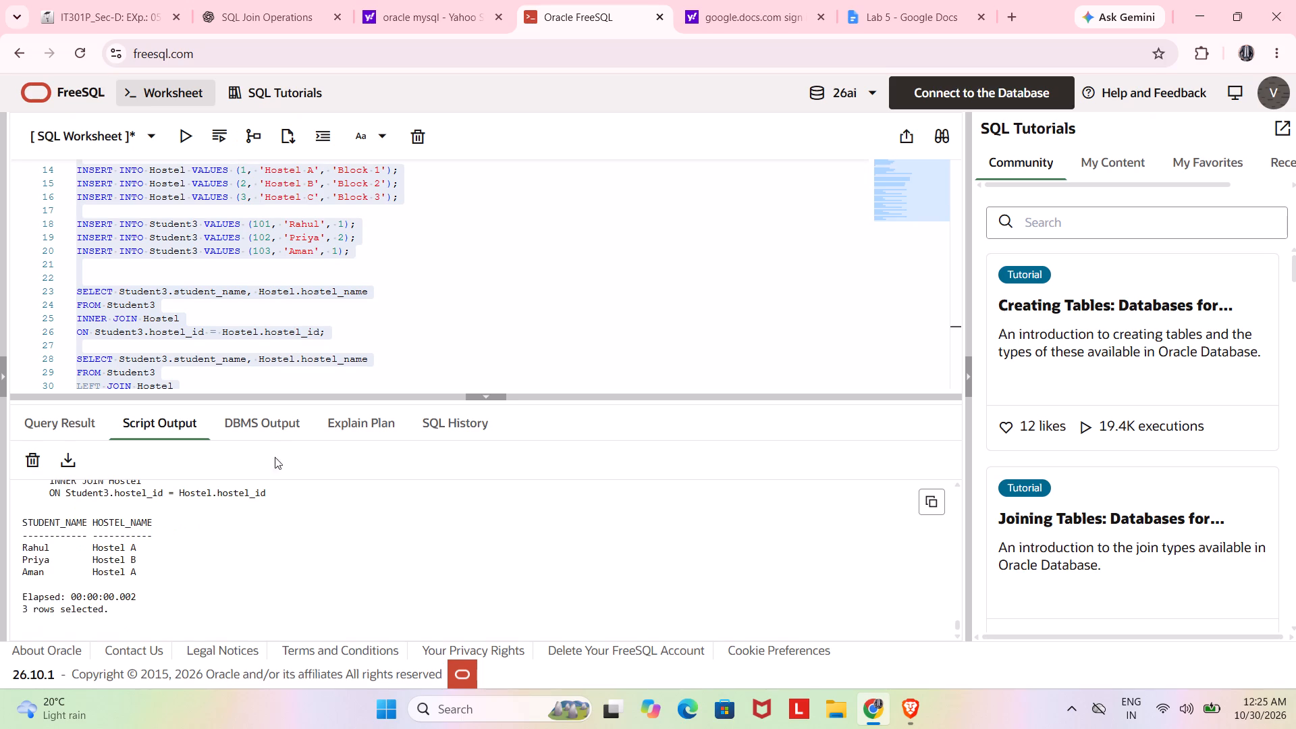
Copy the INNER JOIN result table with its elapsed-time and row-count lines and paste it below "OUTPUT :" in the Lab 5 document.
scroll(166, 577, "right", 1)
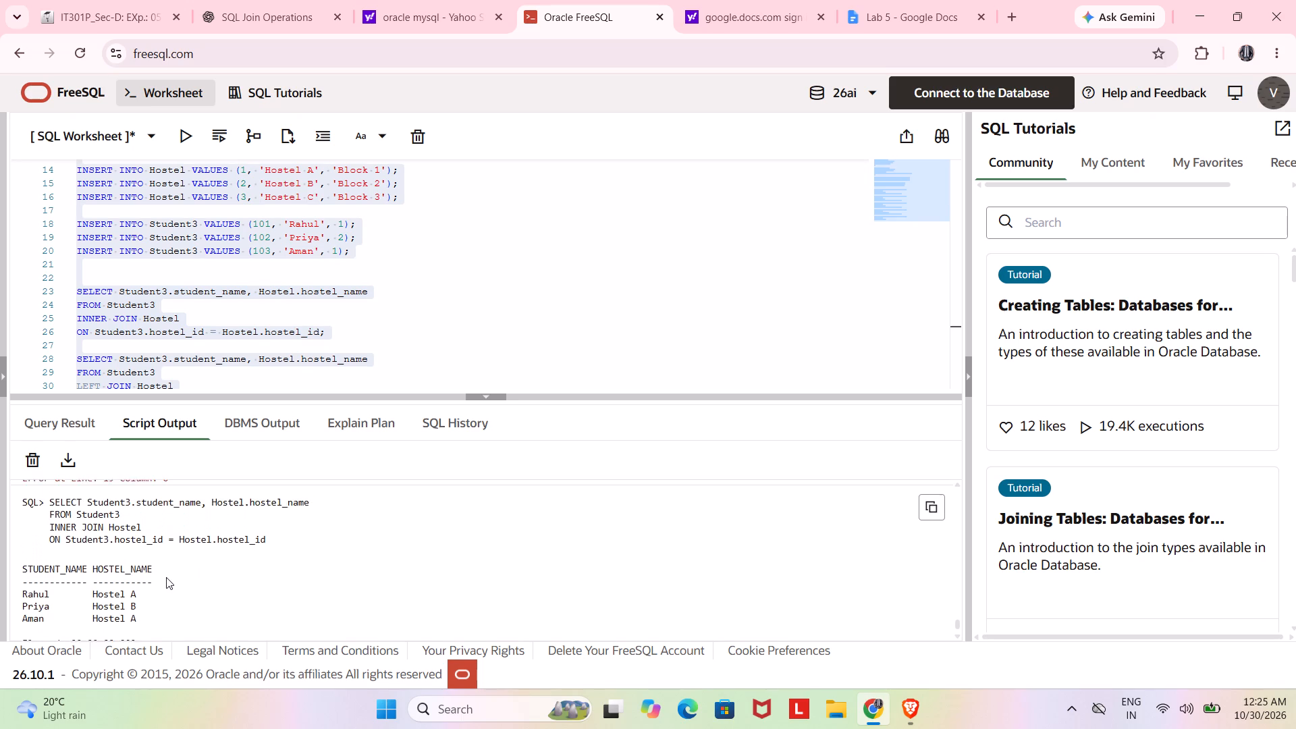
scroll(166, 577, "right", 1)
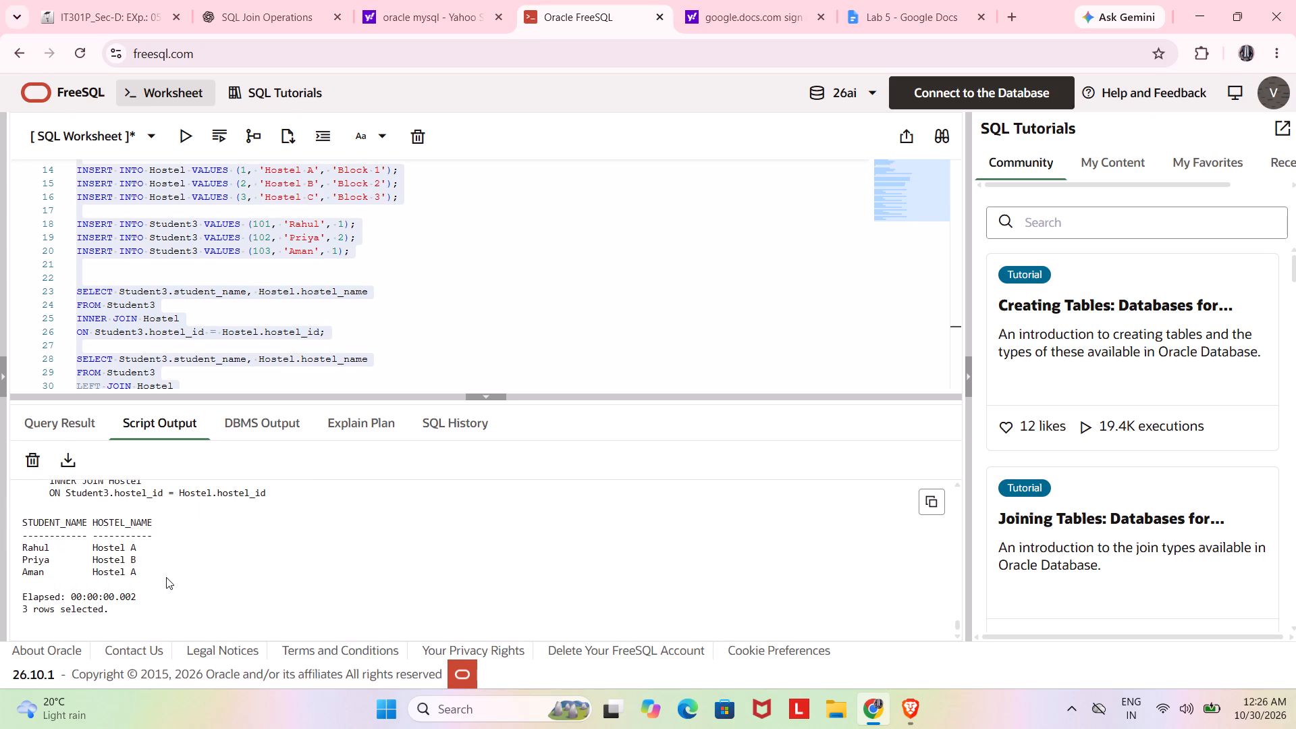
scroll(166, 577, "right", 1)
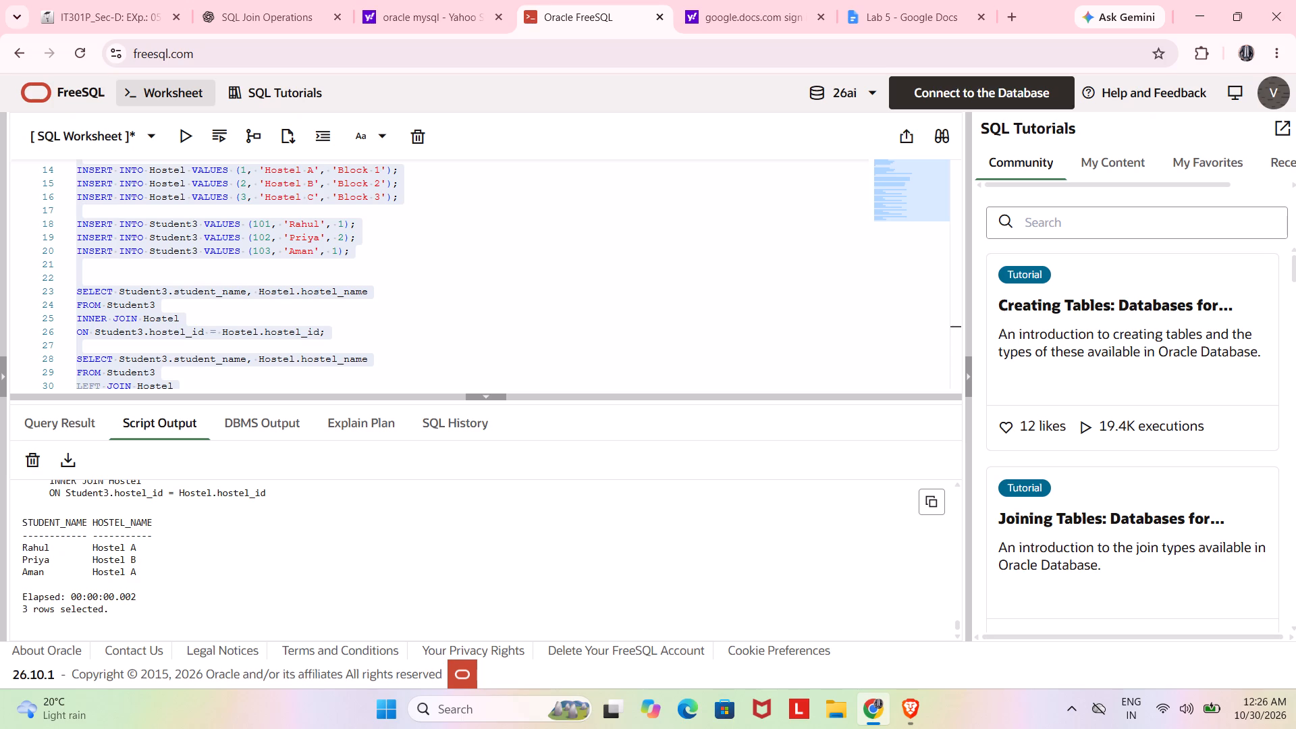
double_click(24, 523)
left_click(142, 545)
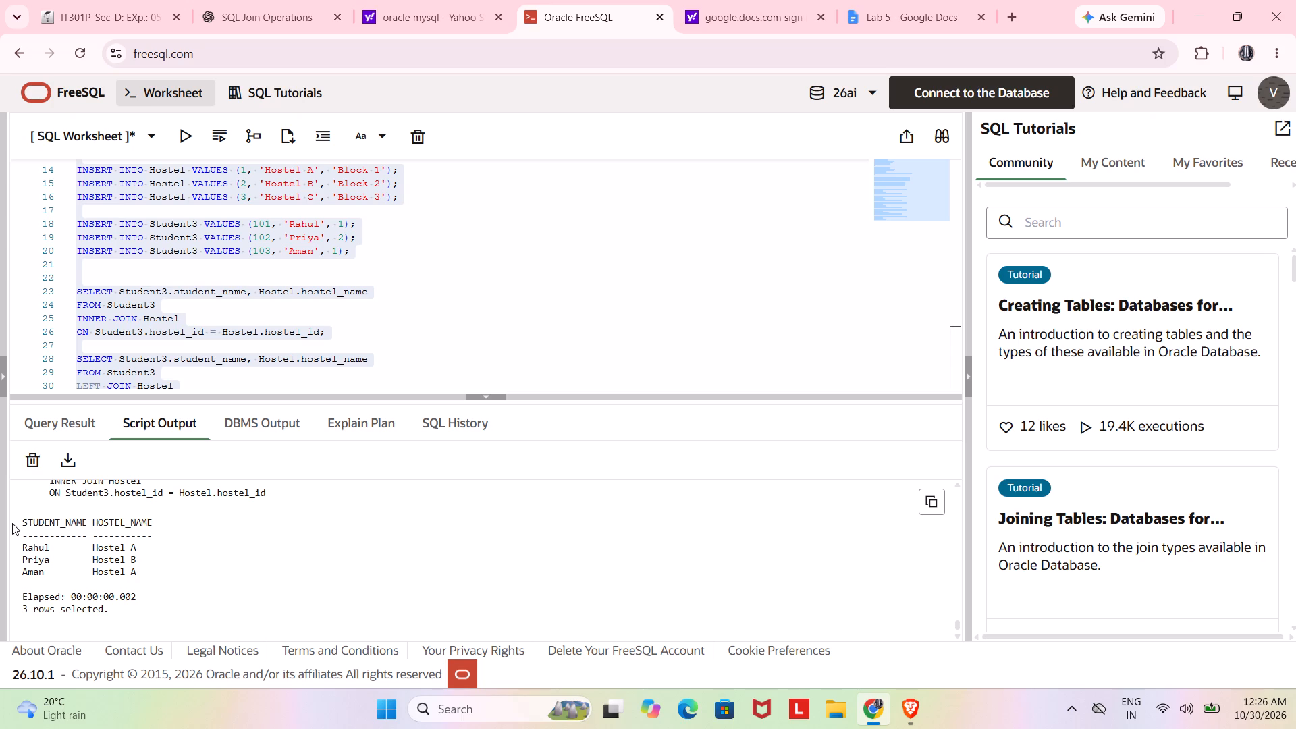
left_click_drag(23, 517, 98, 574)
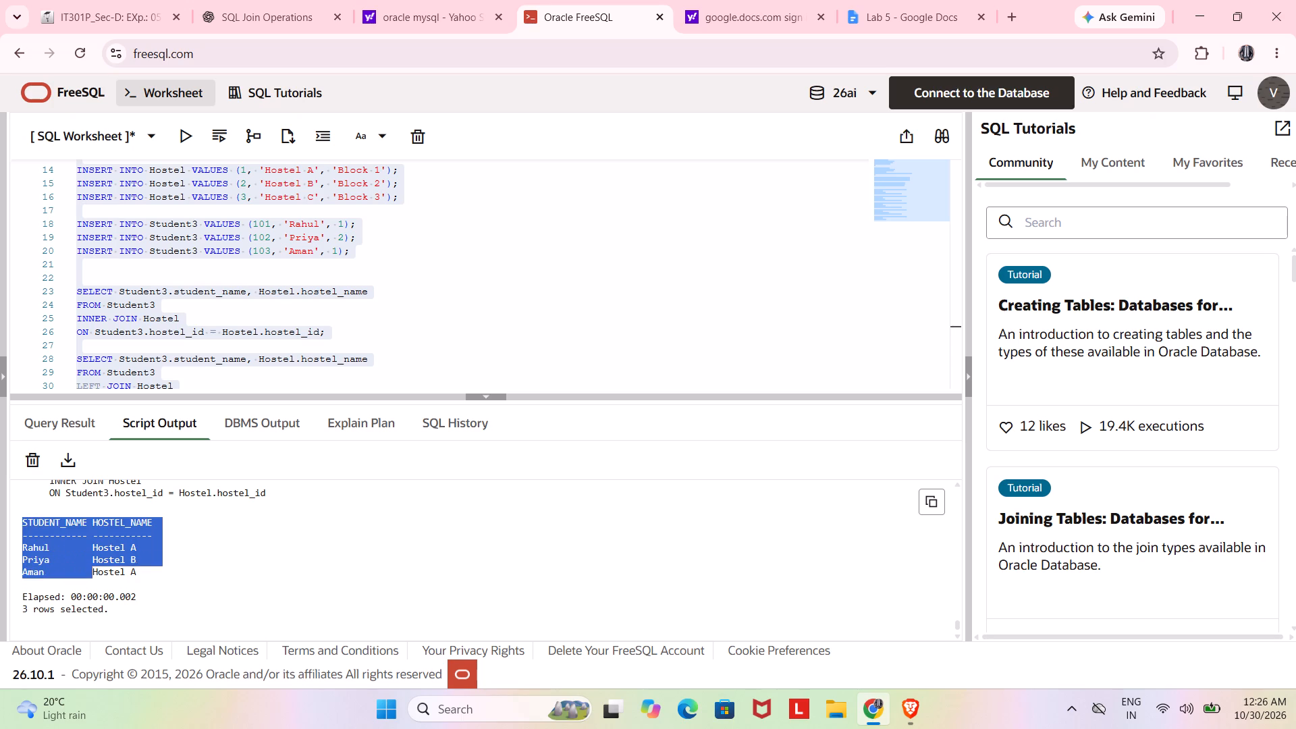
left_click_drag(98, 574, 114, 605)
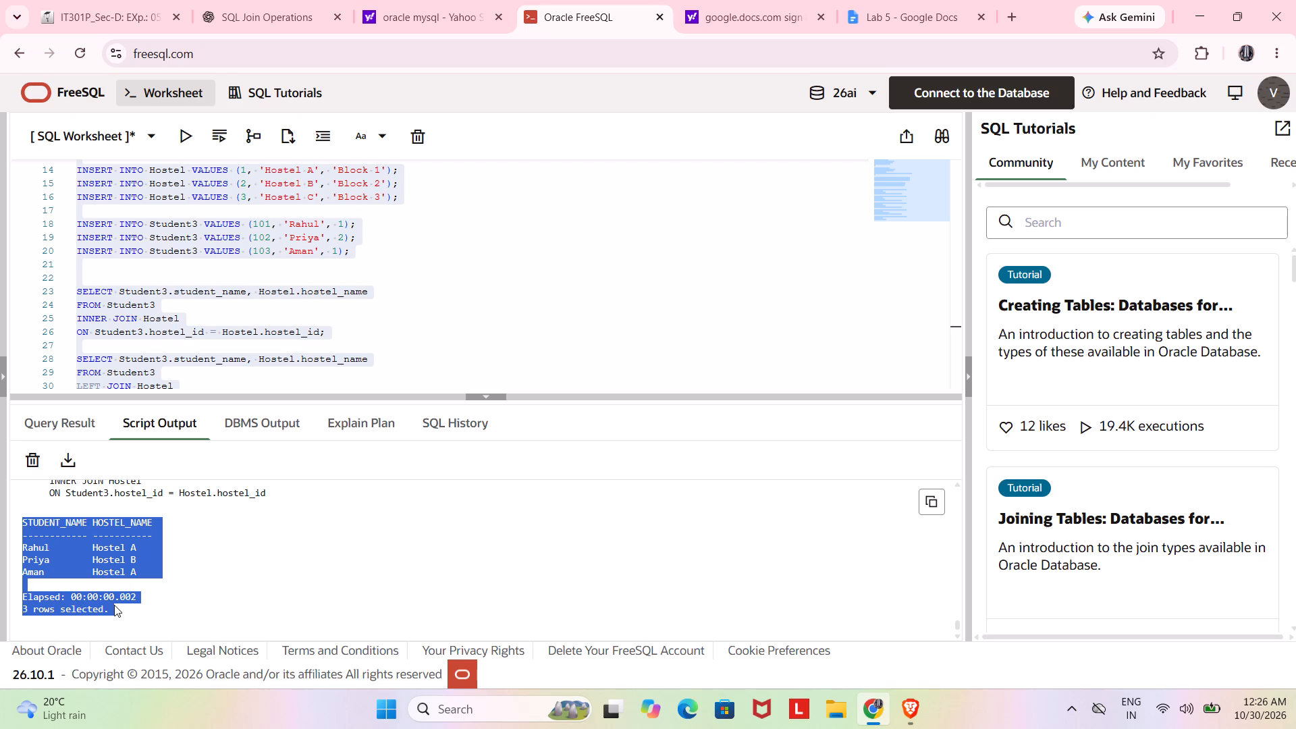
key("ctrl+c")
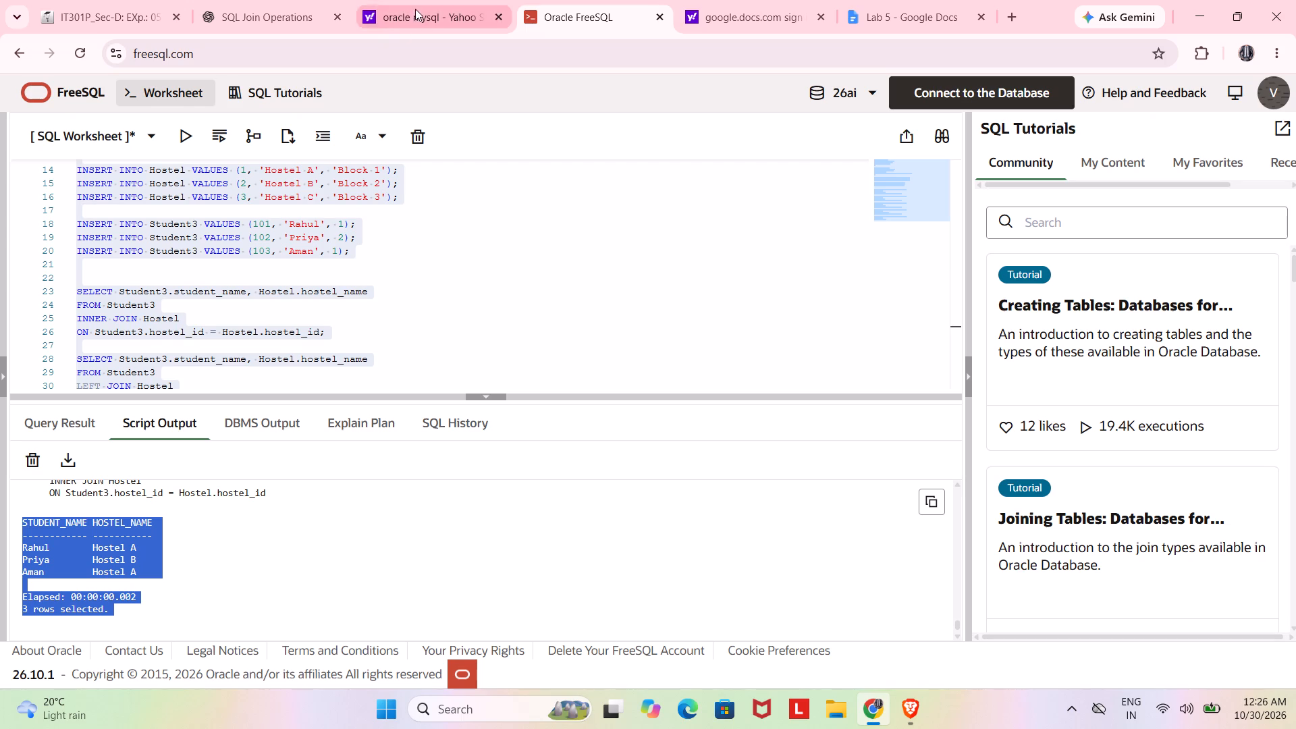
left_click(892, 15)
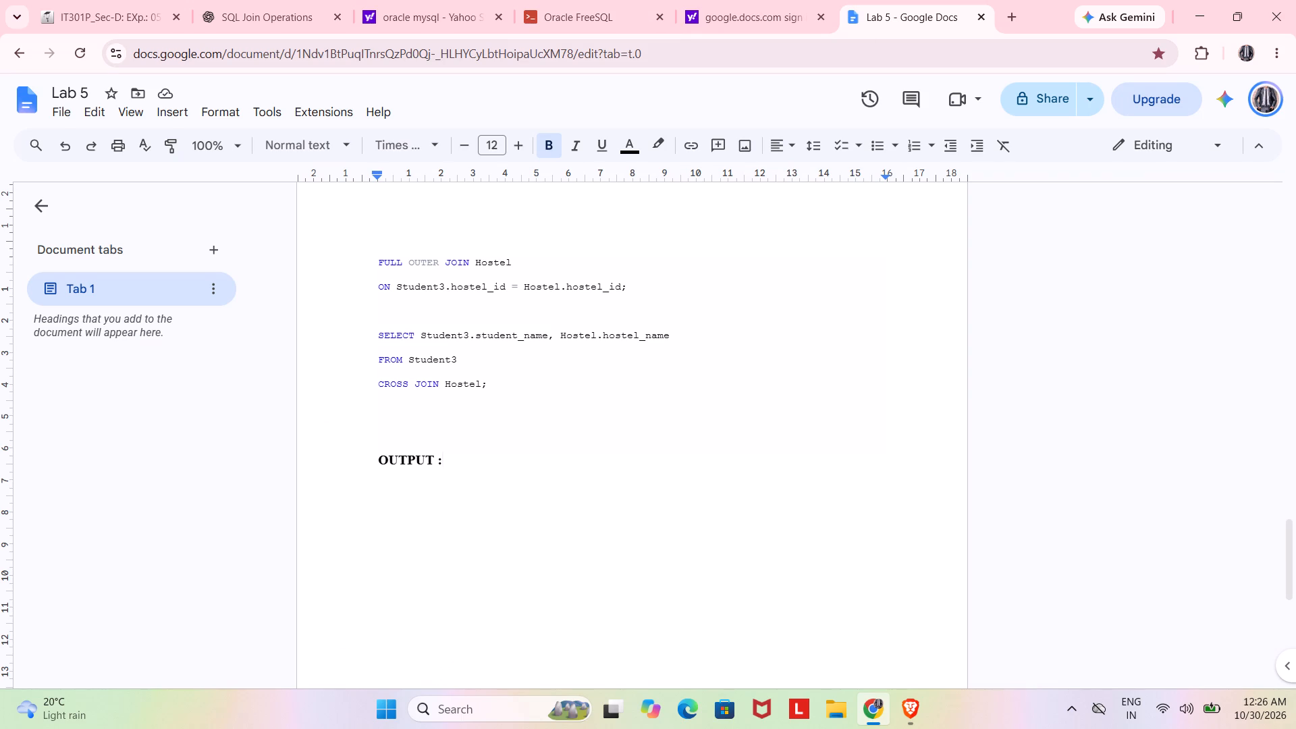
key("Return")
key("ctrl+c")
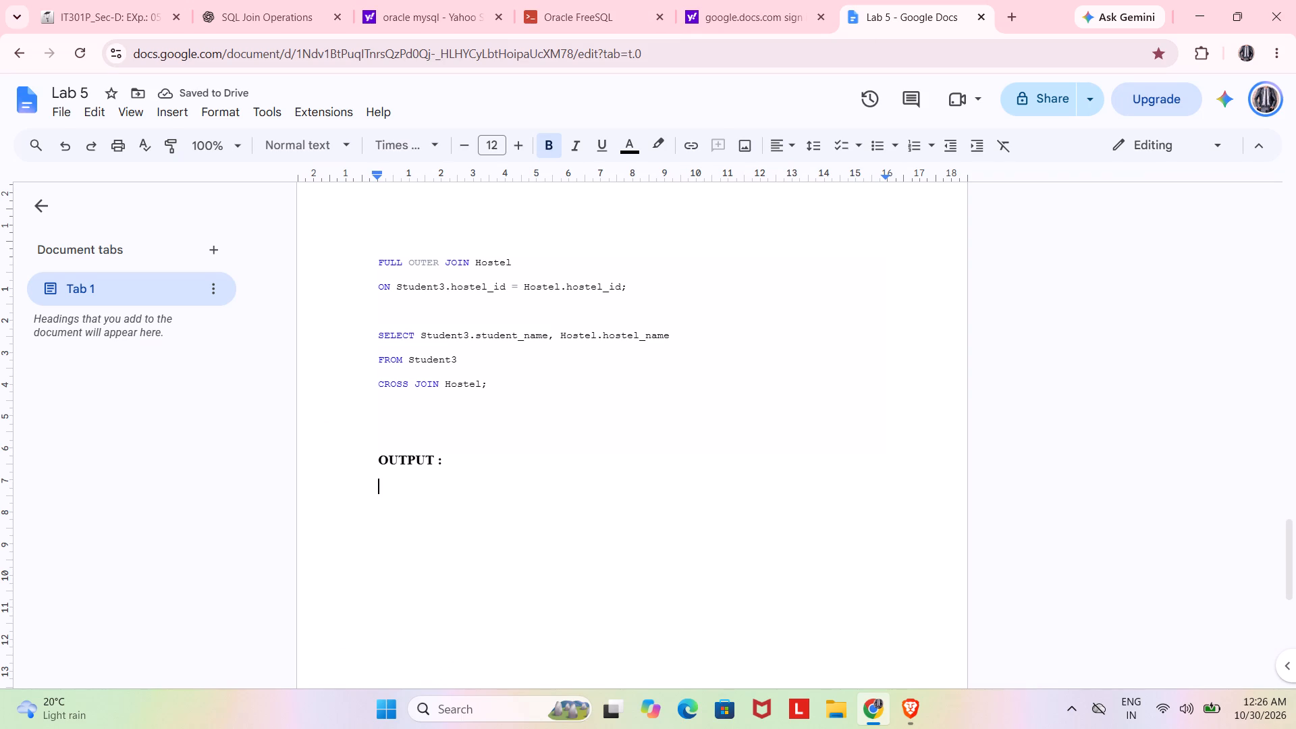
key("ctrl+v")
scroll(495, 466, "down", 1)
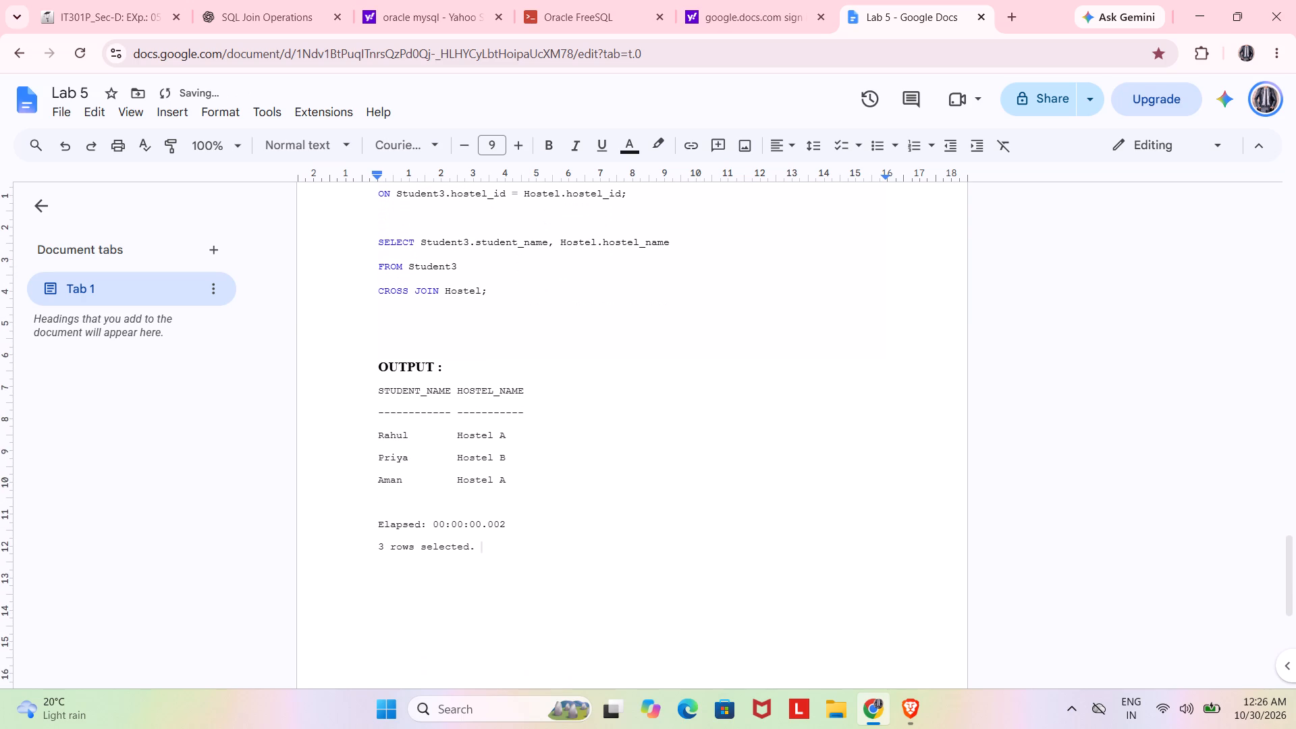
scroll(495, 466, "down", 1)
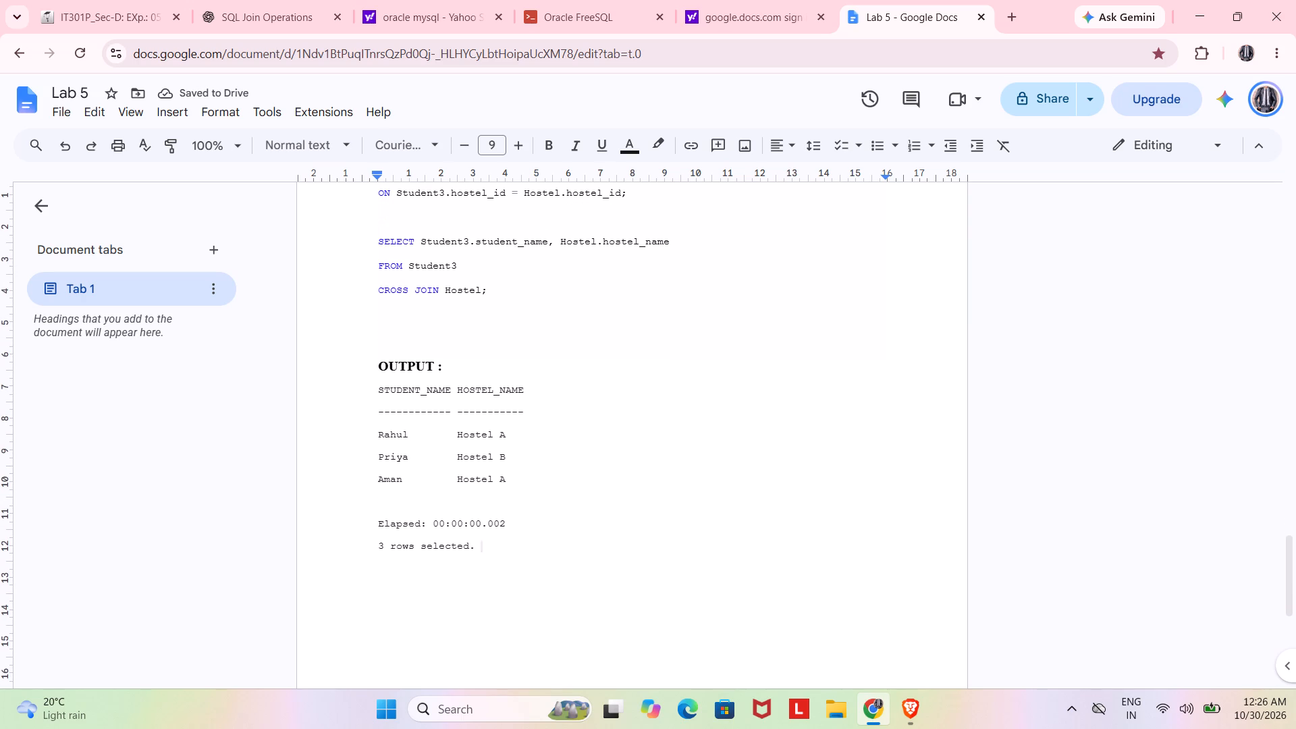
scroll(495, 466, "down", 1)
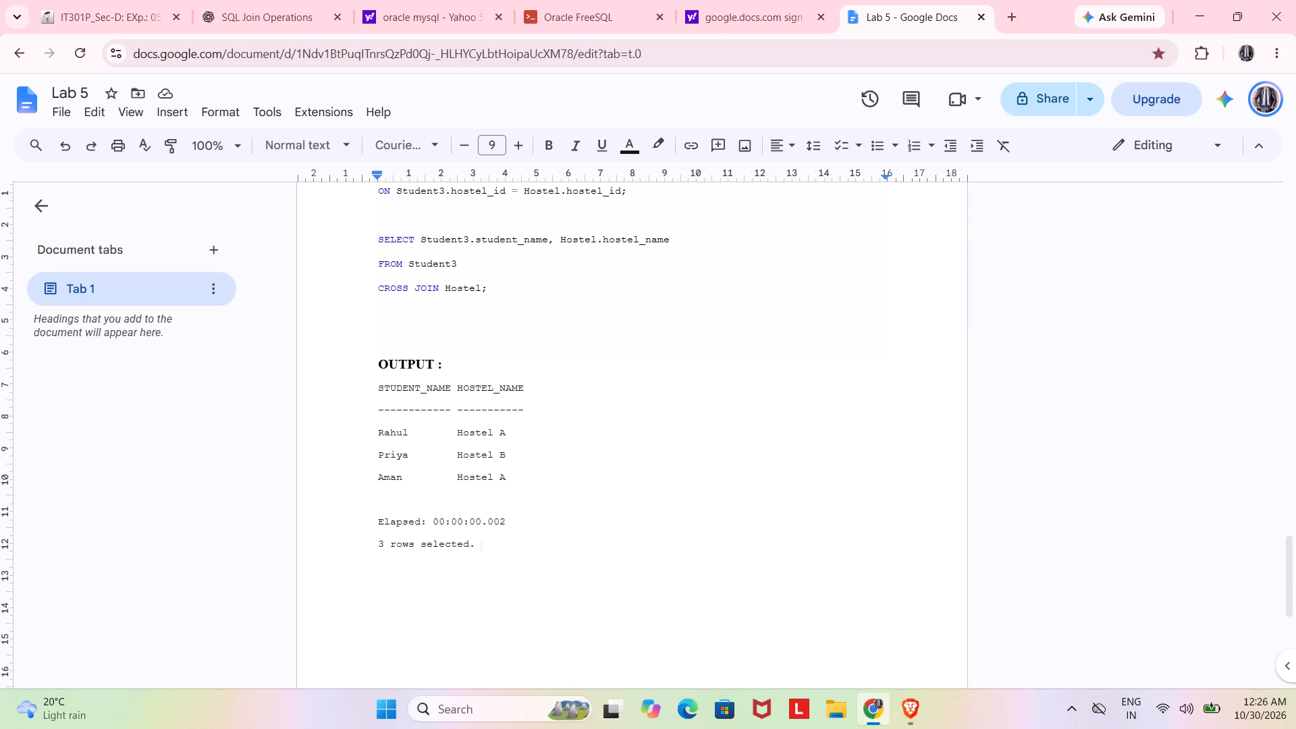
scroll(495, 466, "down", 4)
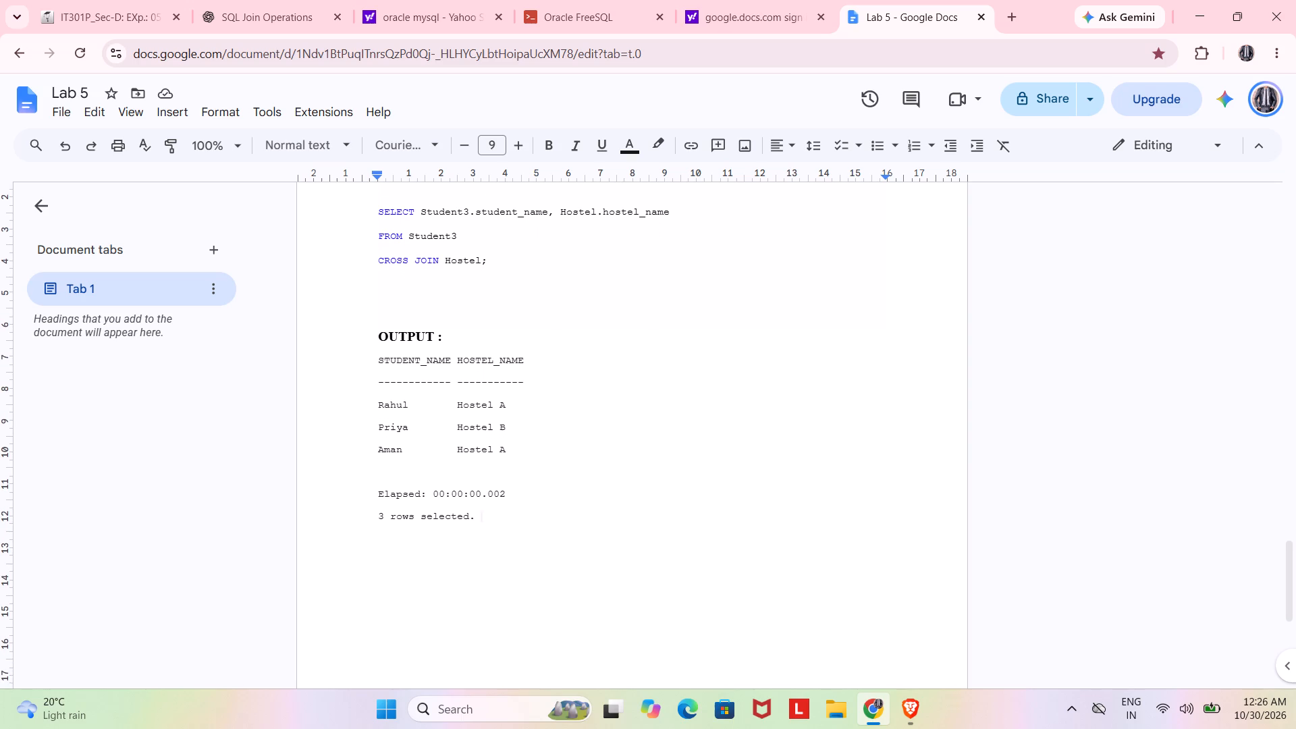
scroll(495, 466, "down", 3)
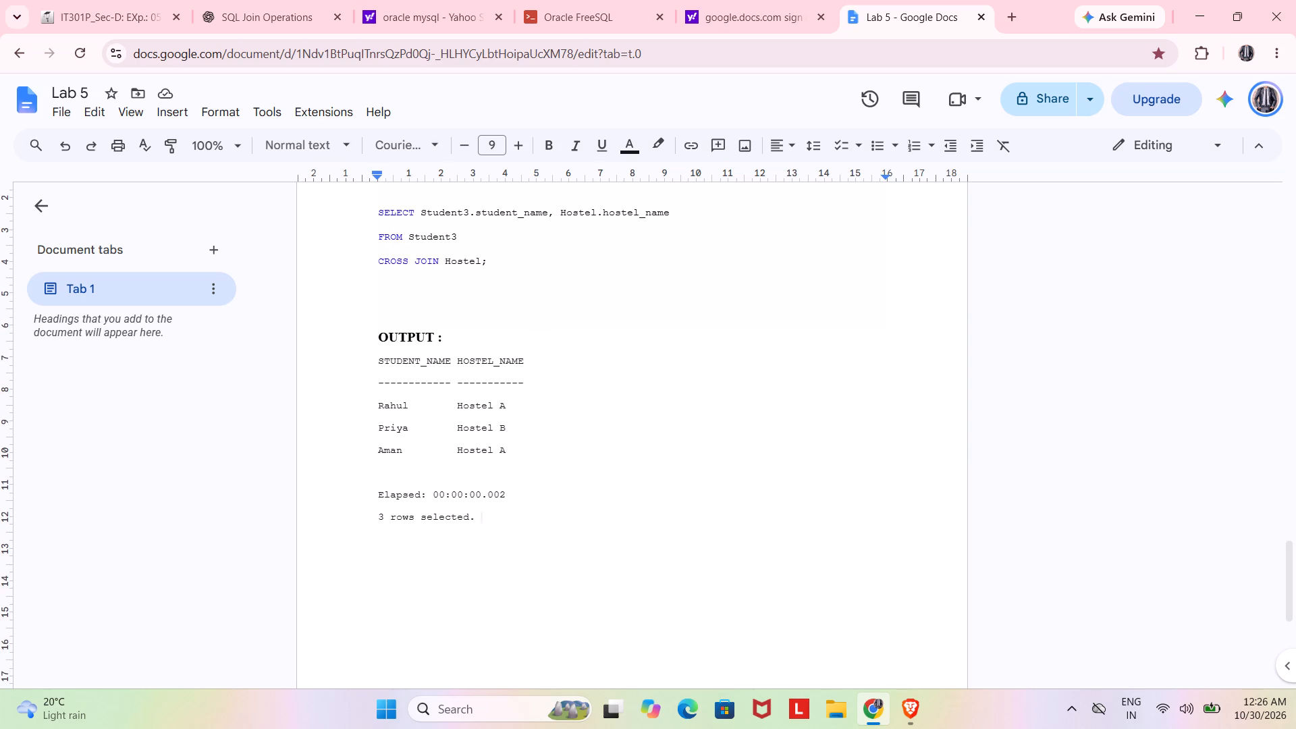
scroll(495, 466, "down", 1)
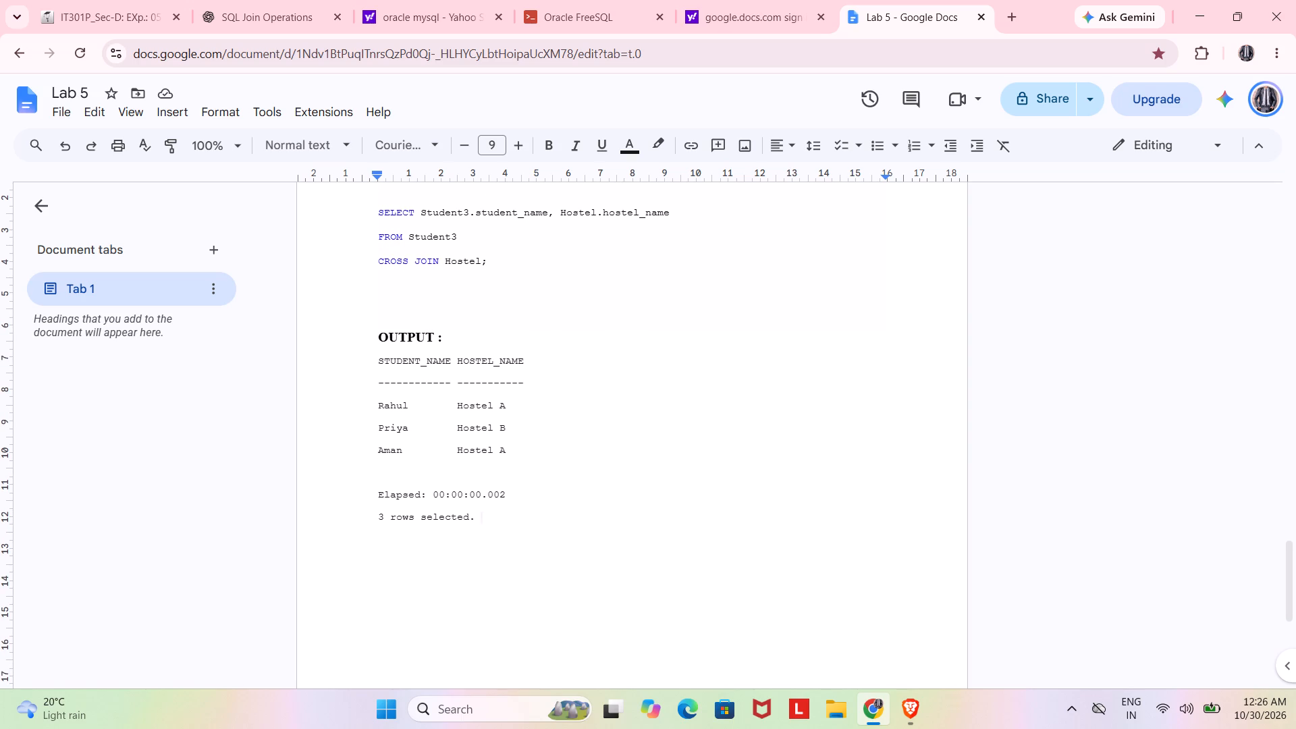
Insert one blank line between the "OUTPUT :" heading and the pasted INNER JOIN result table.
left_click(378, 360)
key("space")
key("space")
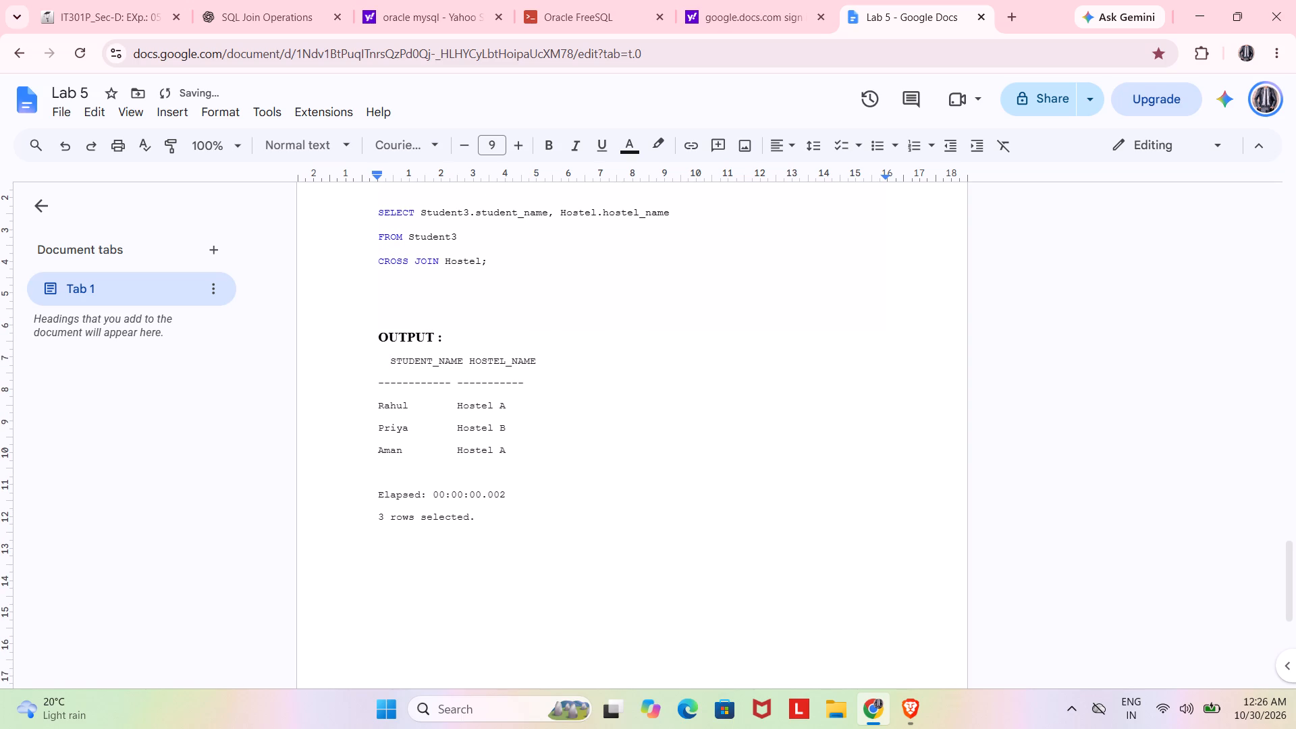
key("BackSpace")
key("BackSpace")
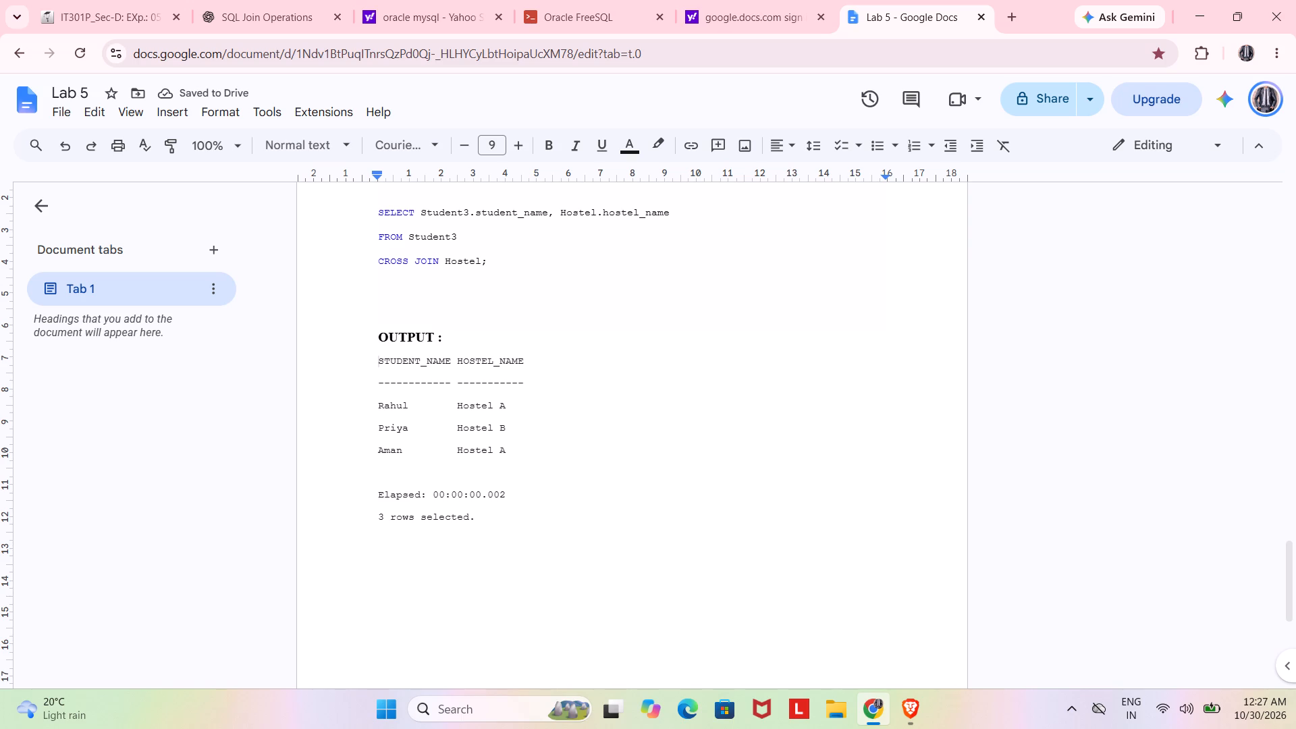
key("Return")
key("Return")
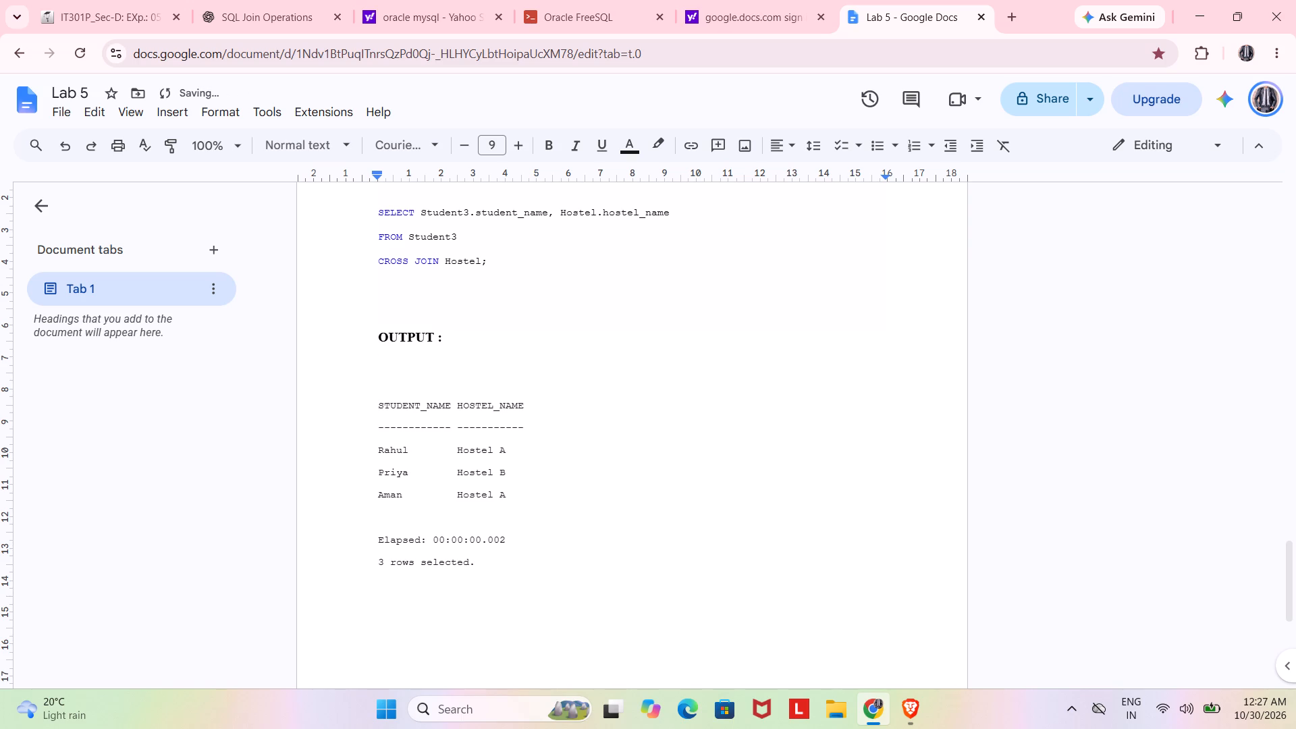
key("BackSpace")
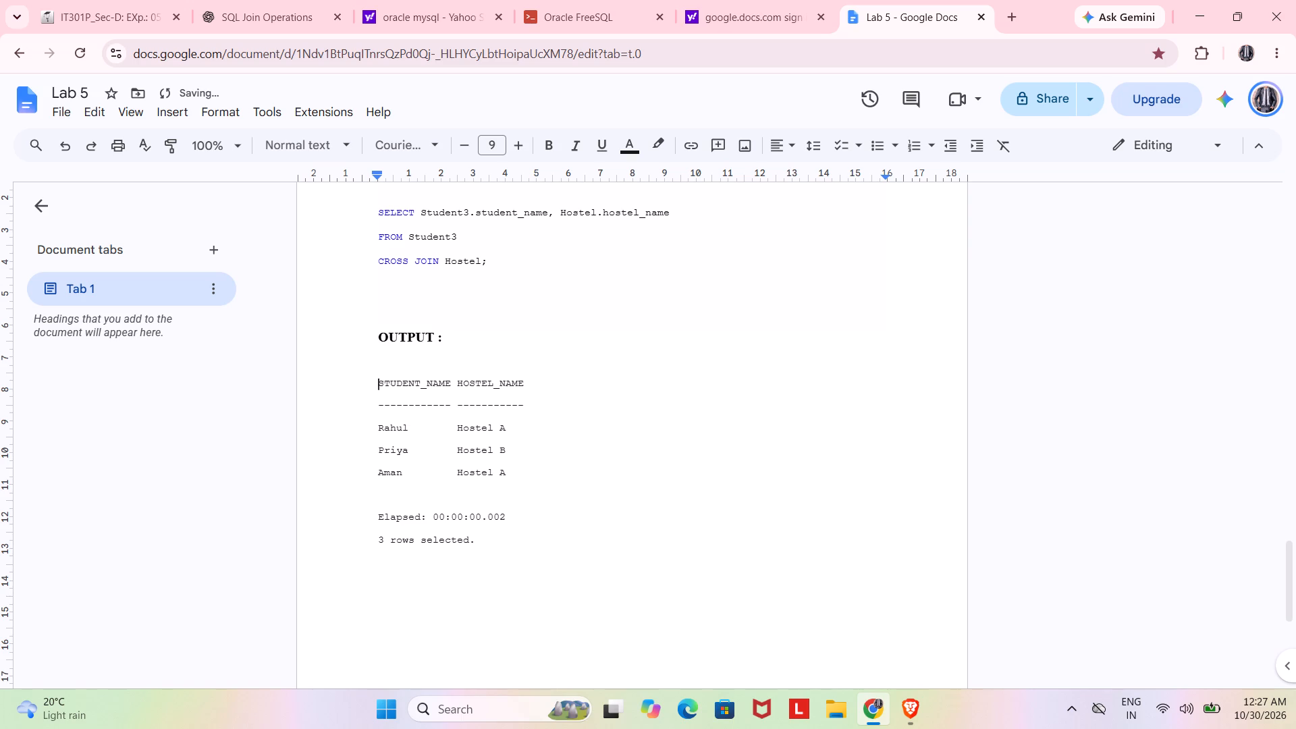
left_click(393, 362)
Add the label "1.INNER JOIN—" on the blank line above the first result table.
scroll(393, 362, "up", 5)
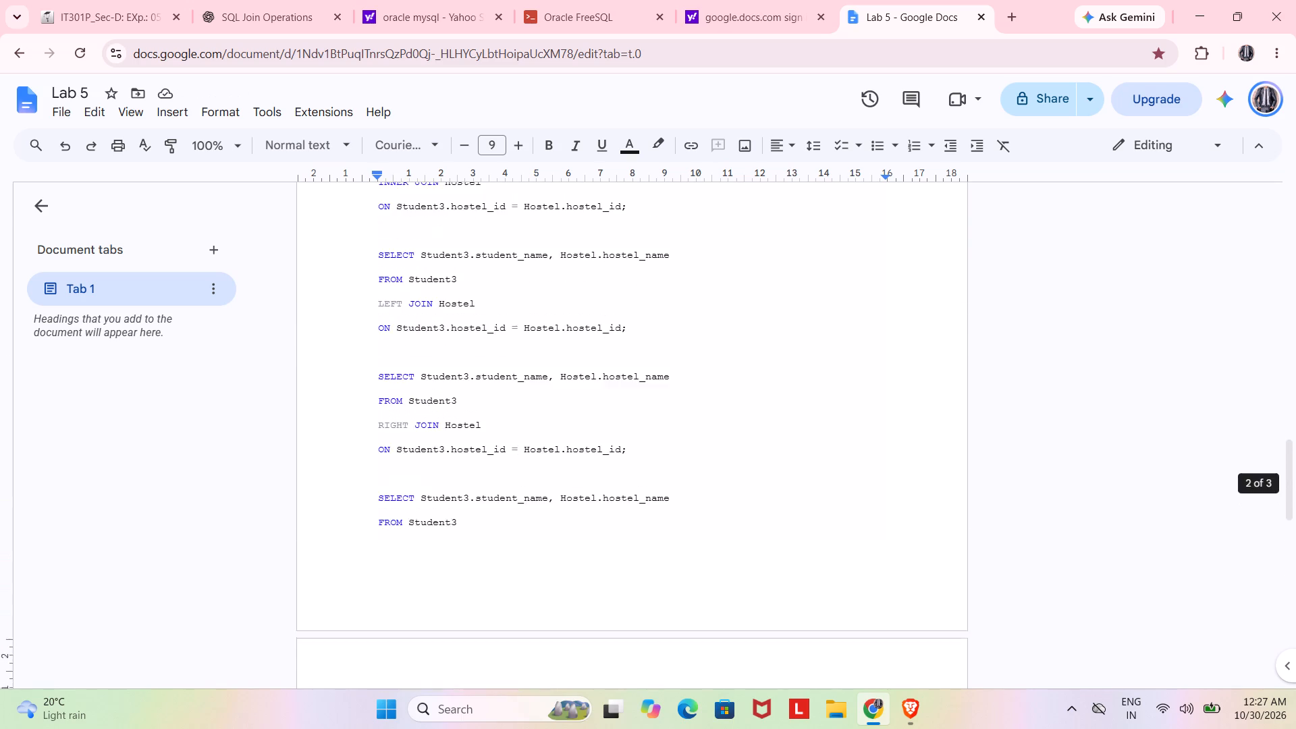
scroll(393, 362, "up", 5)
scroll(393, 362, "right", 1)
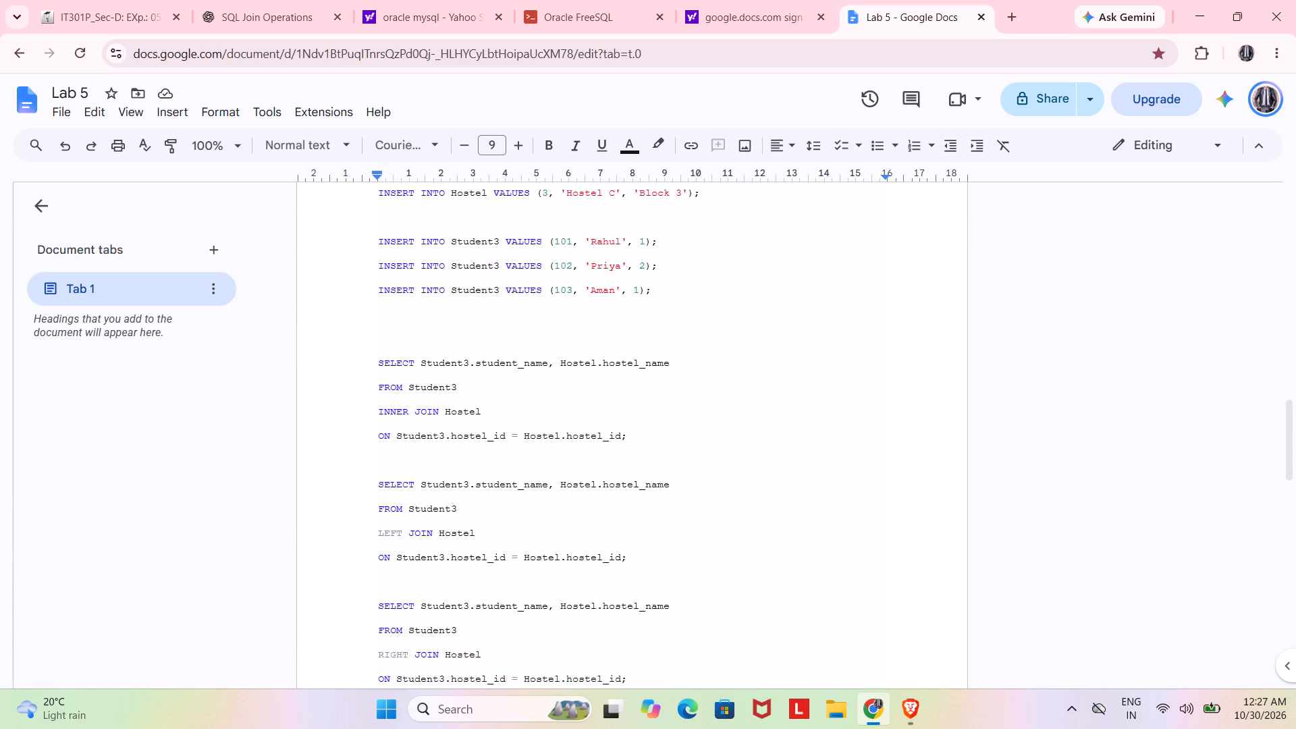
scroll(393, 362, "right", 1)
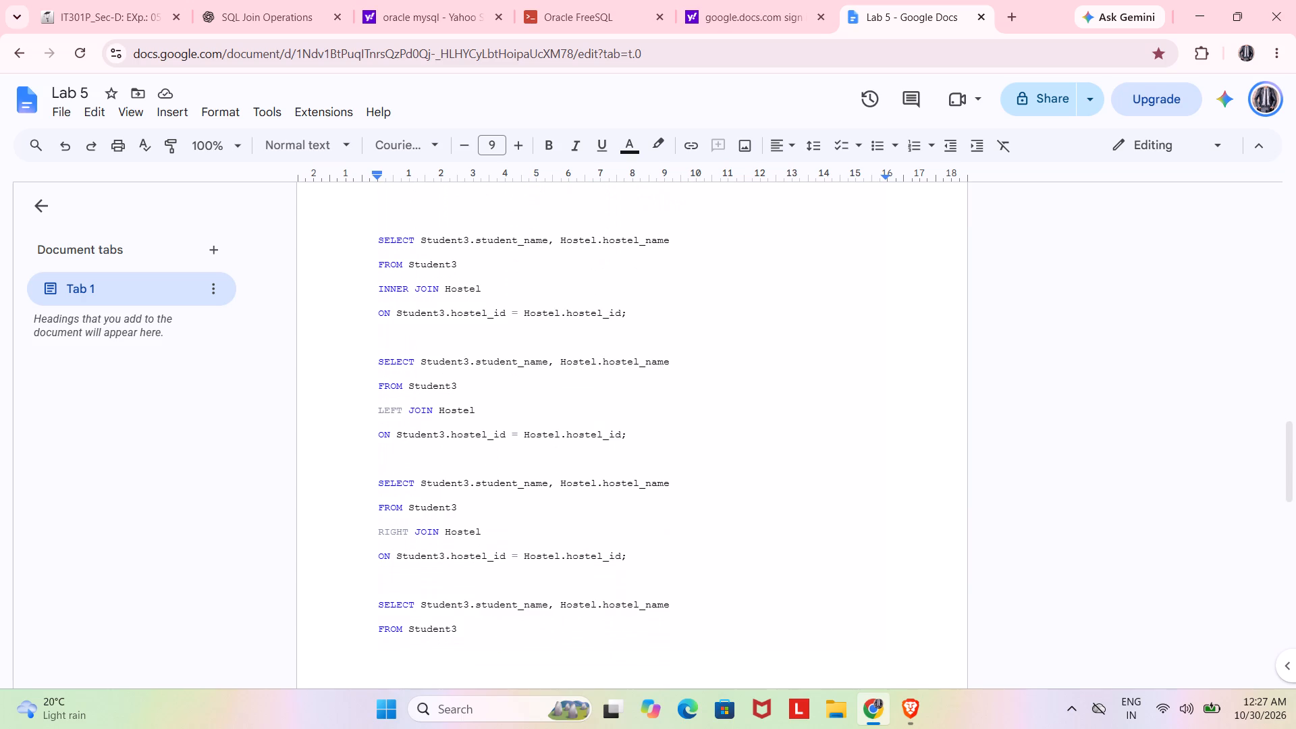
scroll(393, 362, "down", 6)
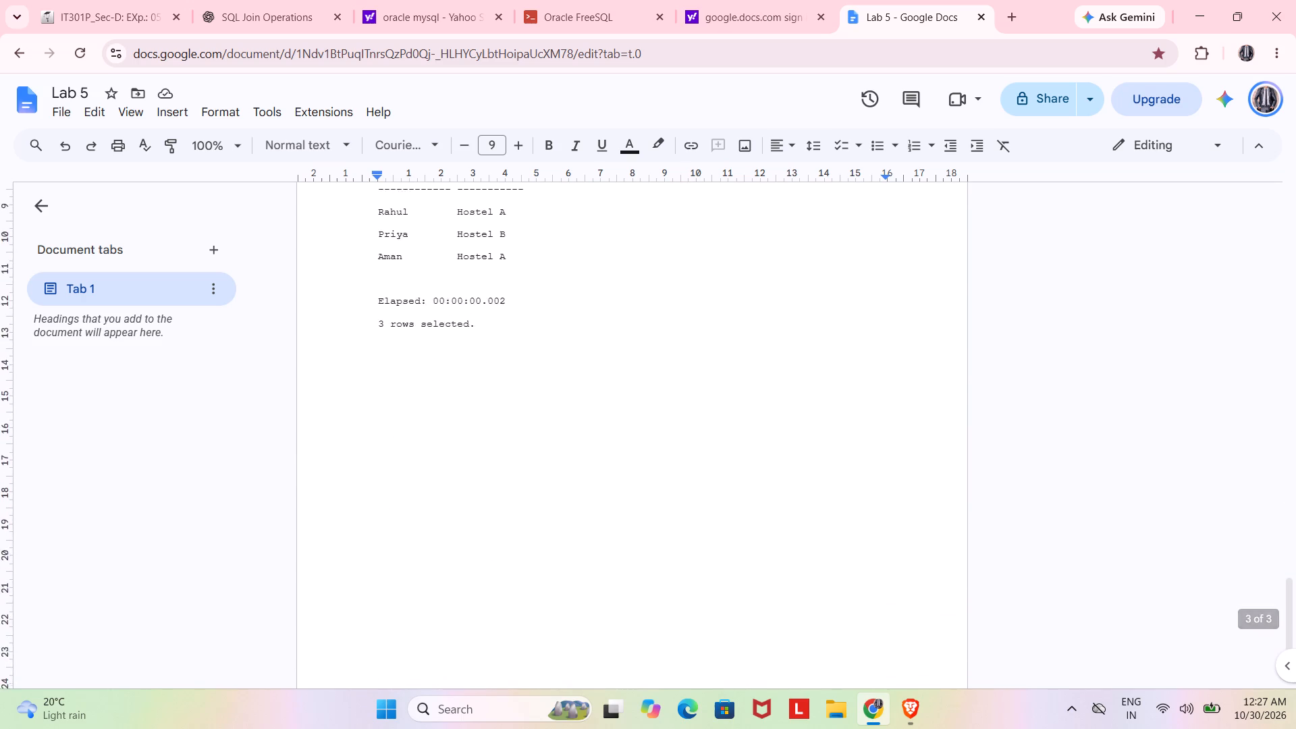
scroll(393, 362, "down", 1)
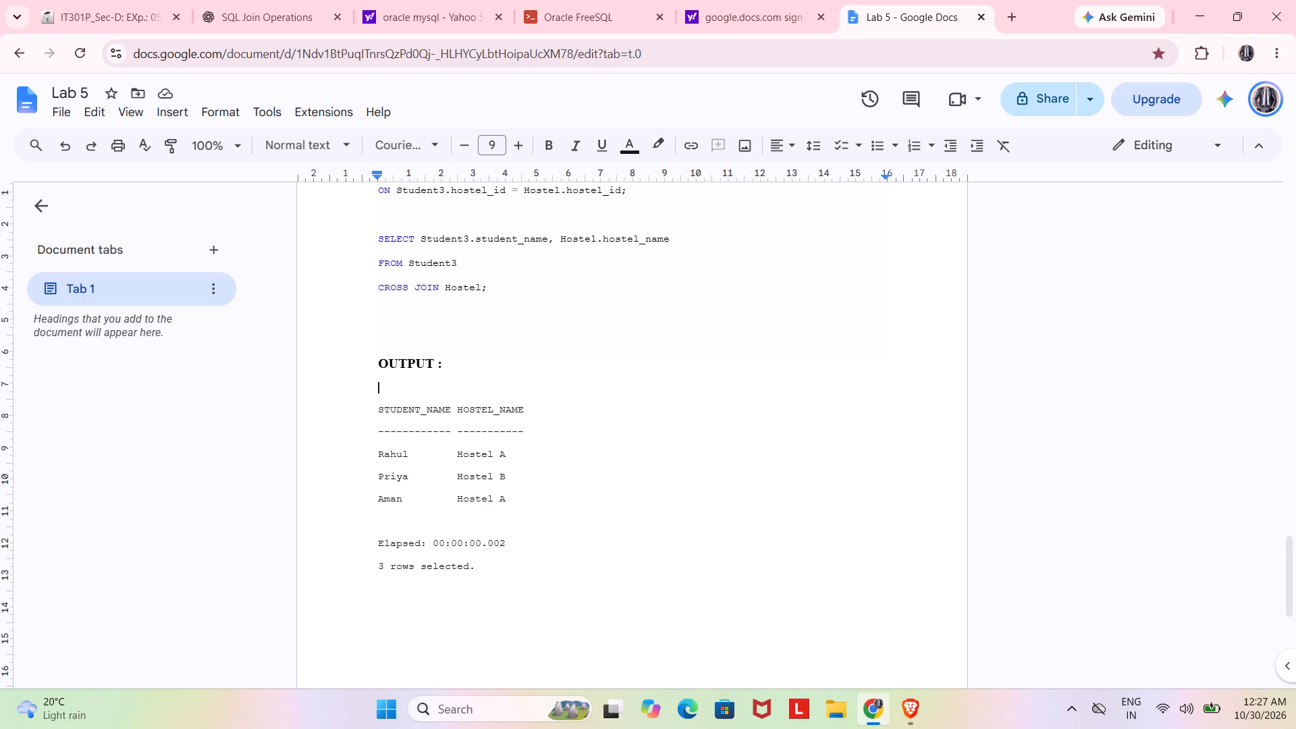
type("1.")
type("INNER")
key("space")
type("JOIN")
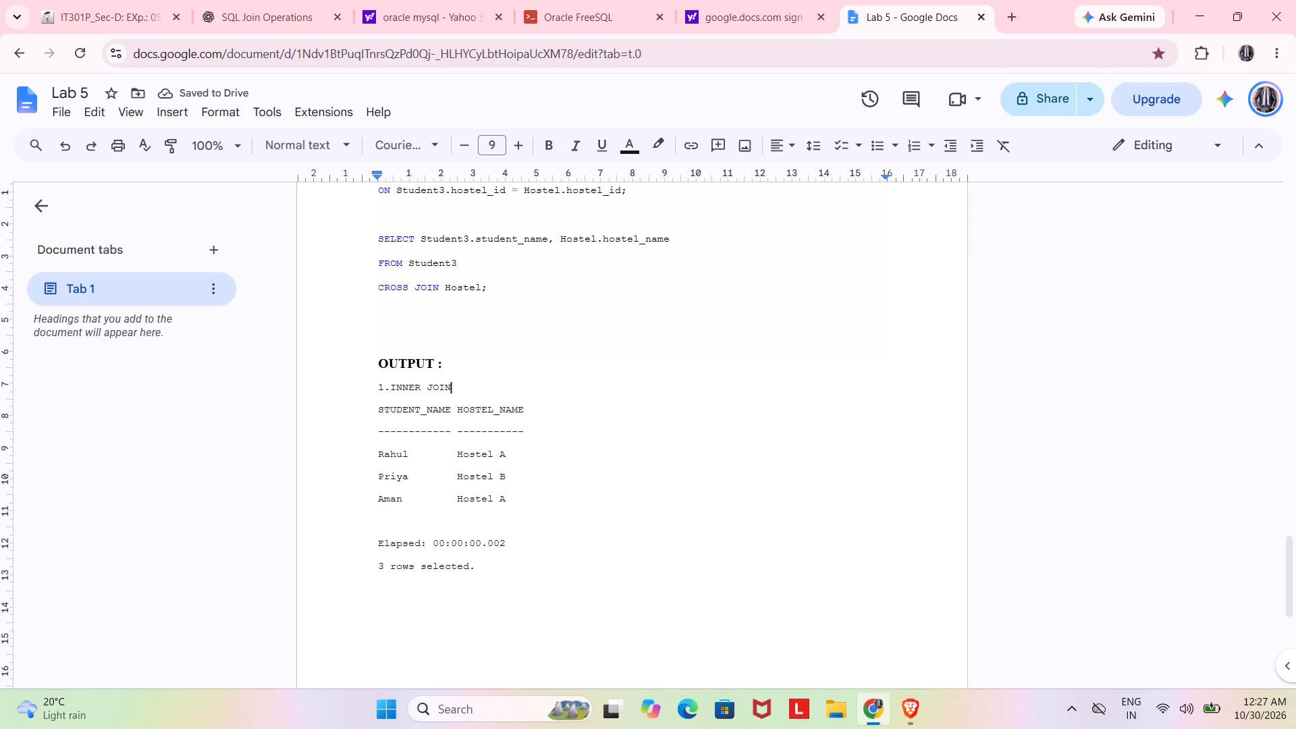
type("--")
key("minus")
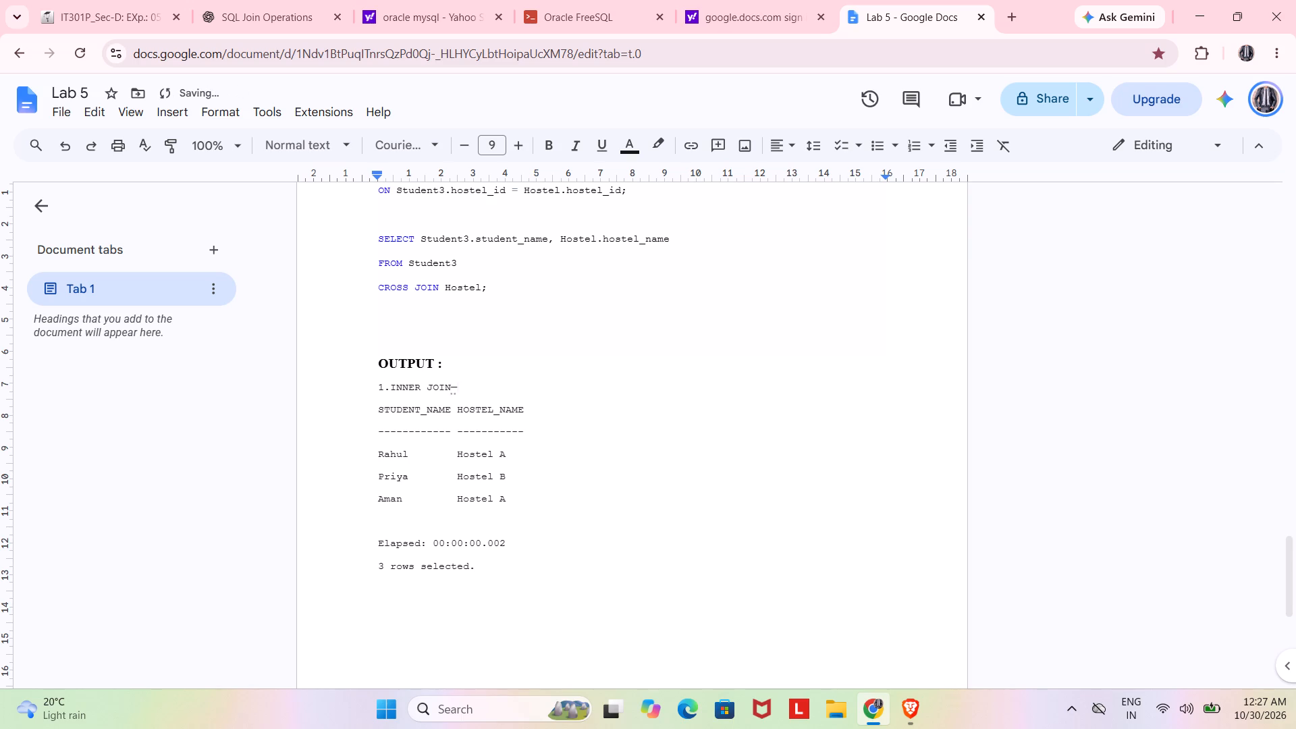
left_click(485, 387)
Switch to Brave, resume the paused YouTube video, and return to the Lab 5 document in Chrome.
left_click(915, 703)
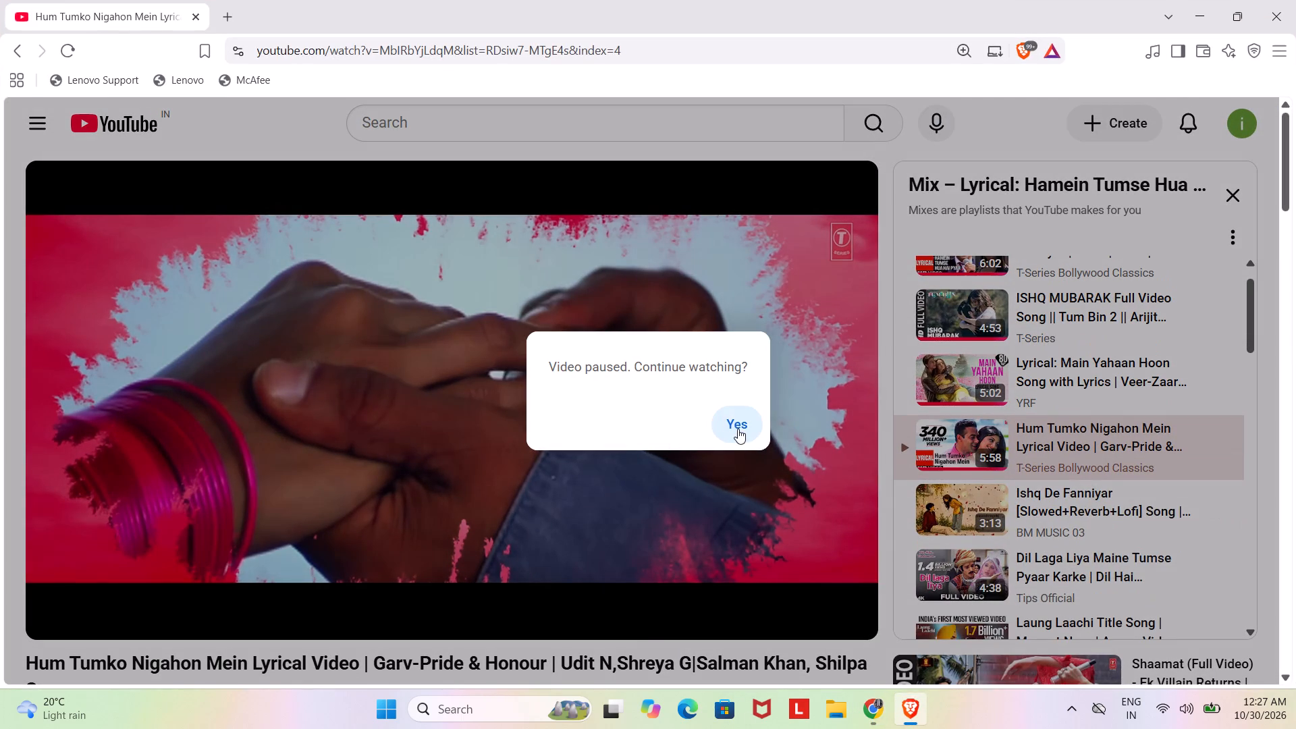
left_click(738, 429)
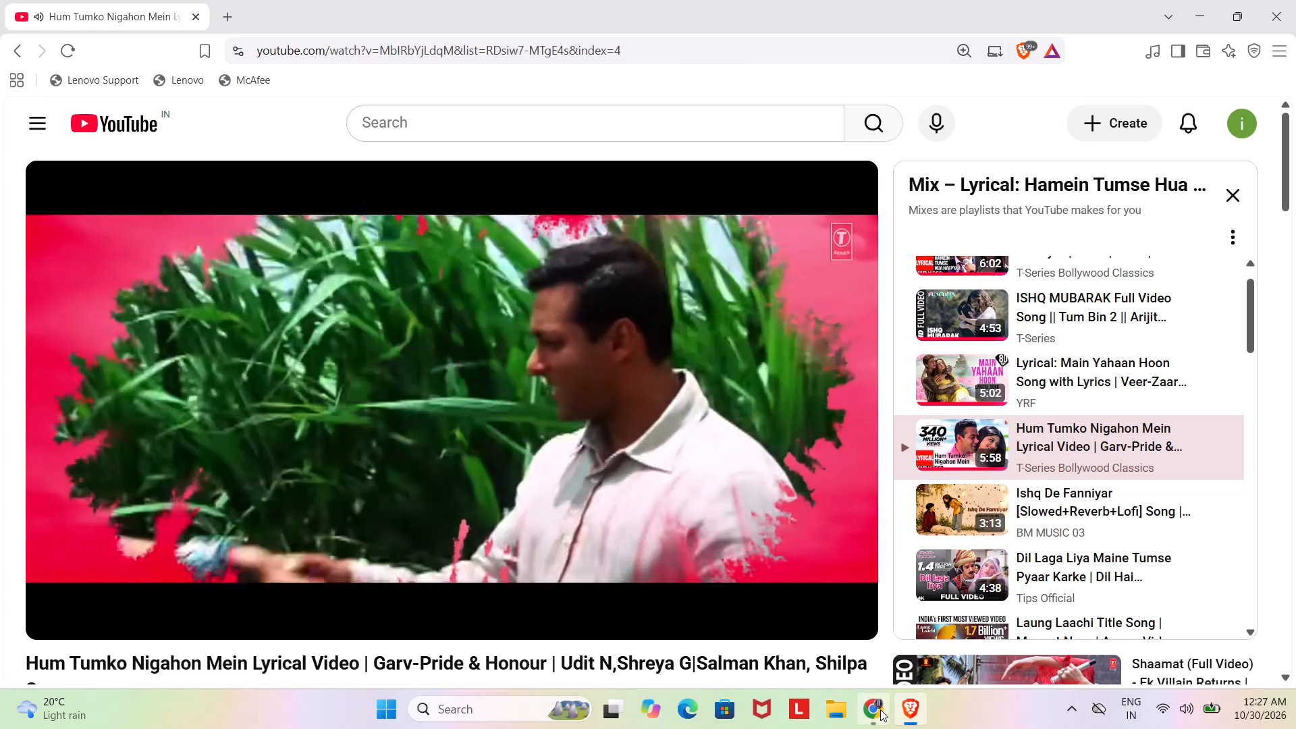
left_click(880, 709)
Below the INNER JOIN output's row-count line, leave one blank line and add the label "2.LEFT JOIN-".
scroll(468, 531, "down", 1)
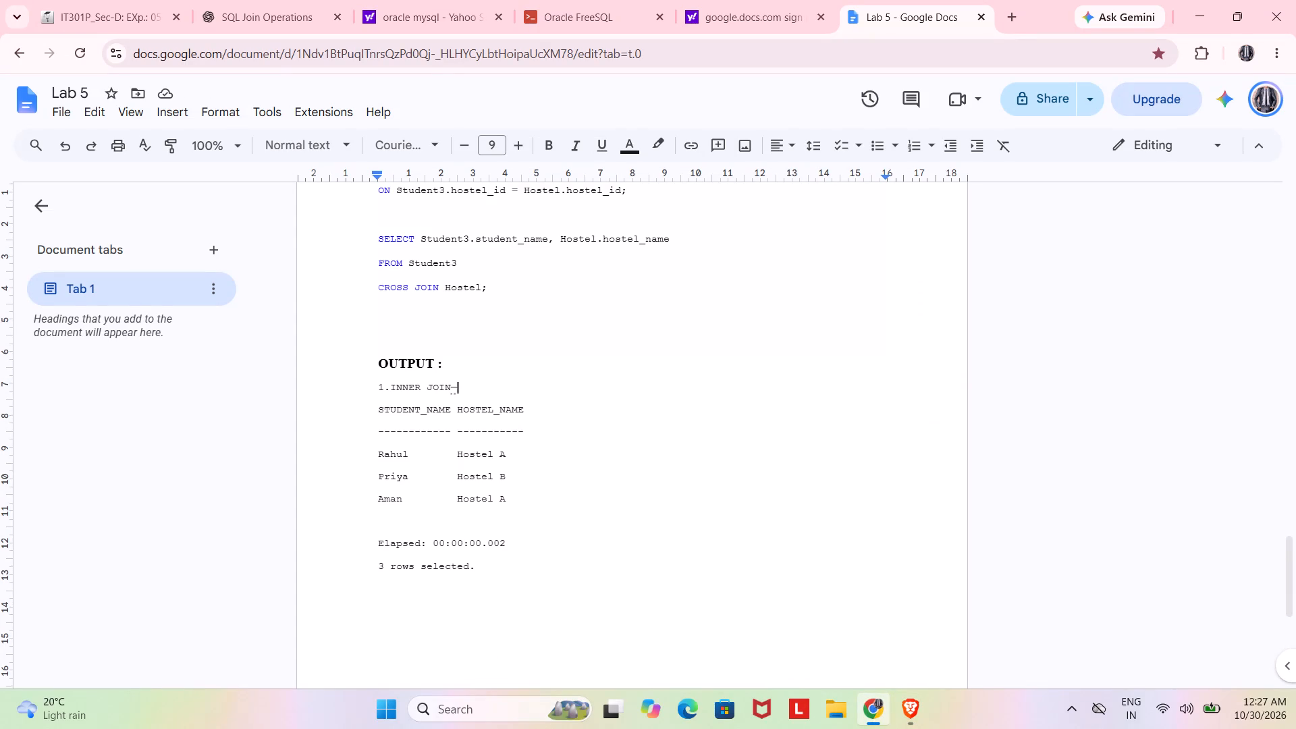
scroll(468, 531, "down", 1)
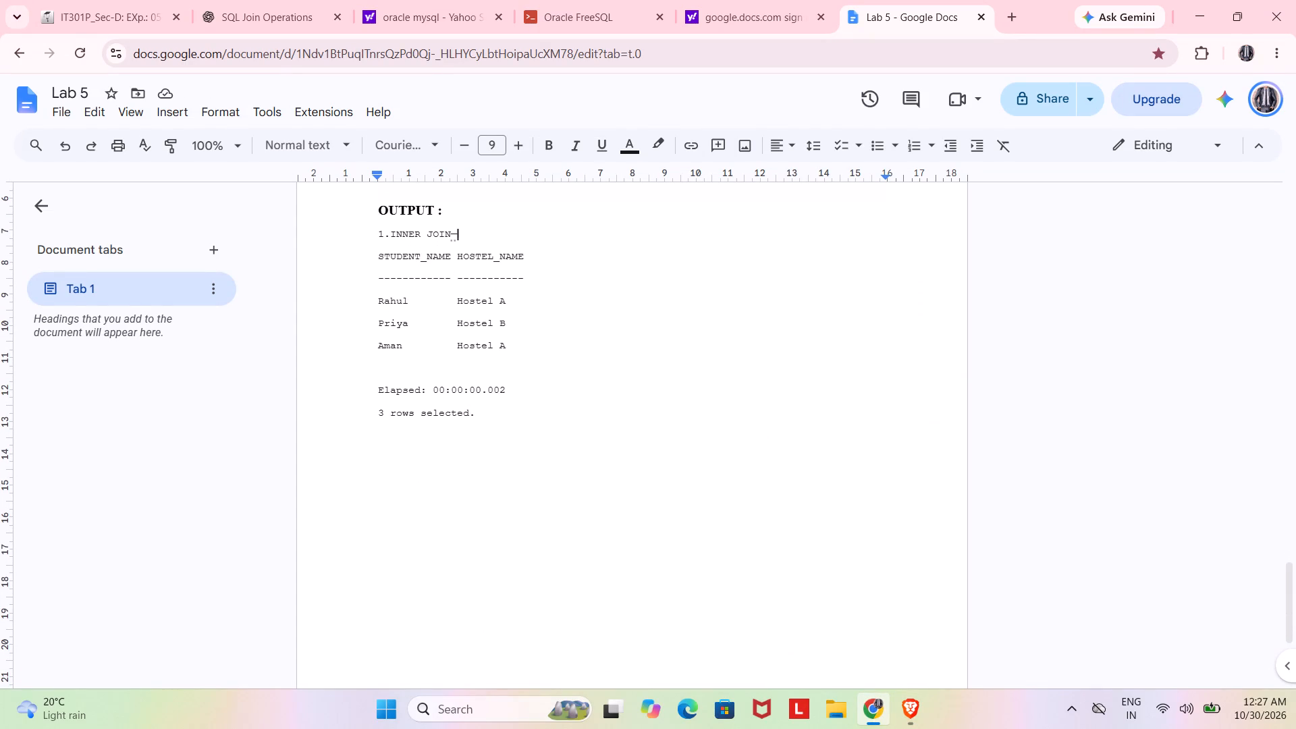
left_click(478, 418)
key("Return")
key("Return")
type("2.")
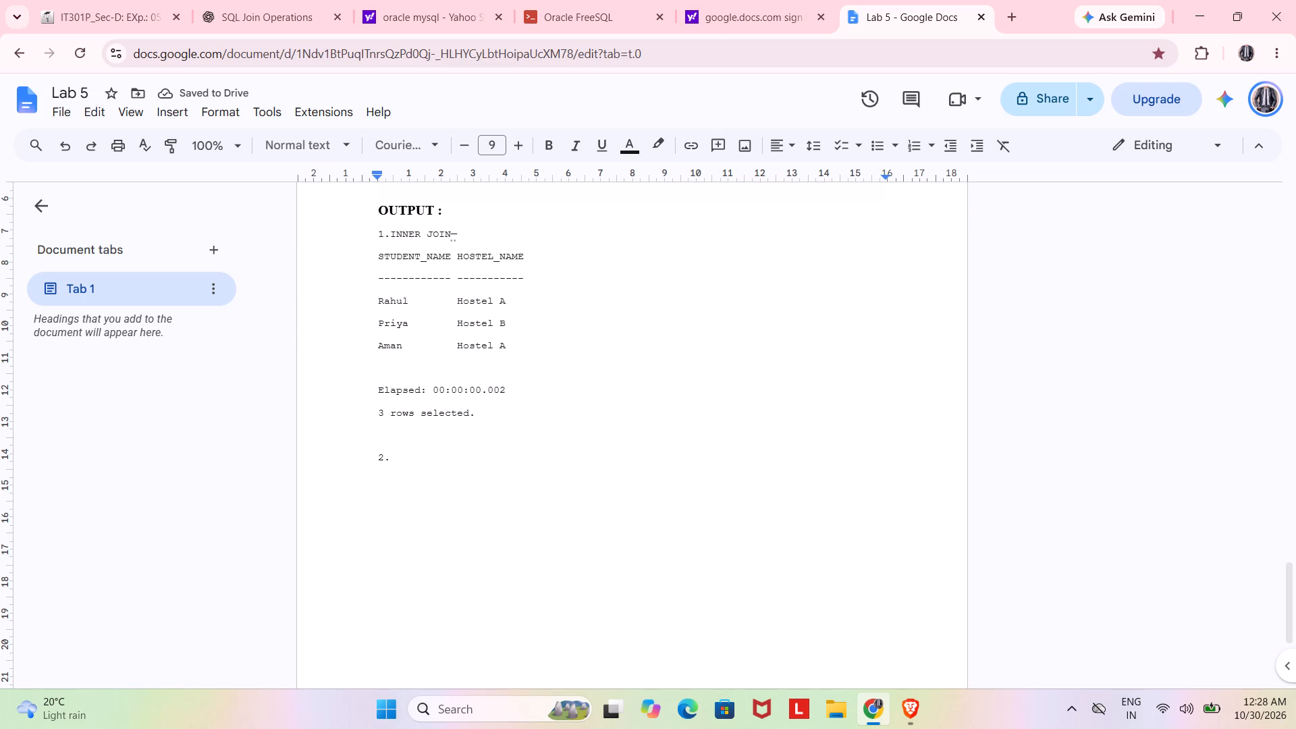
scroll(402, 466, "up", 7)
scroll(402, 466, "down", 1)
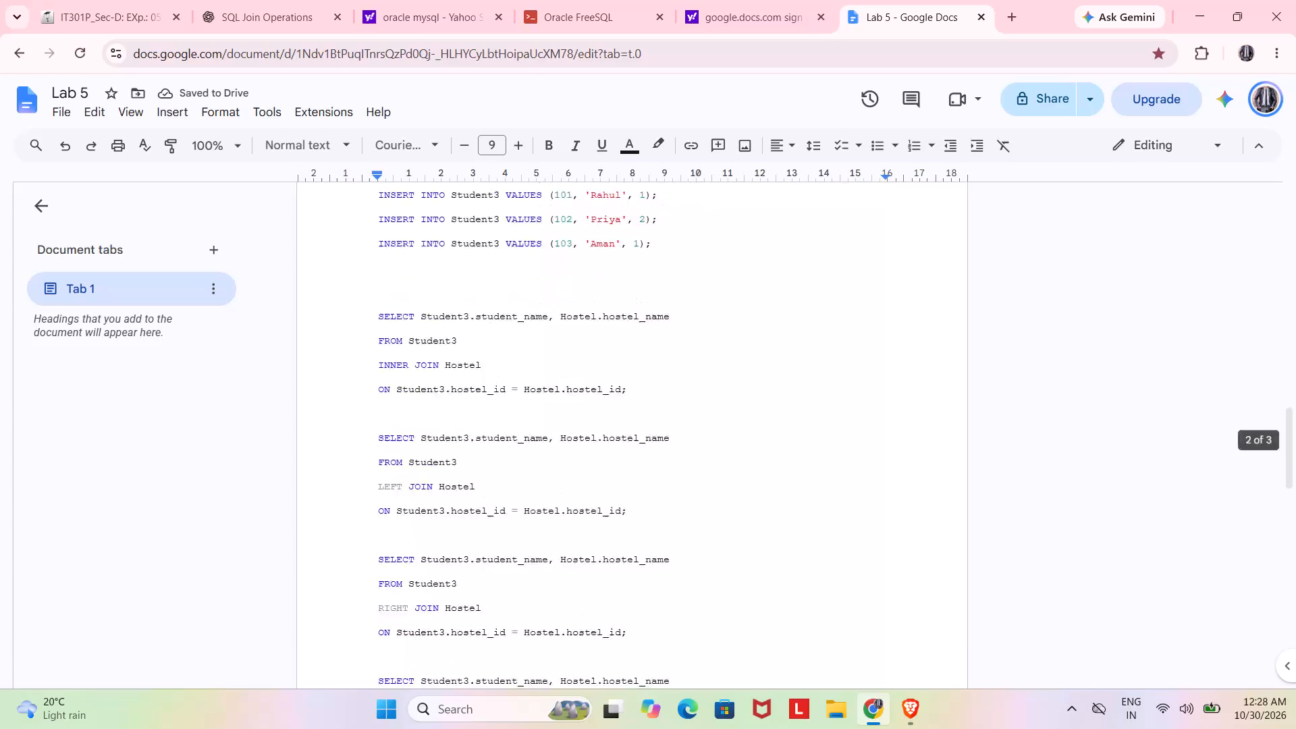
scroll(402, 466, "down", 7)
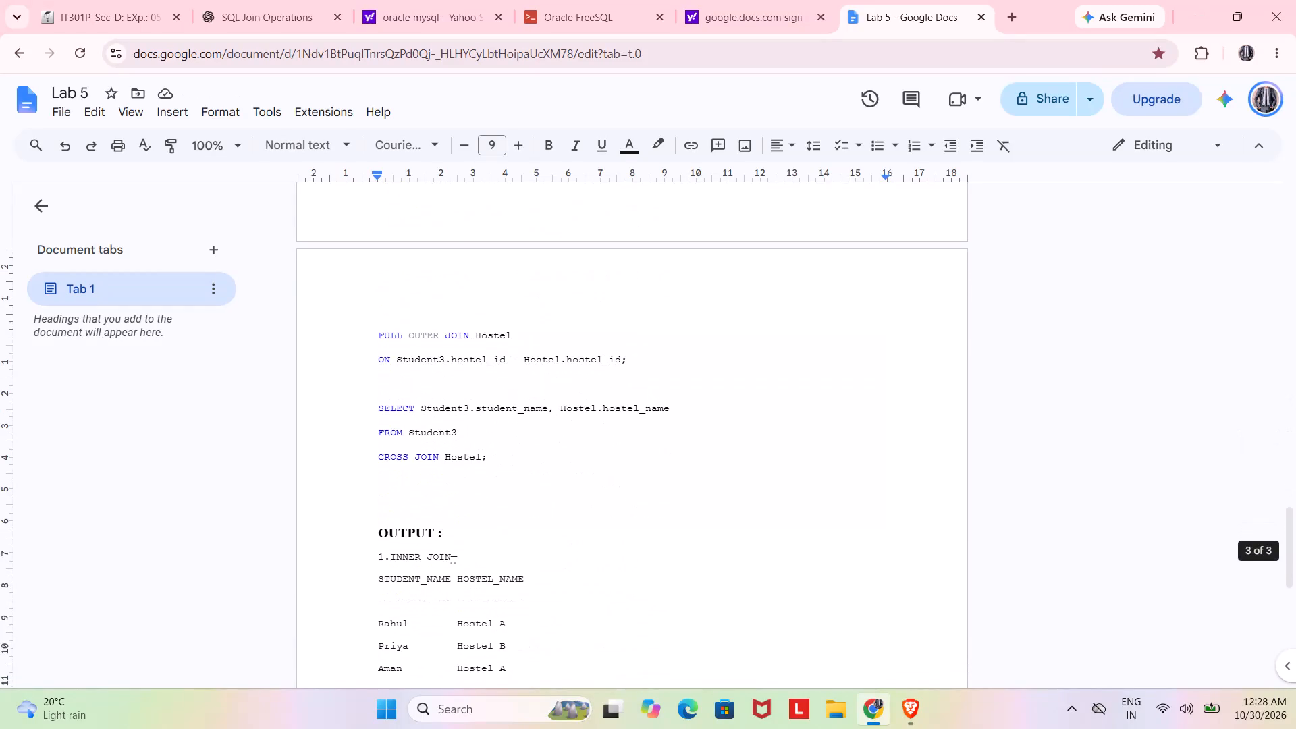
scroll(390, 556, "down", 3)
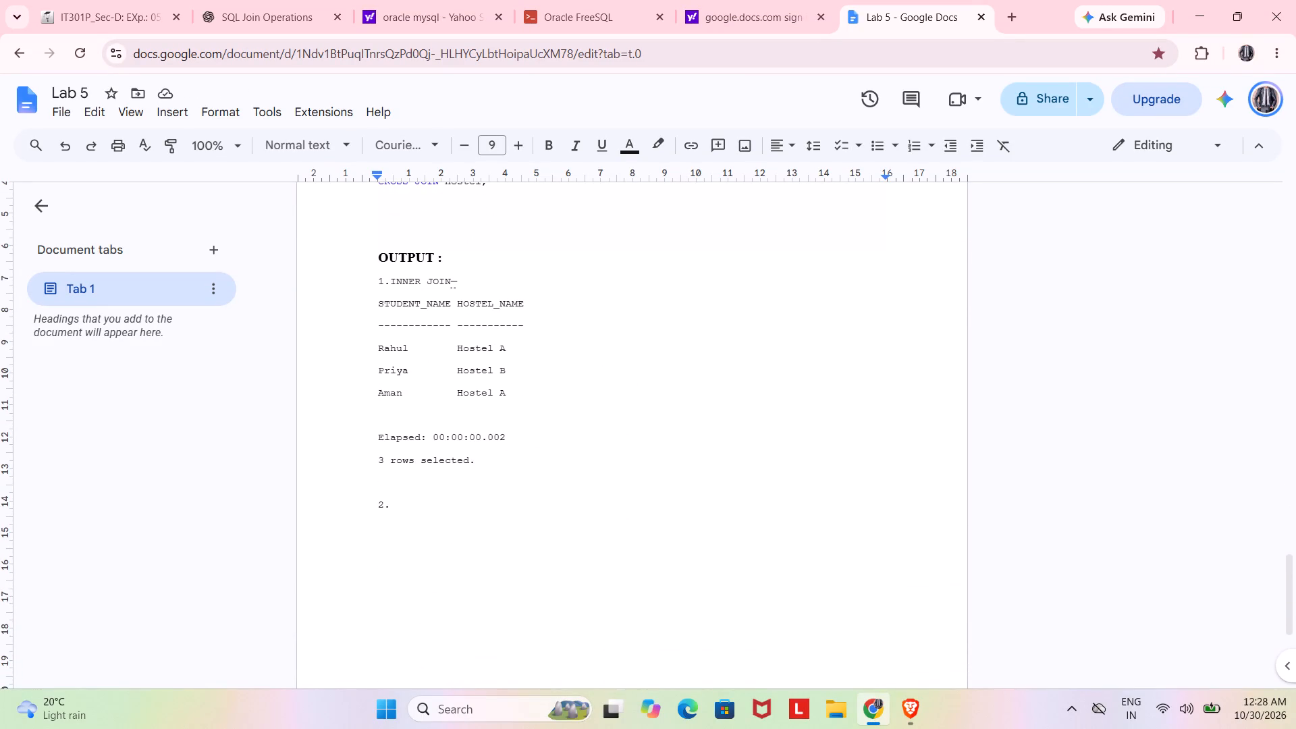
key("shift+l")
type("EFT")
key("space")
type("JOIN")
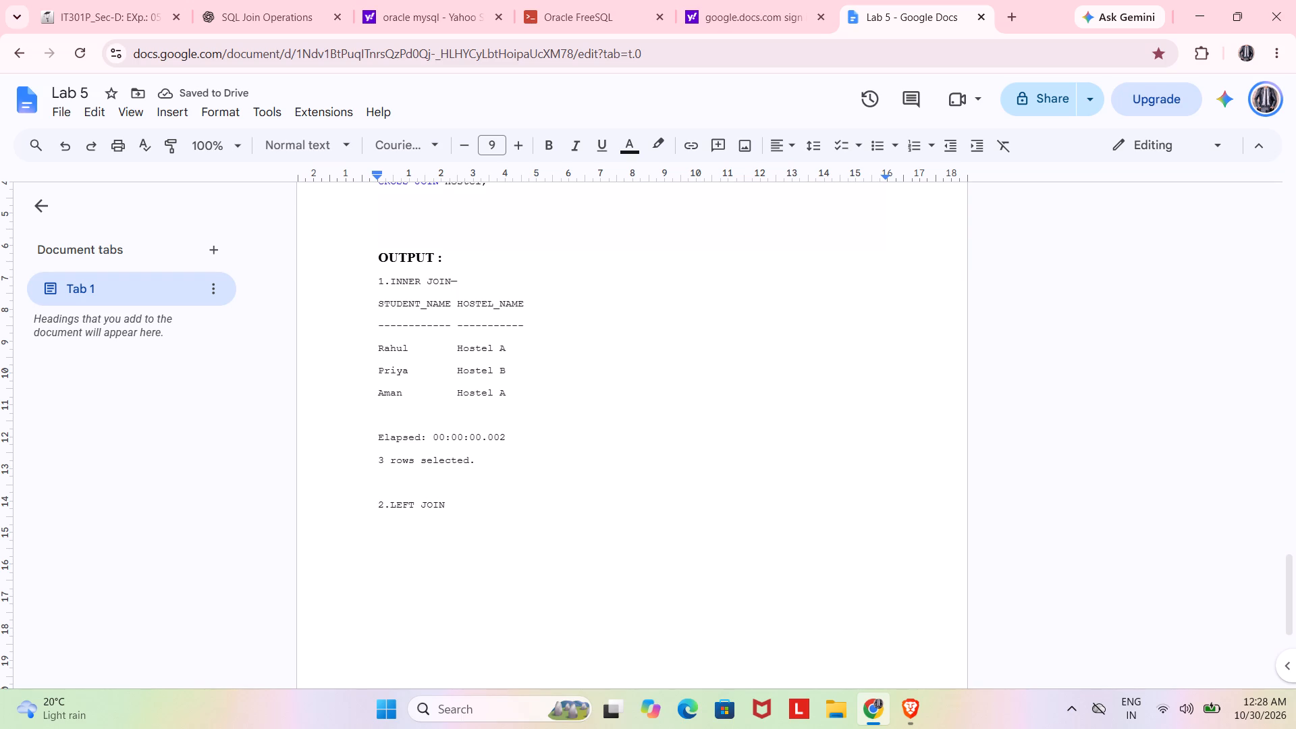
key("minus")
Start a new line directly below the "2.LEFT JOIN-" label.
key("Return")
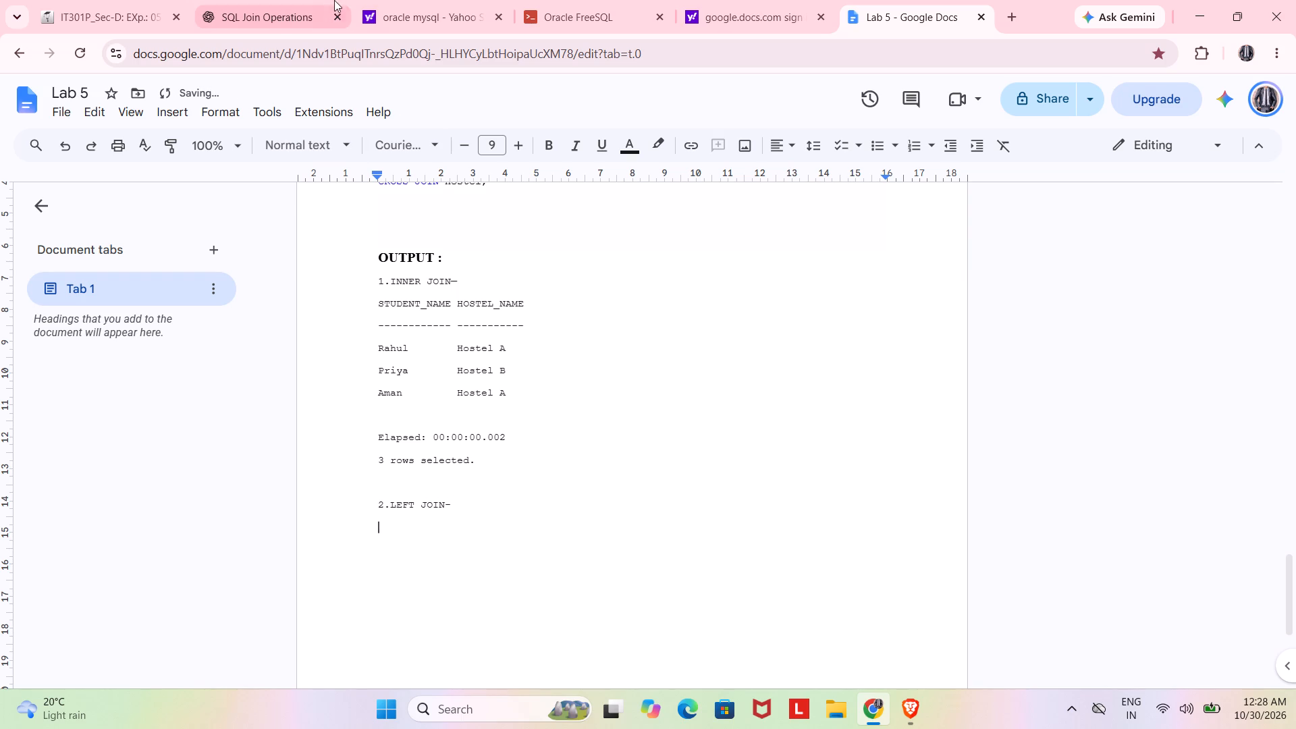
In the FreeSQL worksheet, select only the LEFT JOIN query on Student3 and Hostel and run it as a script.
left_click(568, 18)
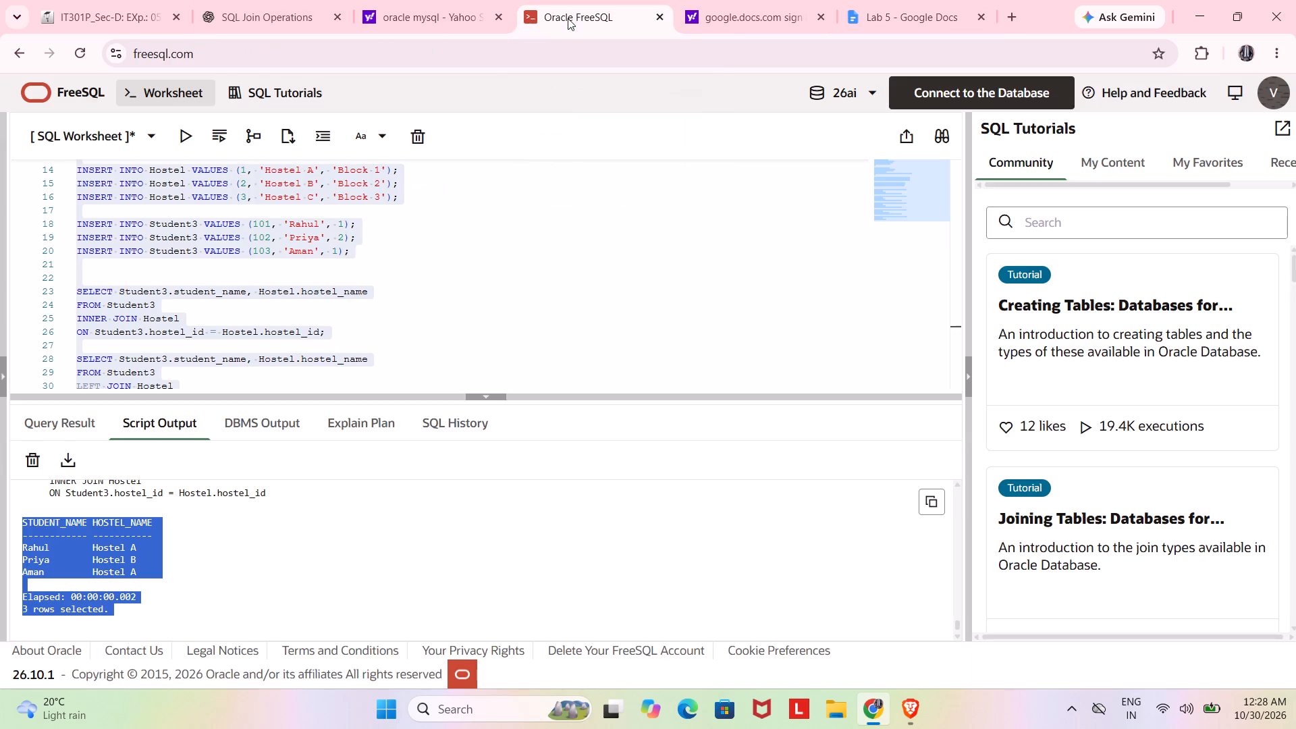
scroll(194, 326, "down", 1)
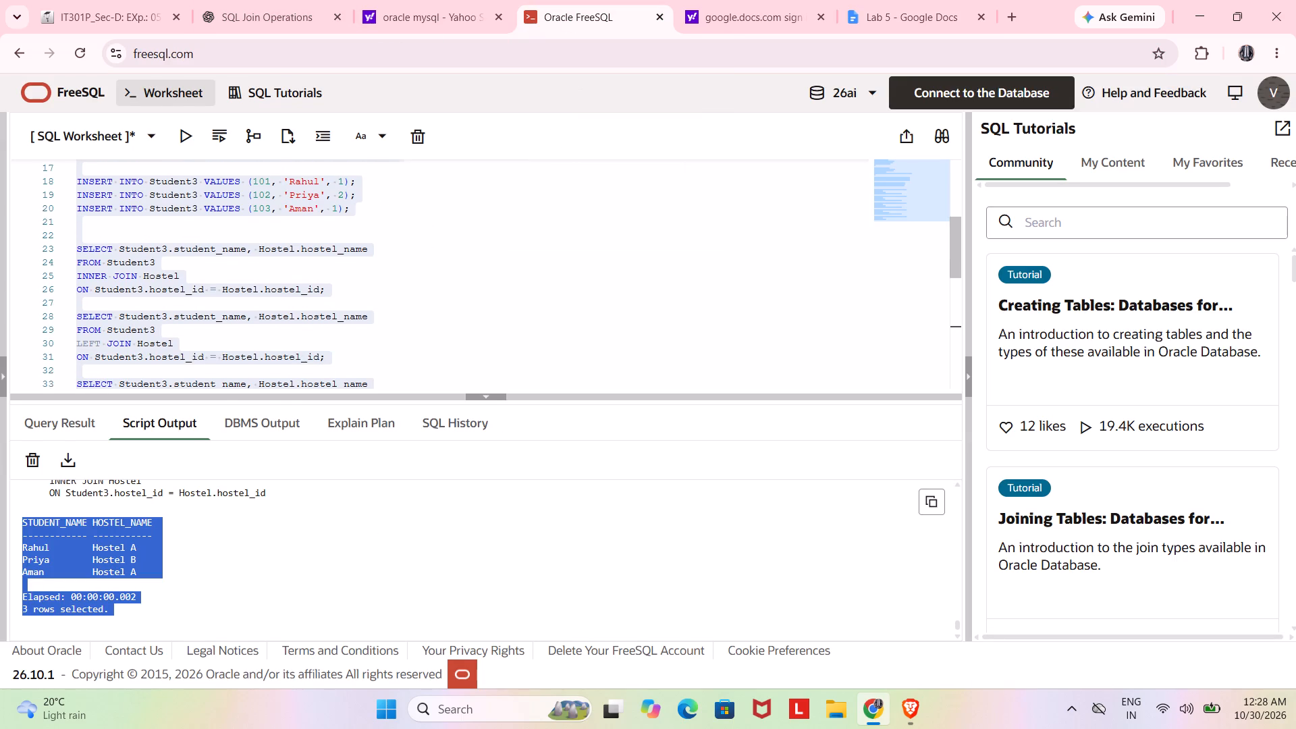
scroll(194, 326, "down", 1)
left_click_drag(79, 307, 204, 332)
left_click(204, 332)
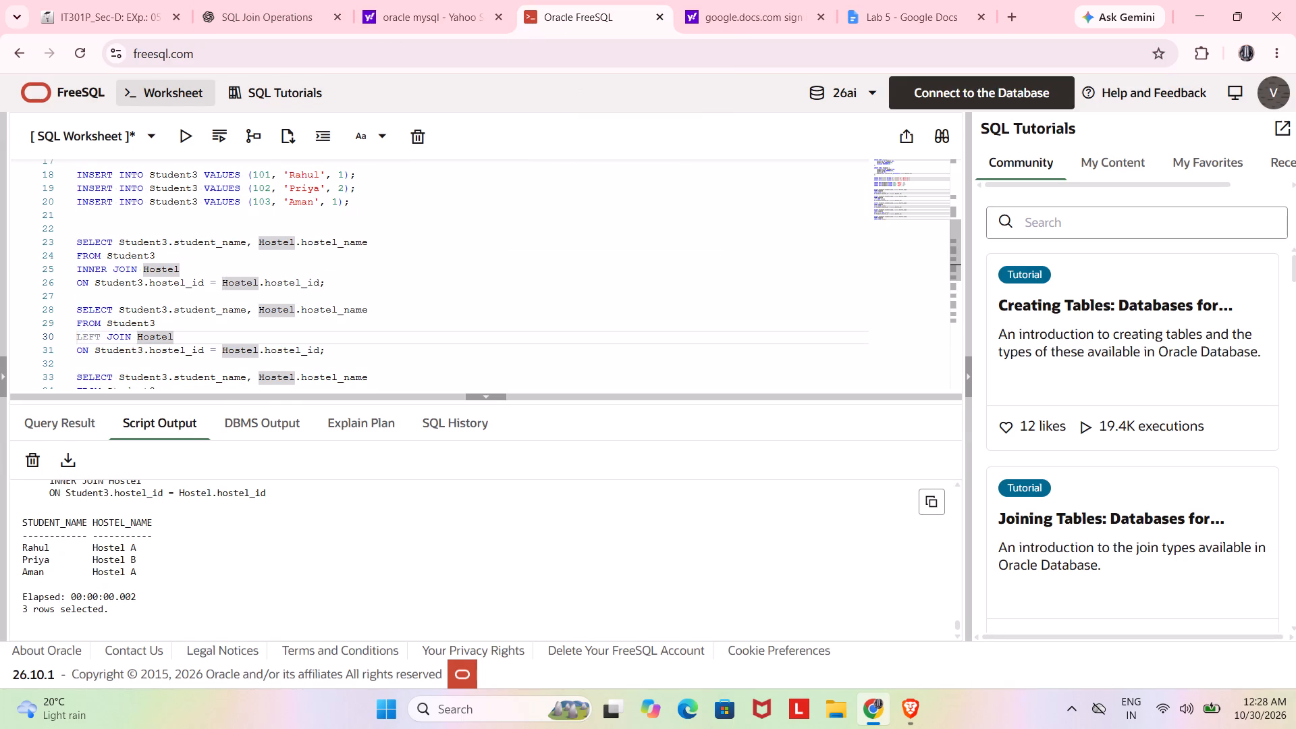
left_click(76, 308)
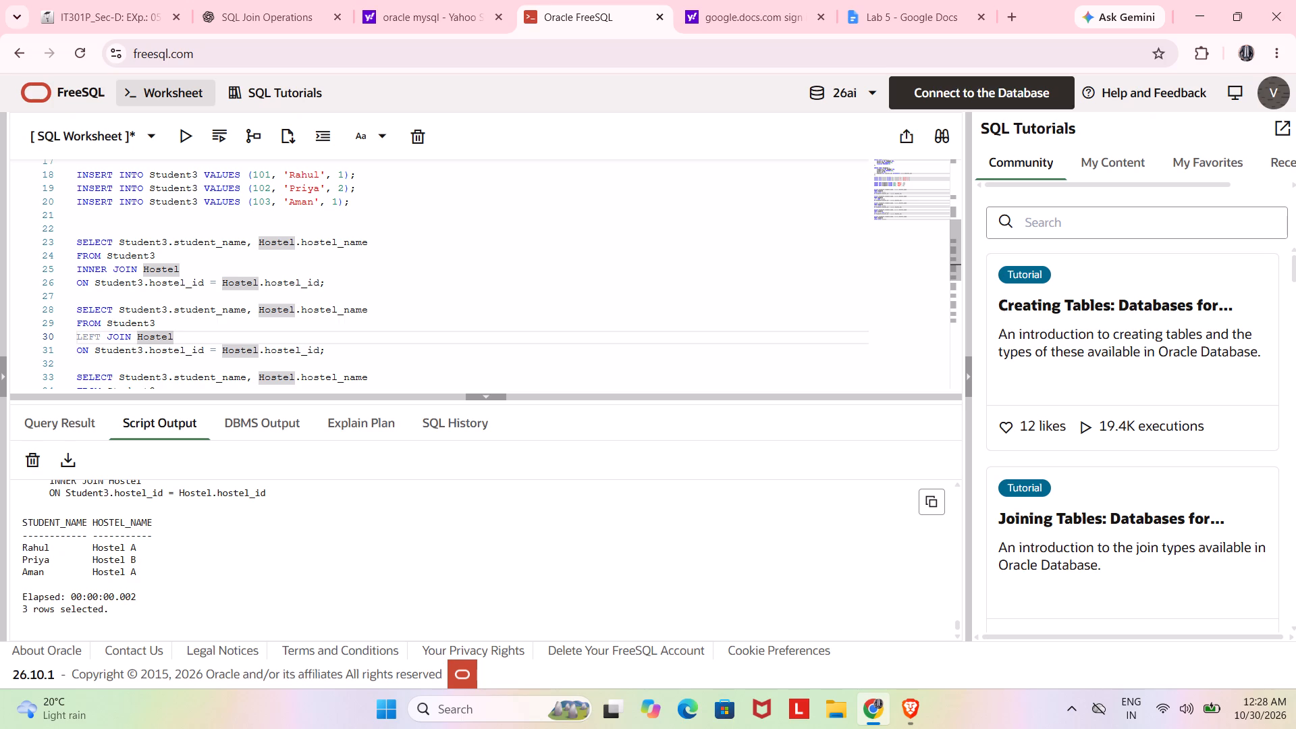
left_click_drag(78, 308, 292, 360)
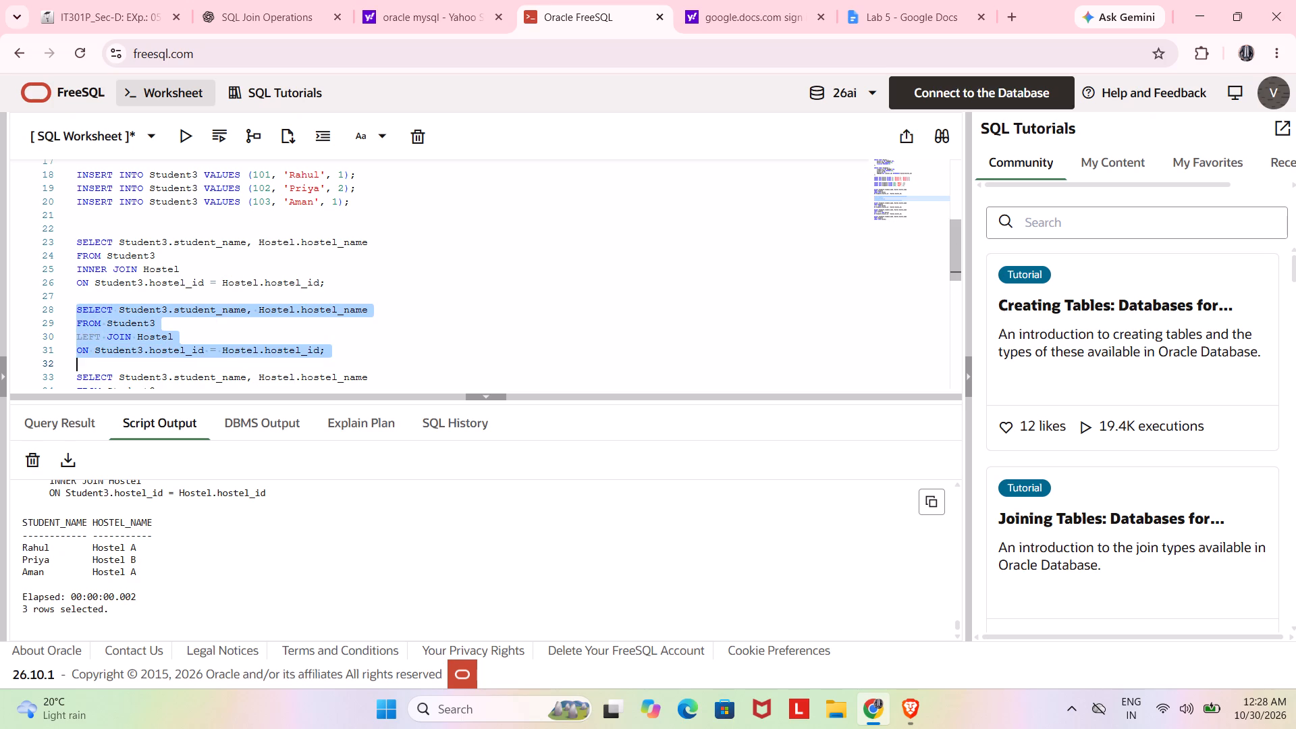
left_click_drag(292, 360, 343, 357)
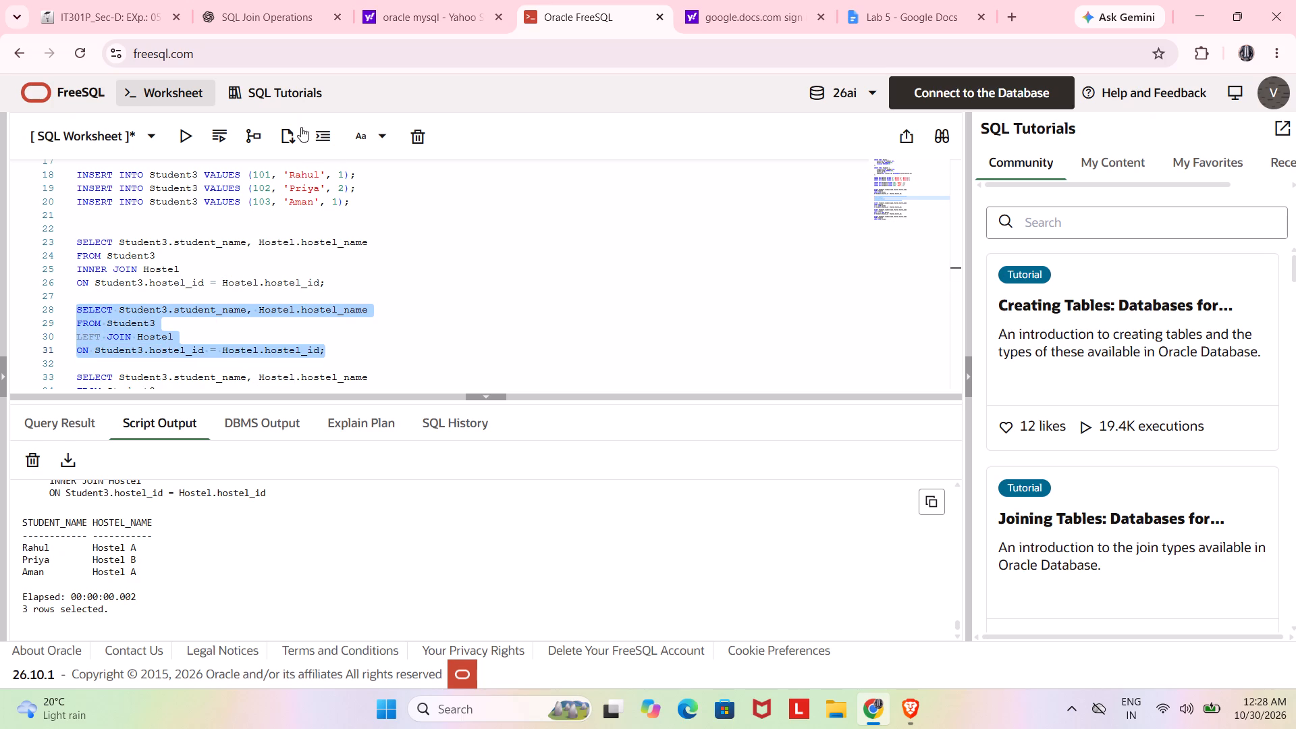
left_click(219, 135)
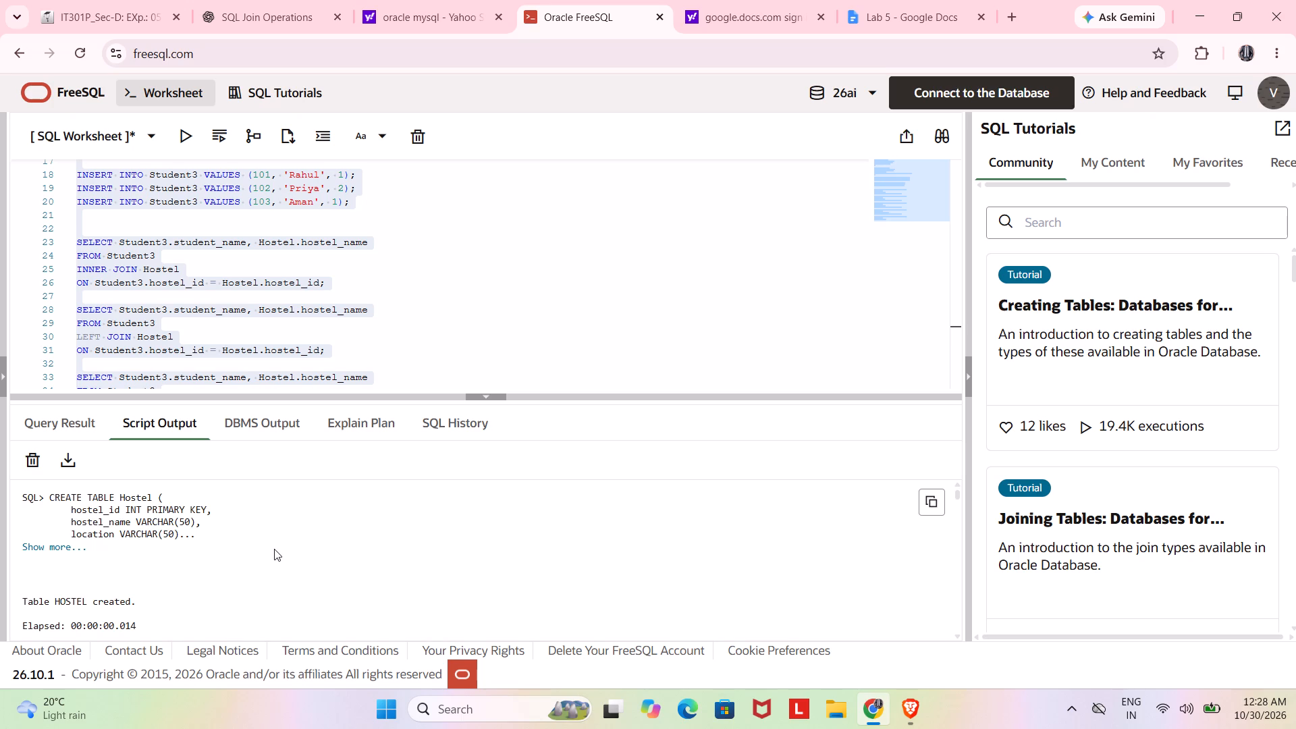
Copy the LEFT JOIN result table with its elapsed-time and row-count lines, and paste it under "2.LEFT JOIN-" in the Lab 5 document.
left_click_drag(24, 518, 122, 621)
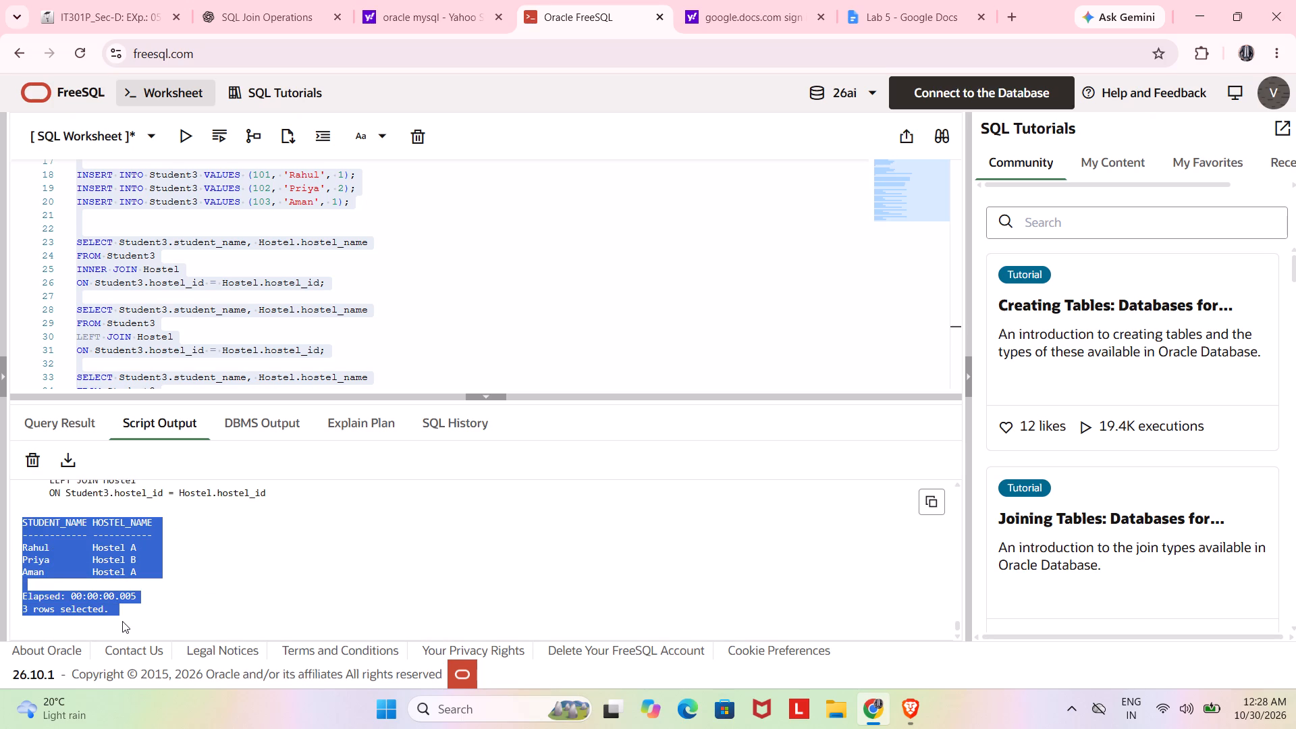
key("ctrl+c")
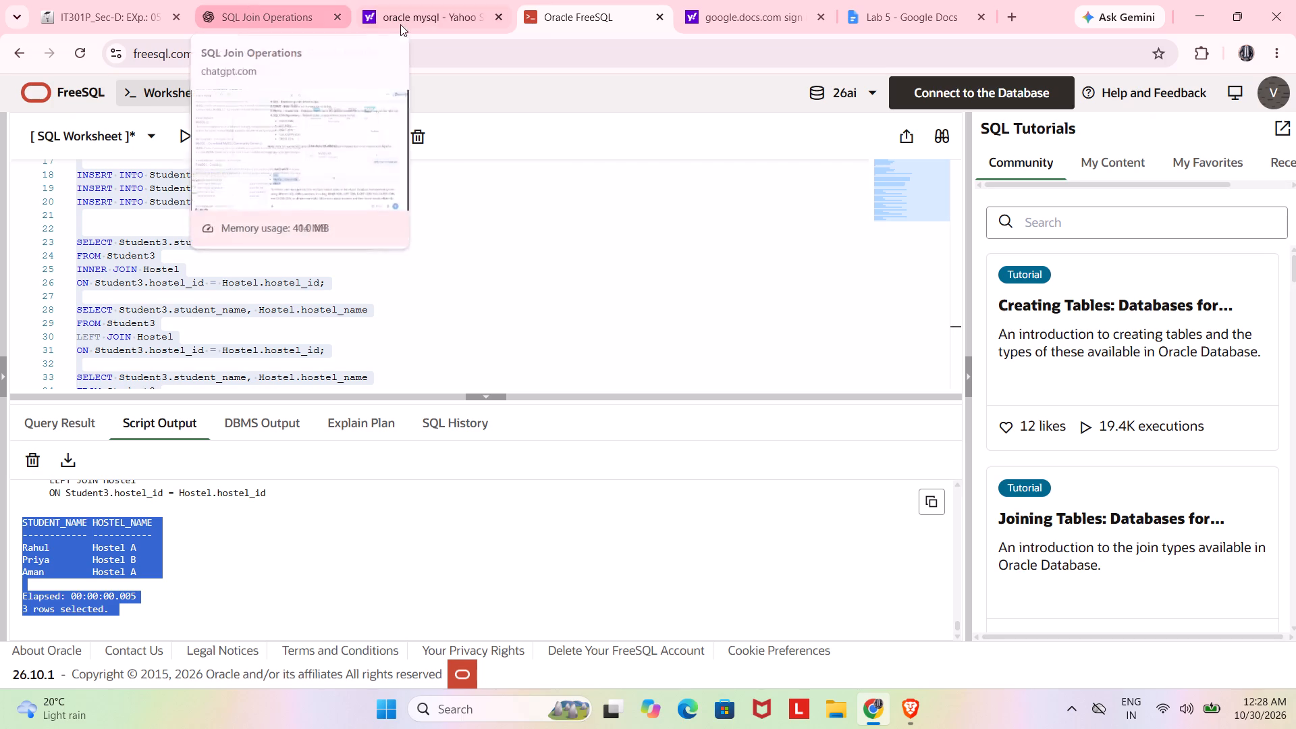
left_click(873, 13)
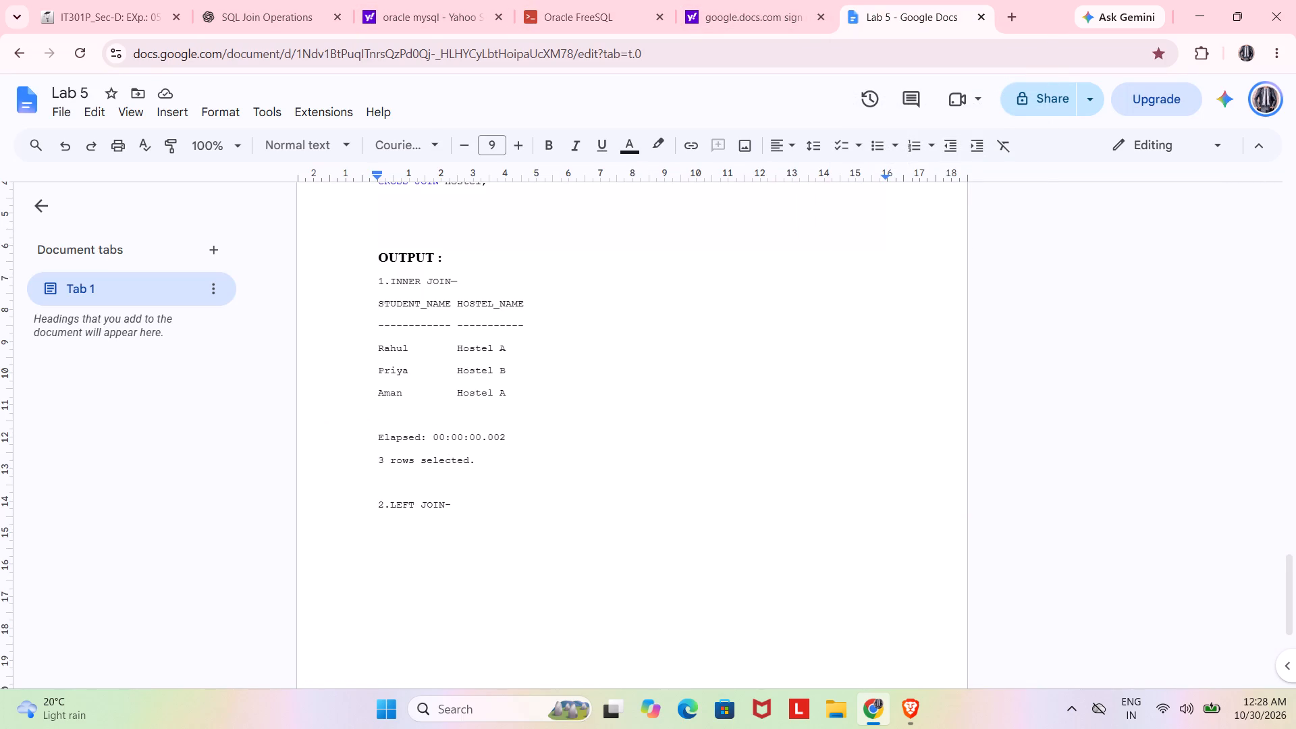
key("ctrl+v")
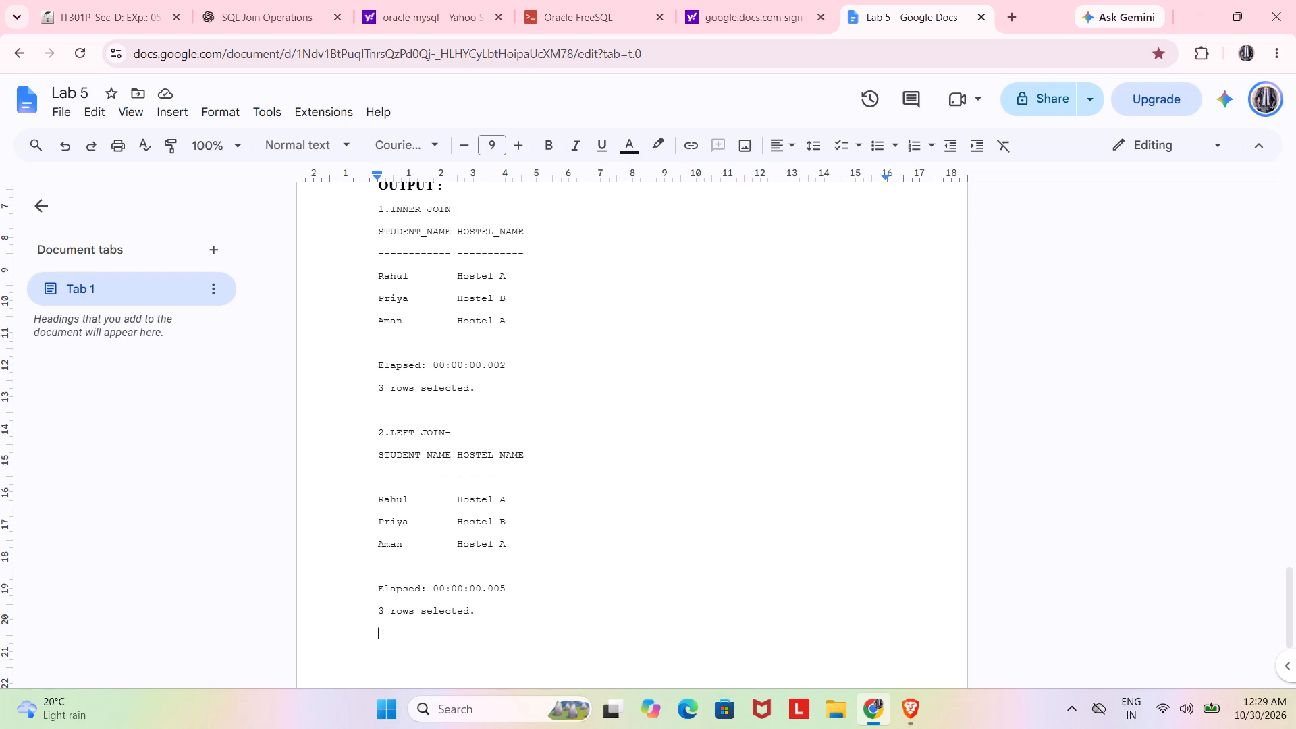
Return to FreeSQL and review the INNER JOIN and LEFT JOIN results in the script output.
scroll(495, 606, "up", 1)
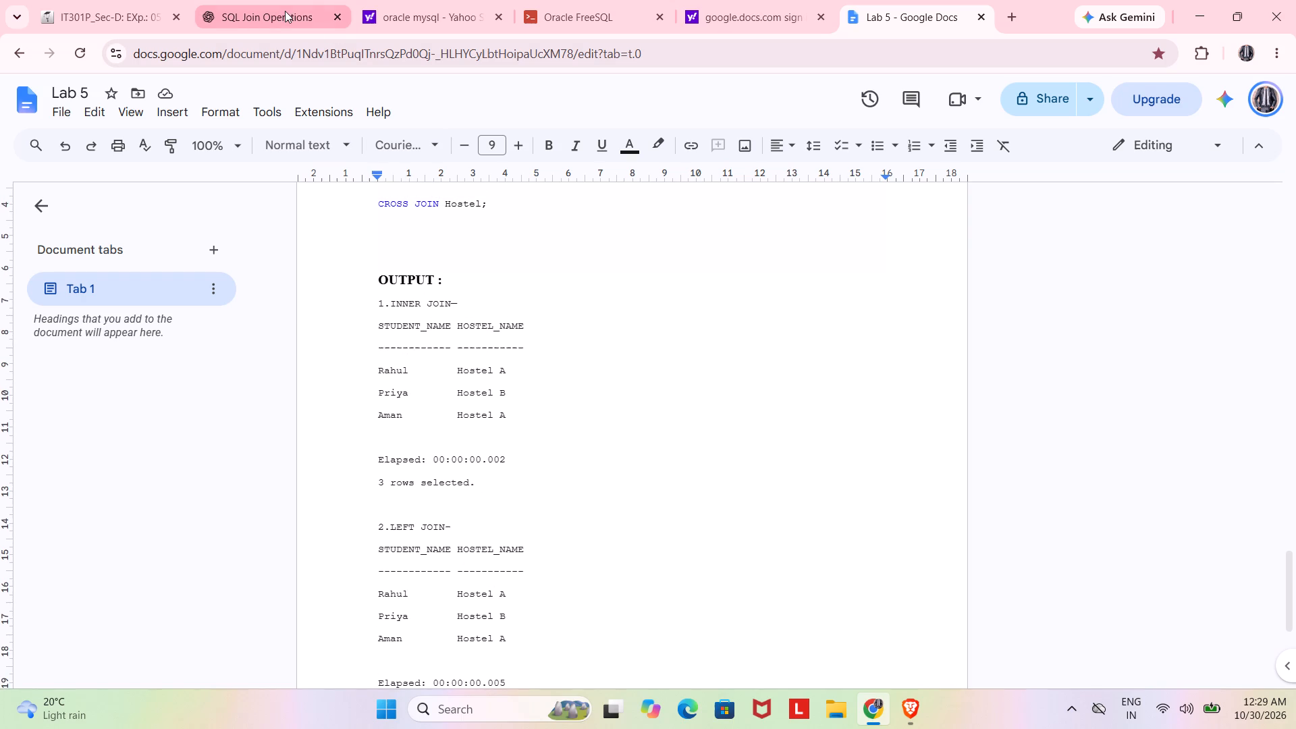
left_click(551, 26)
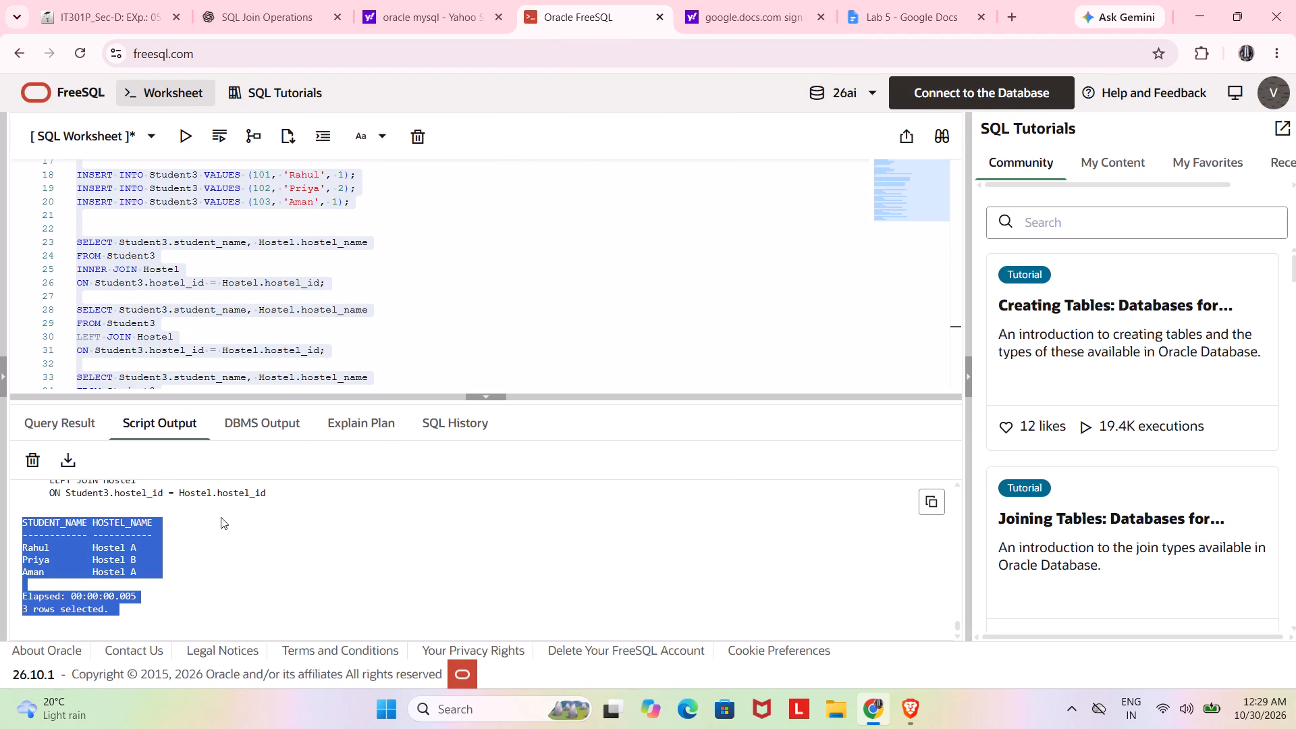
scroll(221, 517, "up", 2)
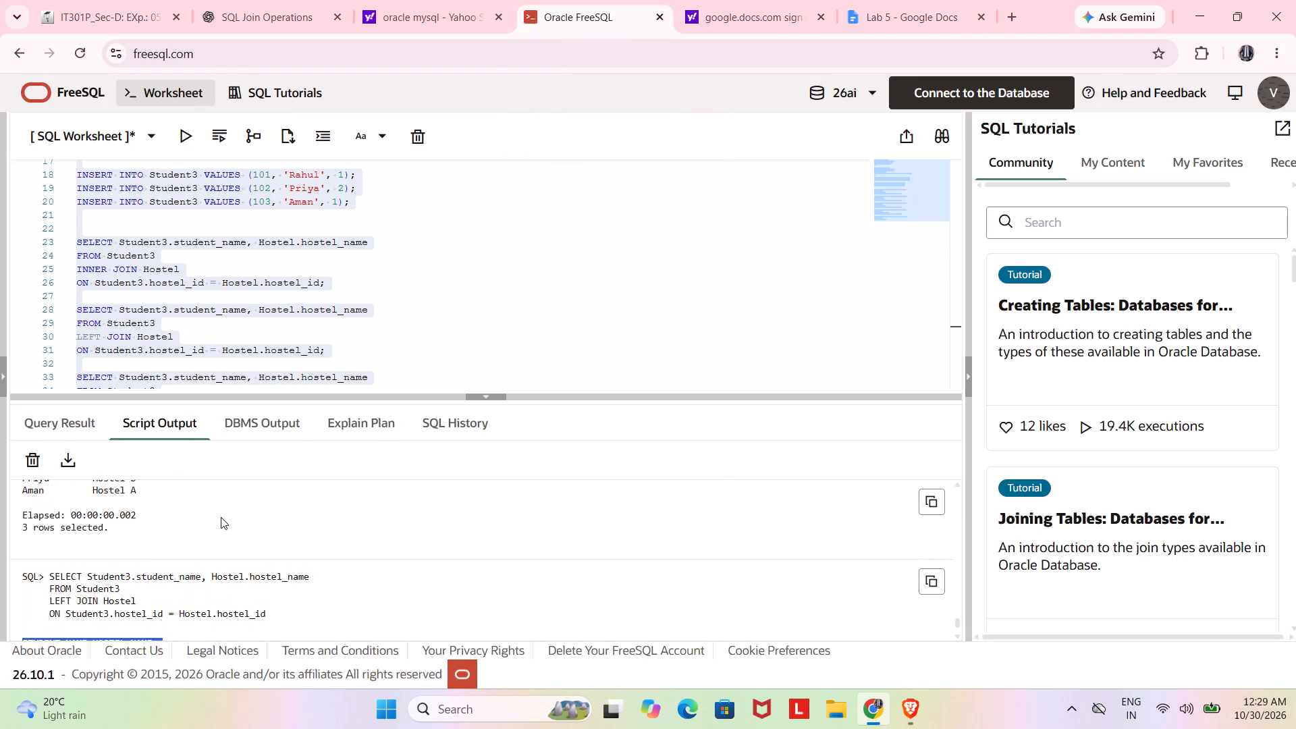
scroll(221, 517, "down", 1)
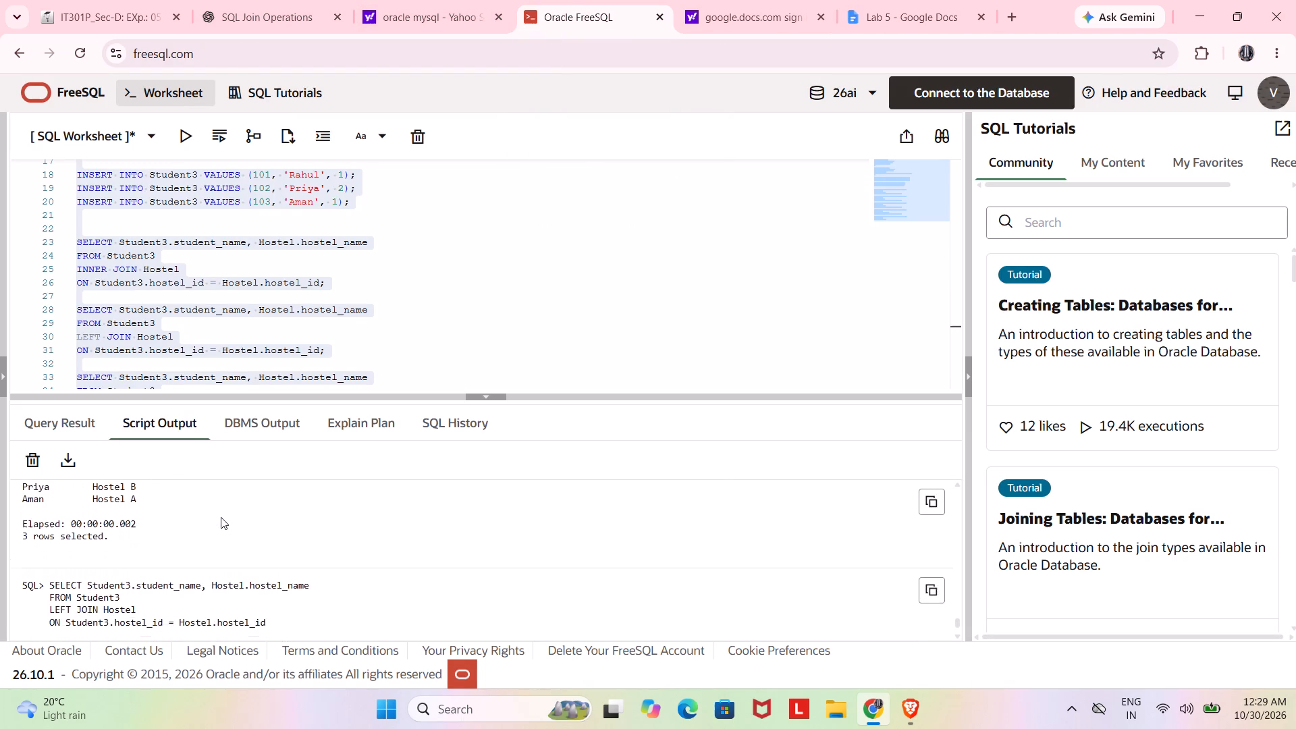
scroll(221, 517, "down", 3)
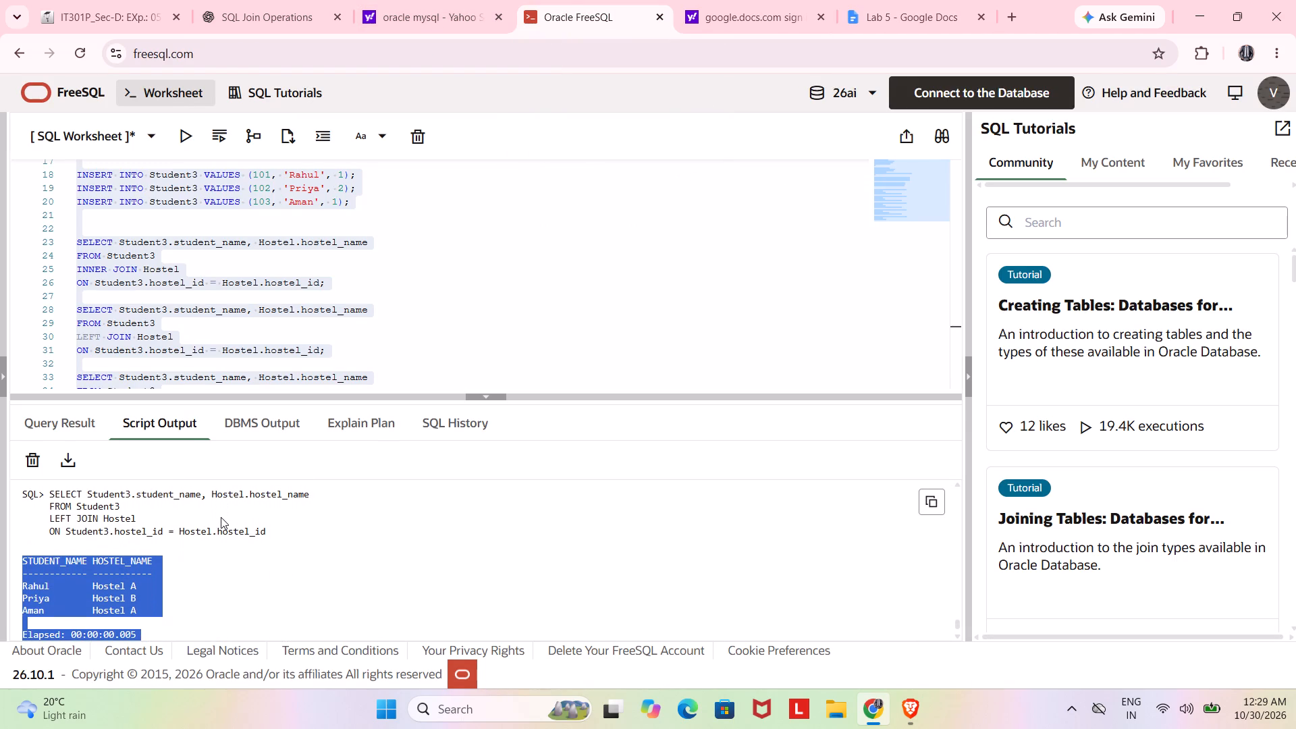
scroll(228, 570, "right", 1)
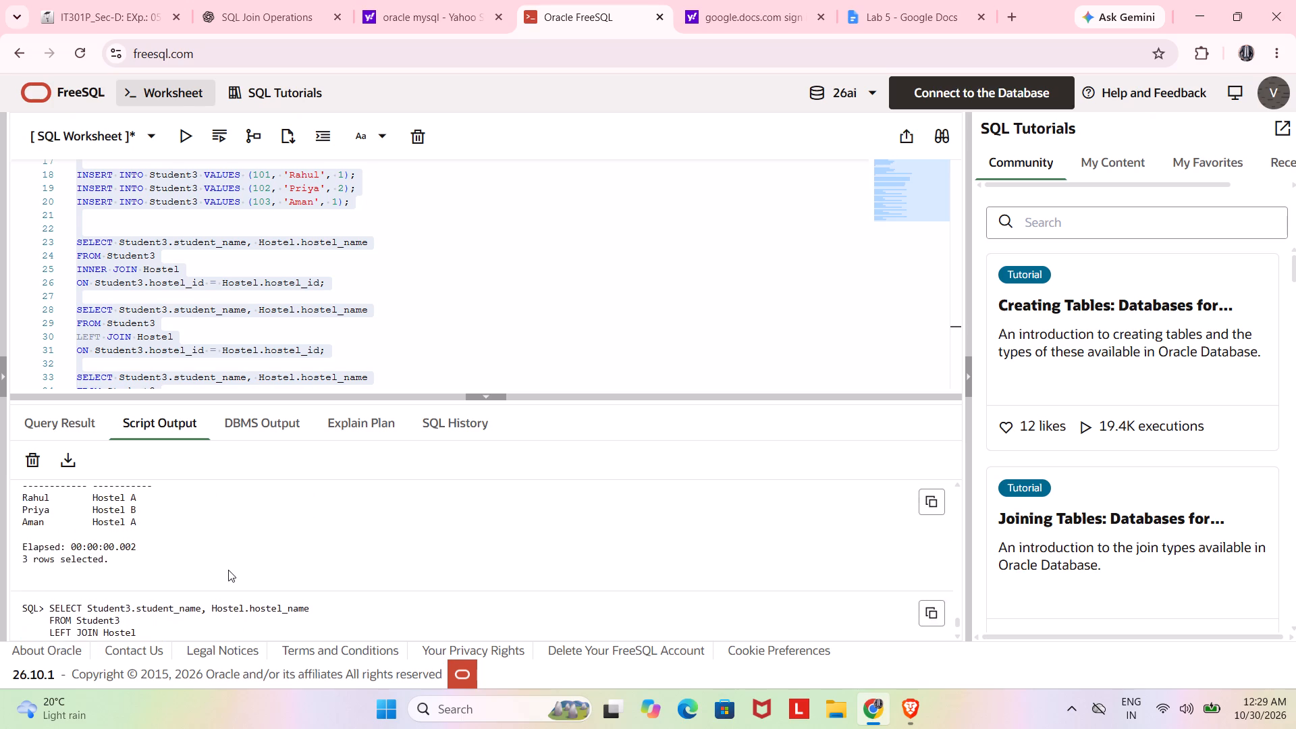
scroll(228, 570, "right", 1)
left_click(228, 570)
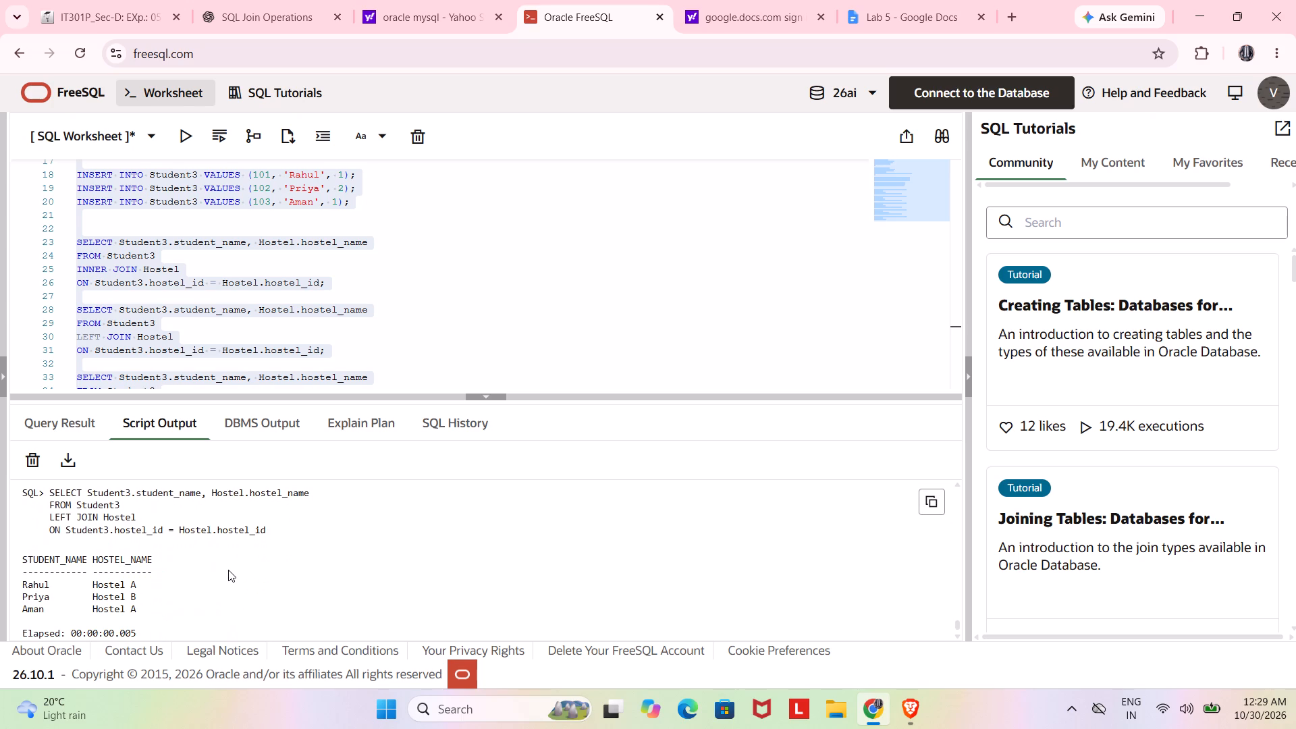
scroll(234, 571, "down", 2)
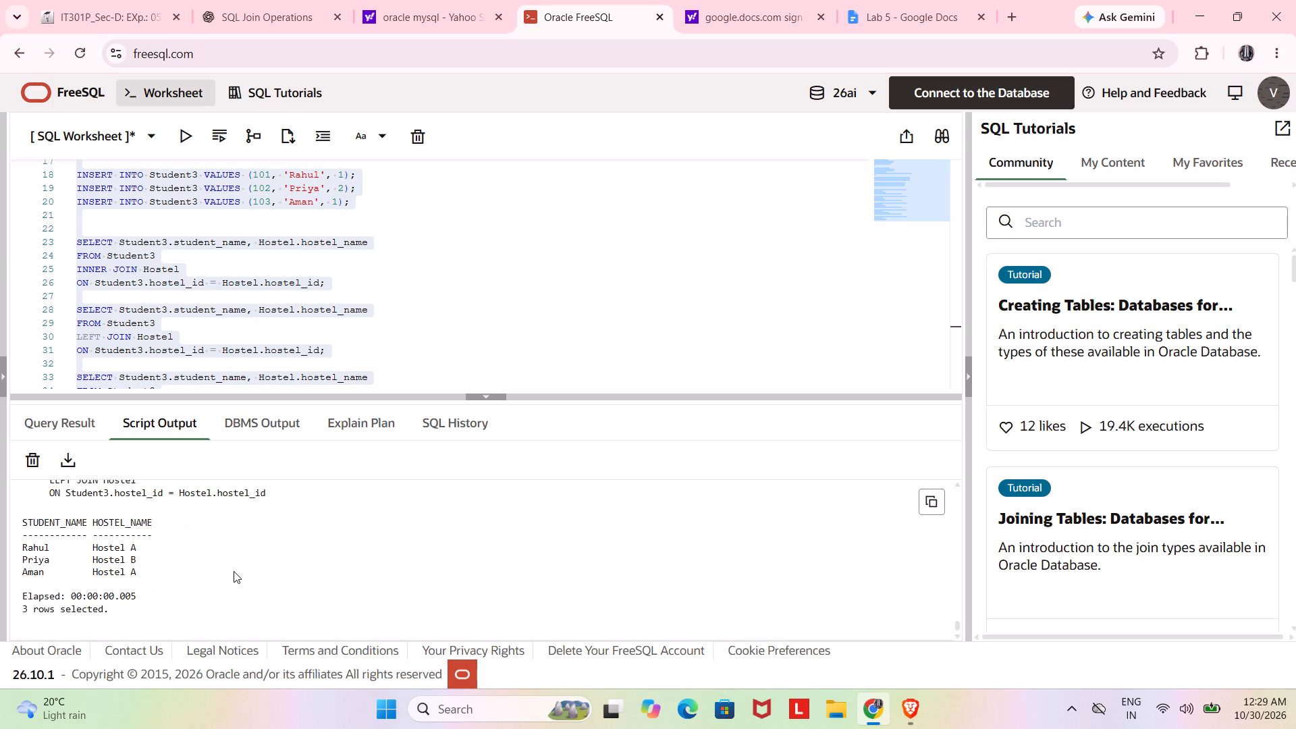
Select only the RIGHT JOIN query on Student3 and Hostel in the worksheet and run it as a script.
scroll(90, 313, "down", 1)
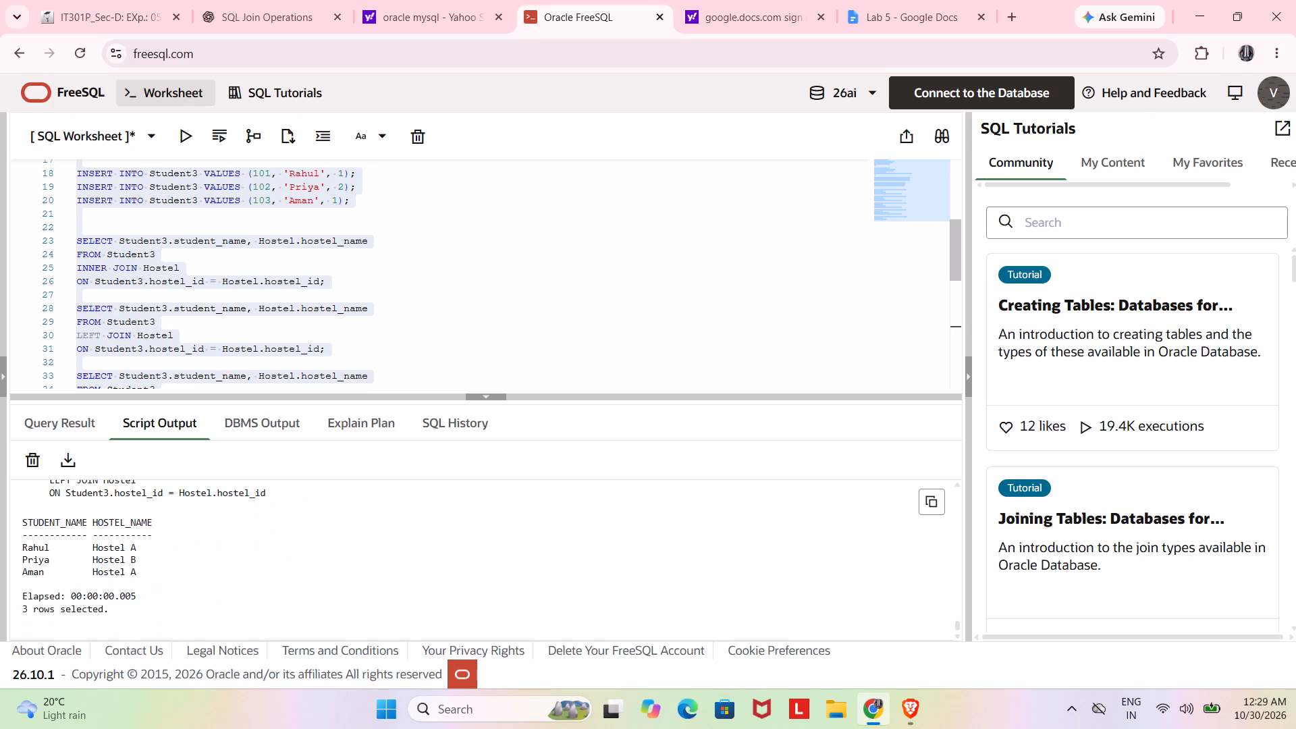
scroll(90, 313, "down", 1)
left_click_drag(77, 306, 126, 331)
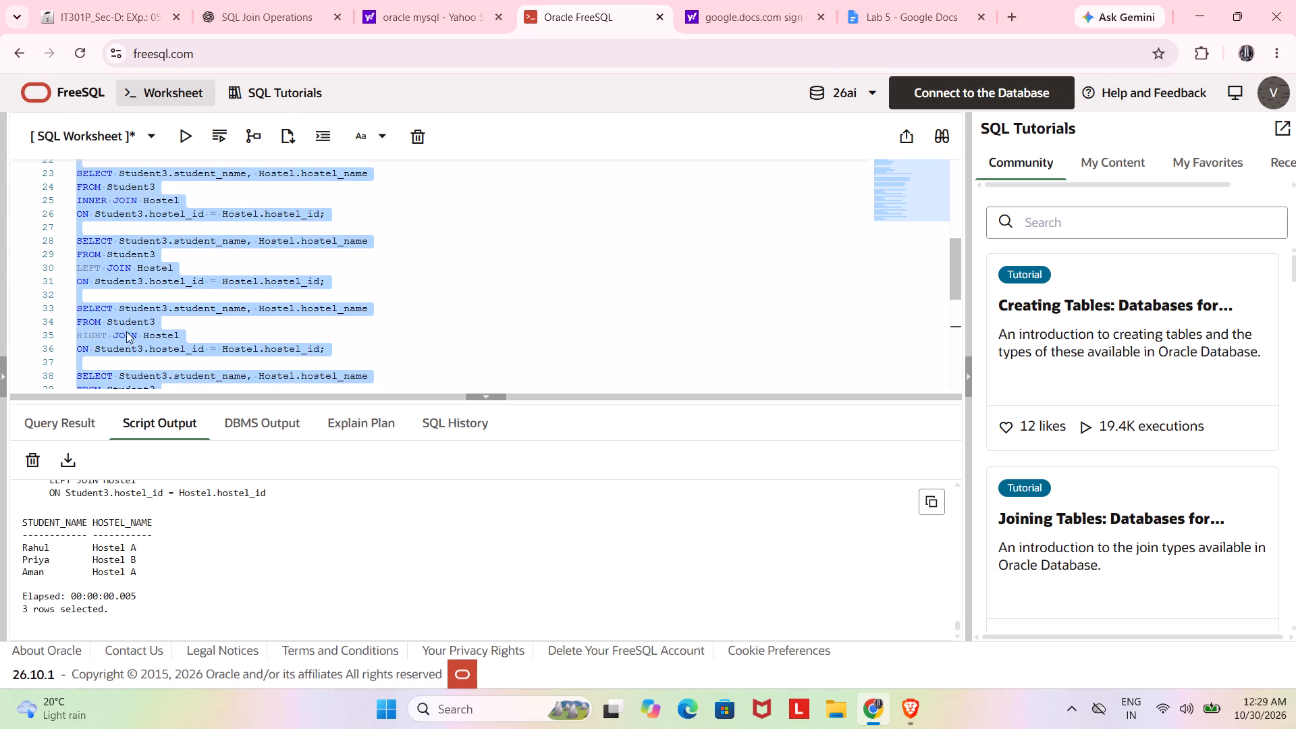
left_click_drag(126, 331, 221, 354)
left_click_drag(221, 354, 204, 337)
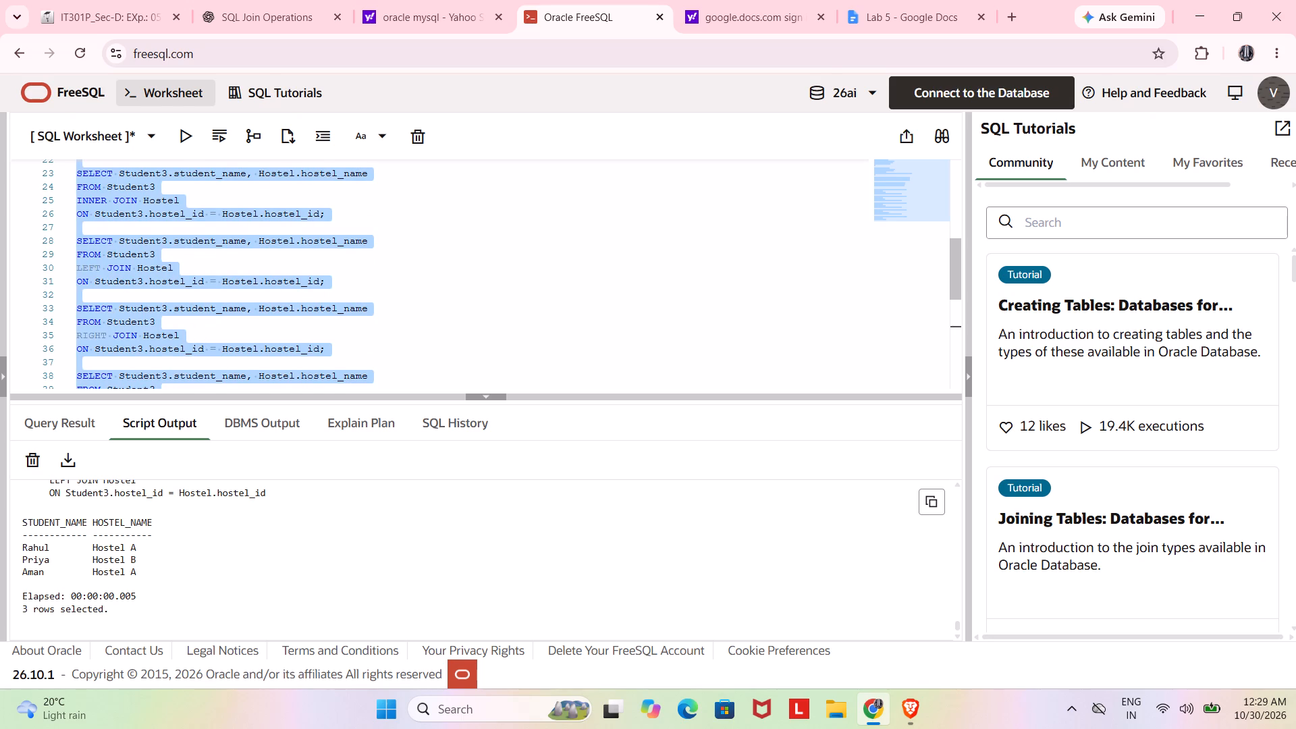
left_click(204, 337)
left_click_drag(78, 305, 103, 315)
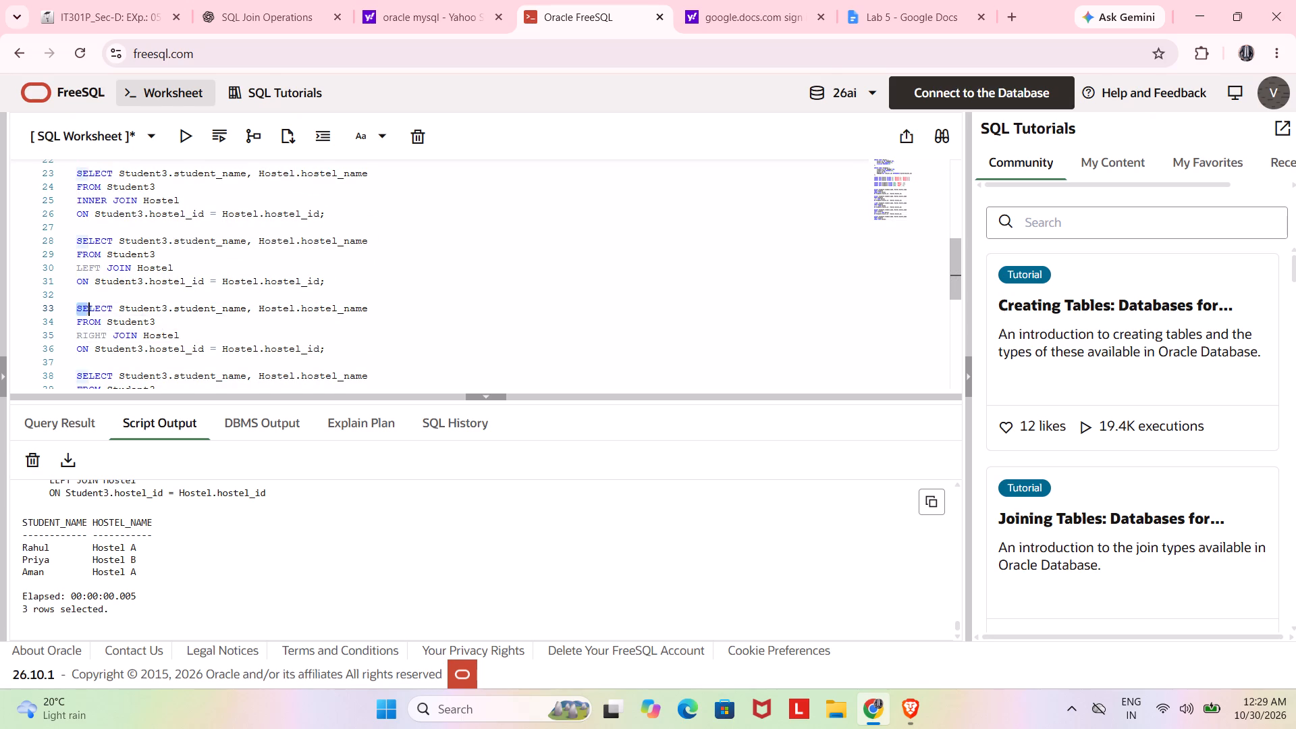
left_click_drag(103, 315, 336, 350)
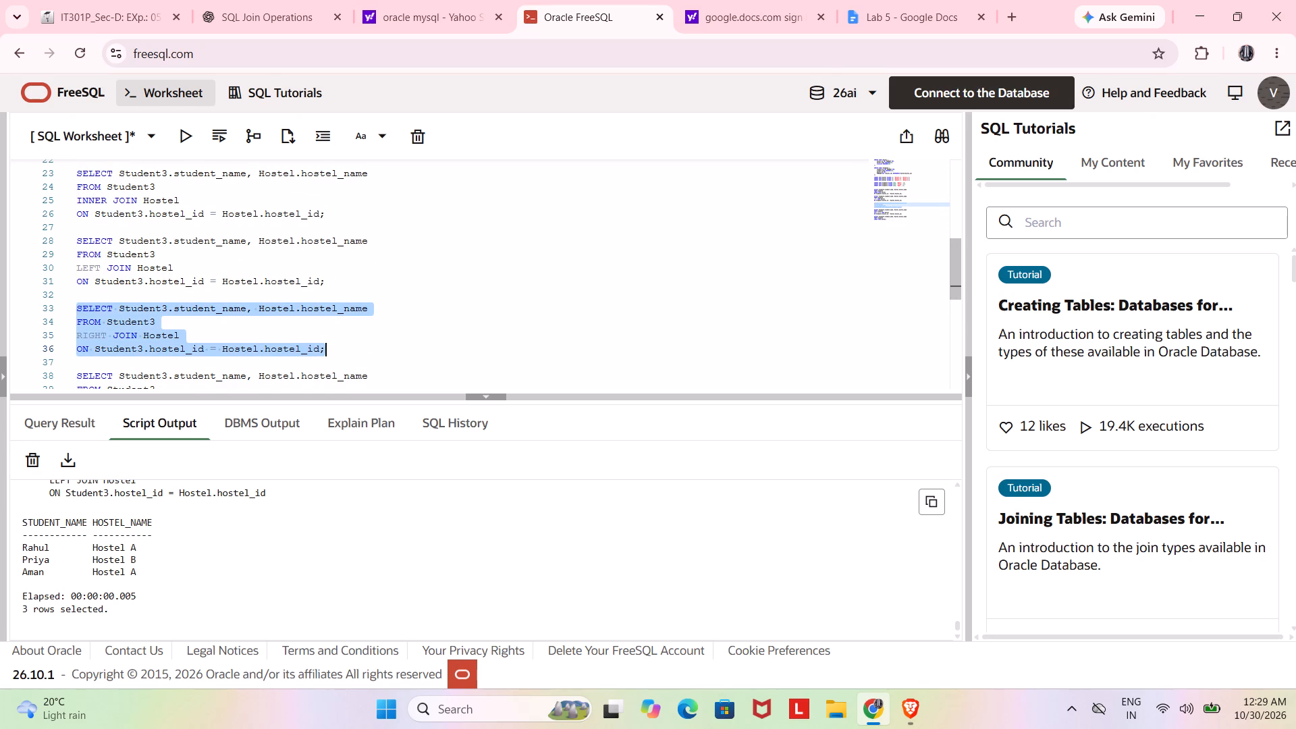
key("ctrl+c")
left_click(225, 142)
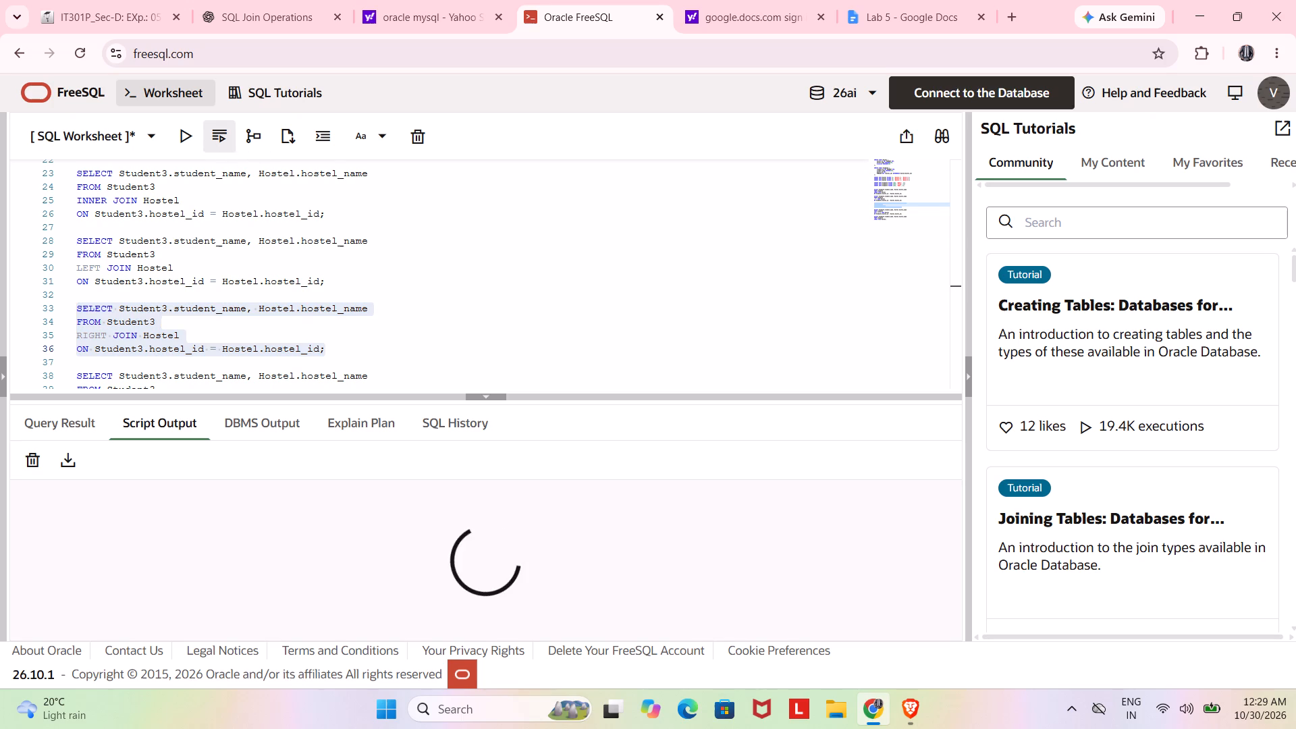
Copy the RIGHT JOIN result table together with its elapsed-time and row-count lines from the script output.
scroll(212, 542, "down", 1)
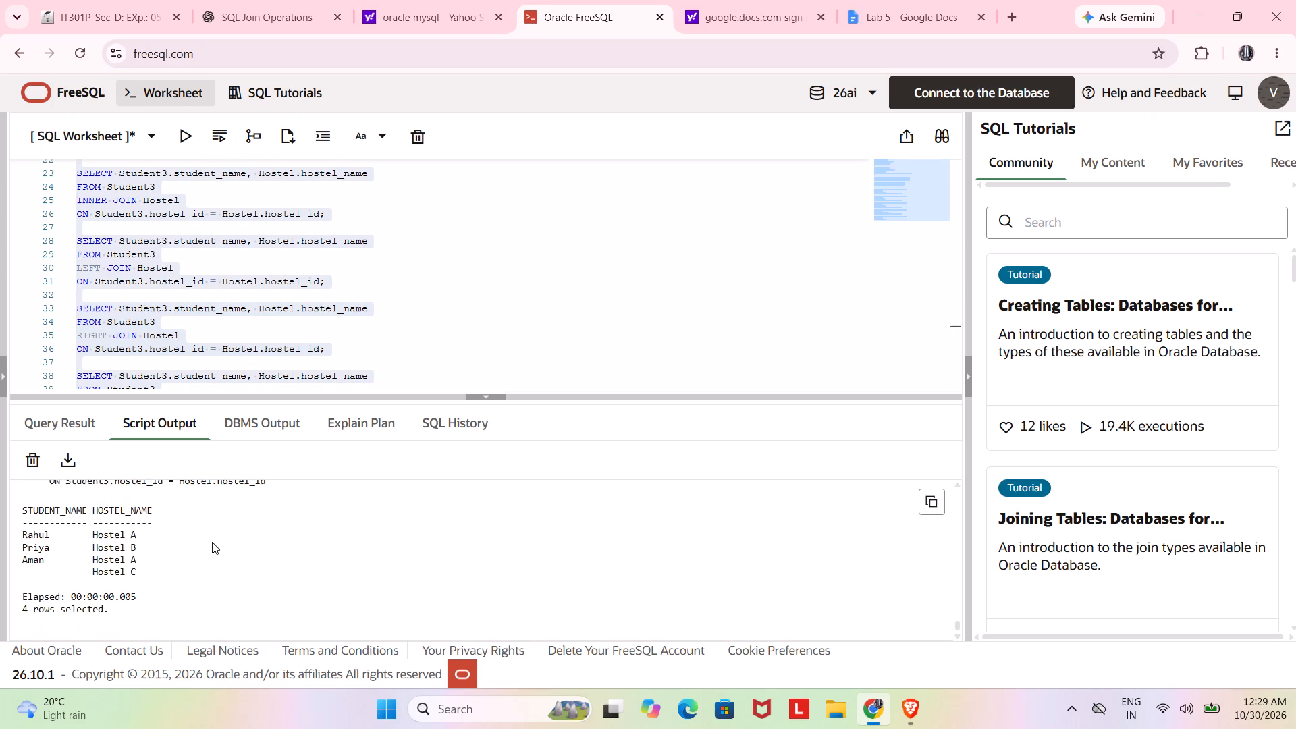
left_click(22, 510)
left_click_drag(27, 510, 108, 558)
left_click_drag(108, 558, 60, 556)
left_click(60, 556)
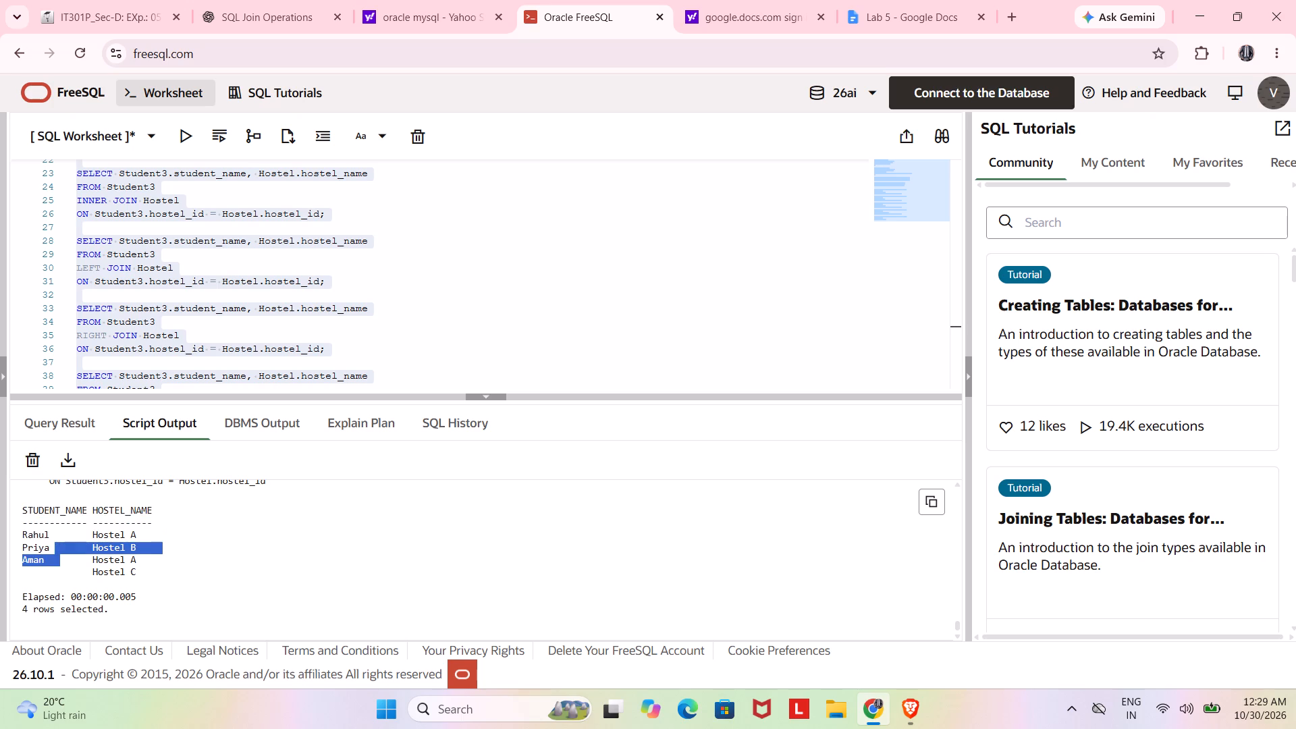
left_click(60, 552)
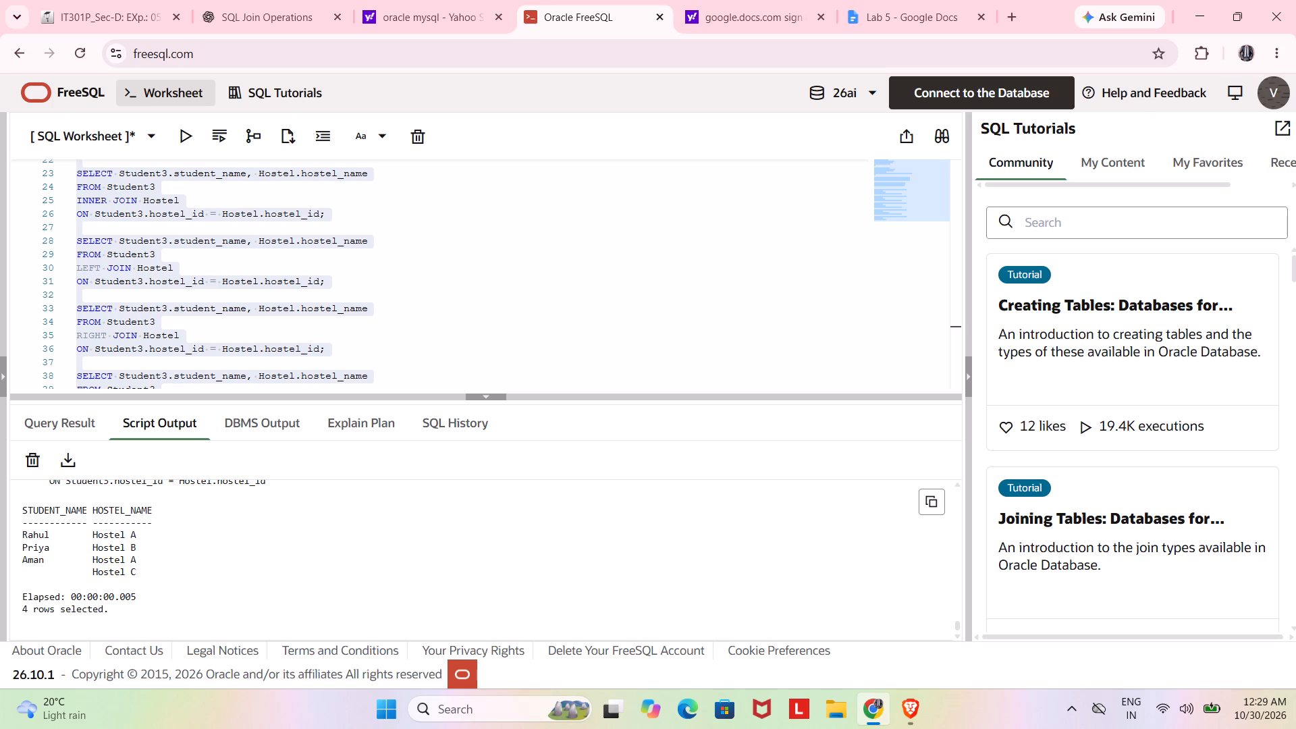
left_click_drag(25, 508, 42, 520)
left_click(42, 520)
left_click_drag(24, 508, 90, 580)
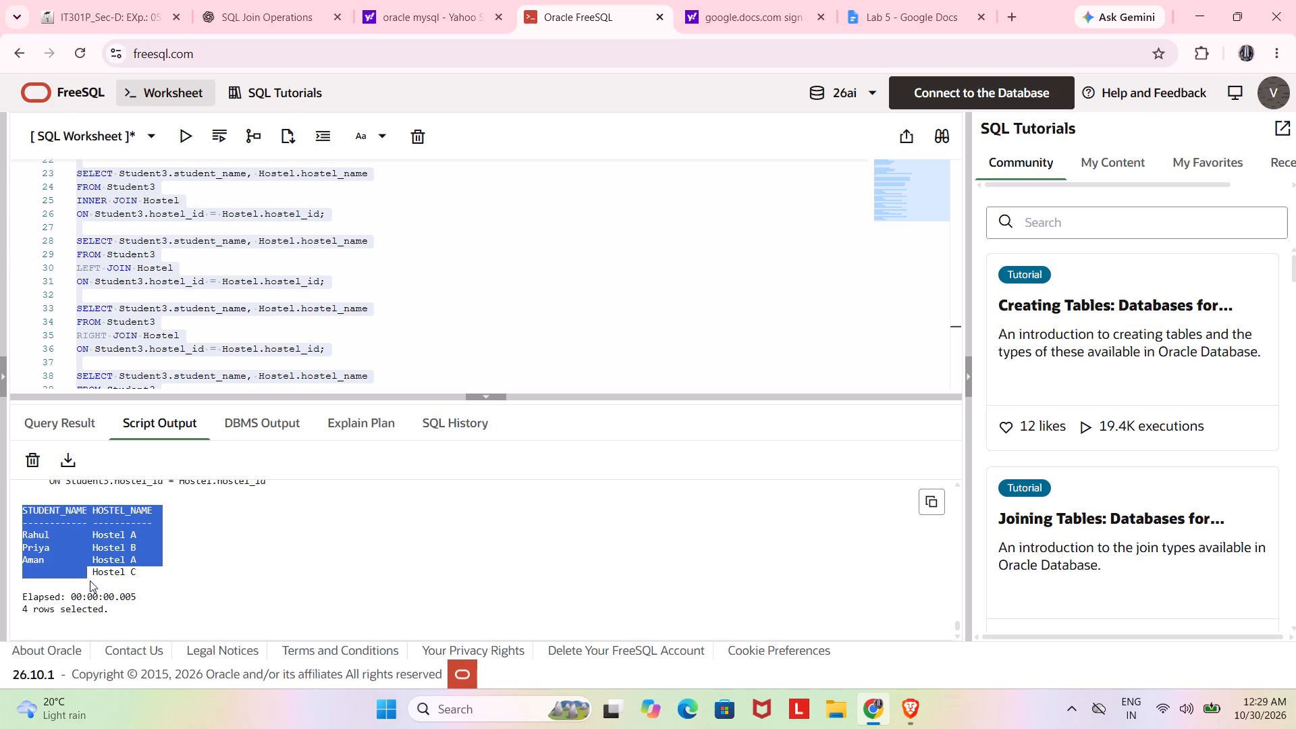
left_click_drag(90, 580, 119, 612)
key("ctrl+c")
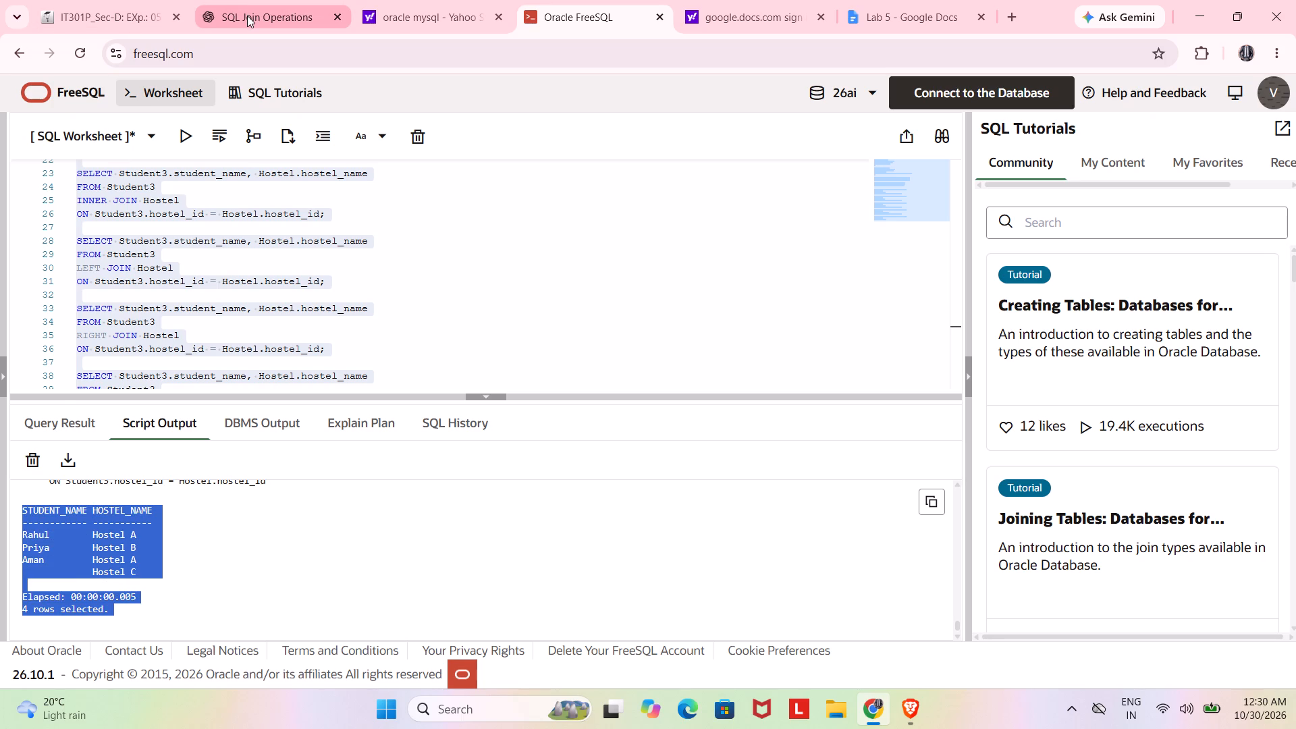
In the Lab 5 document, add the label "3.RIGHT JOIN-" below the LEFT JOIN output and paste the copied RIGHT JOIN result under it.
left_click(885, 5)
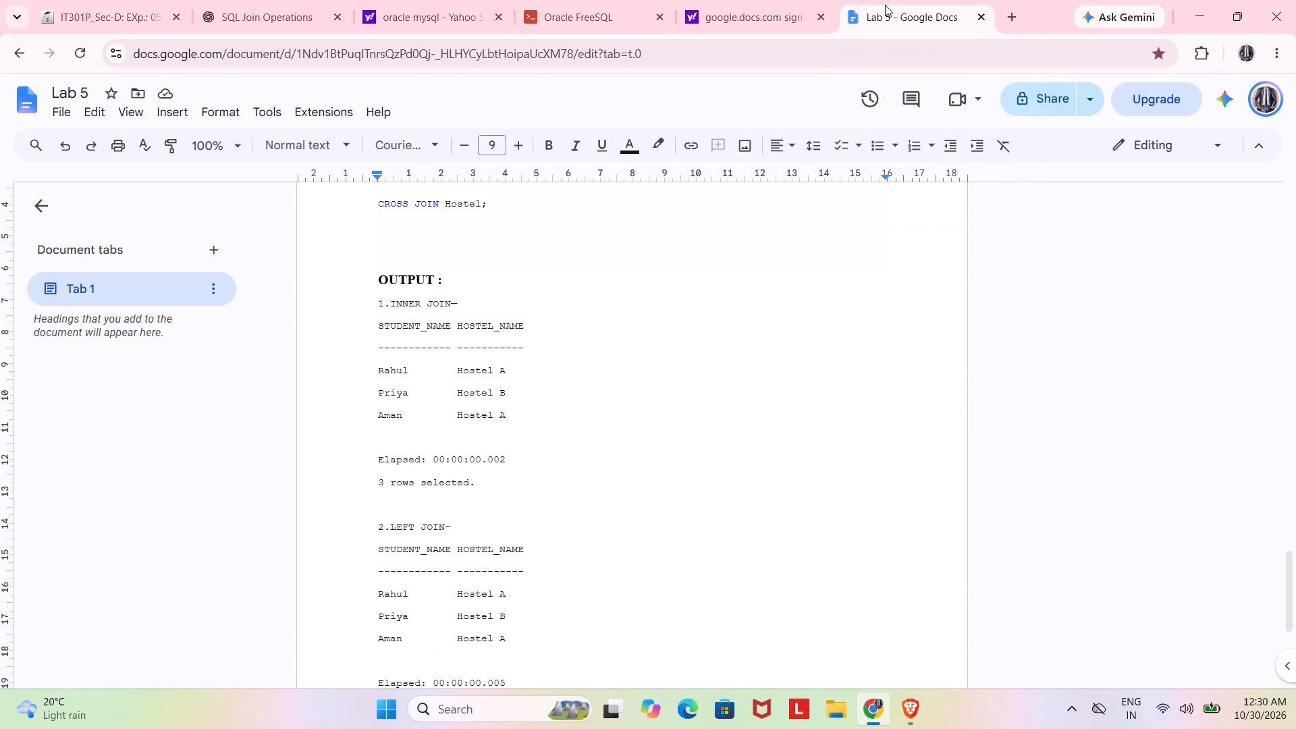
scroll(469, 643, "down", 2)
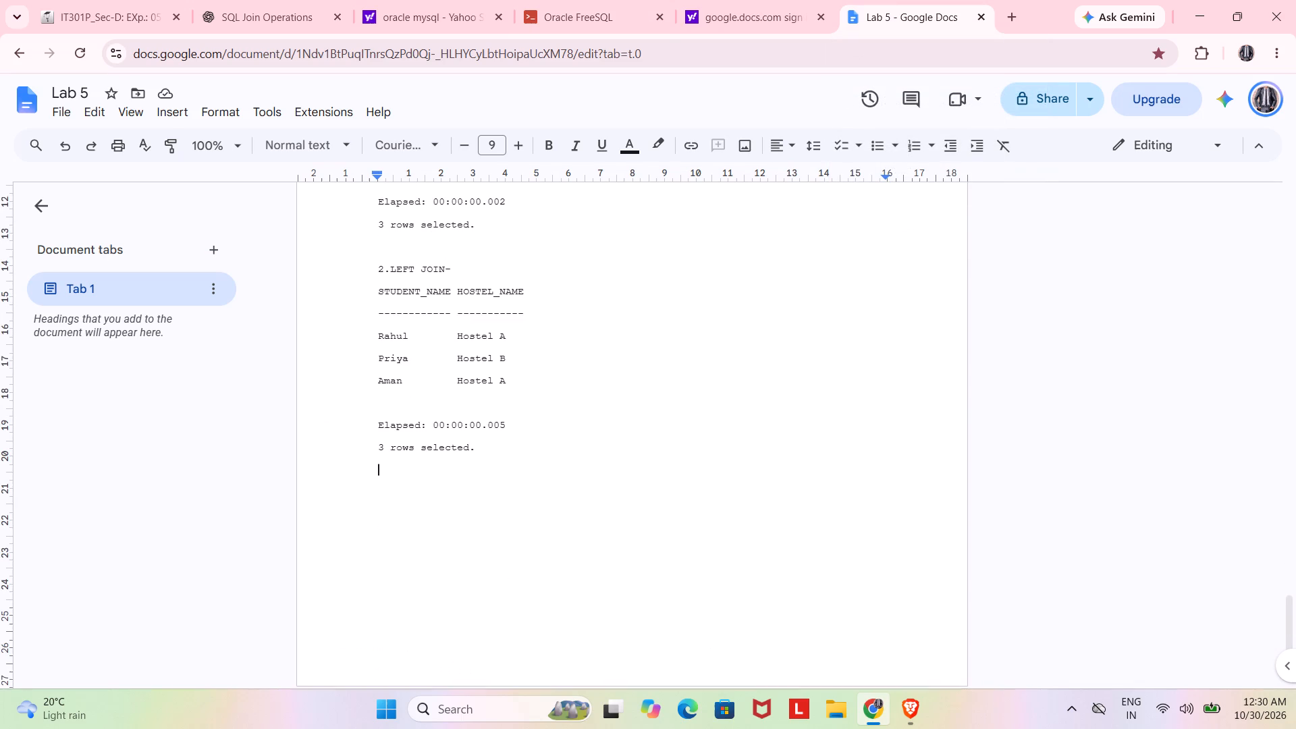
scroll(469, 643, "down", 1)
key("space")
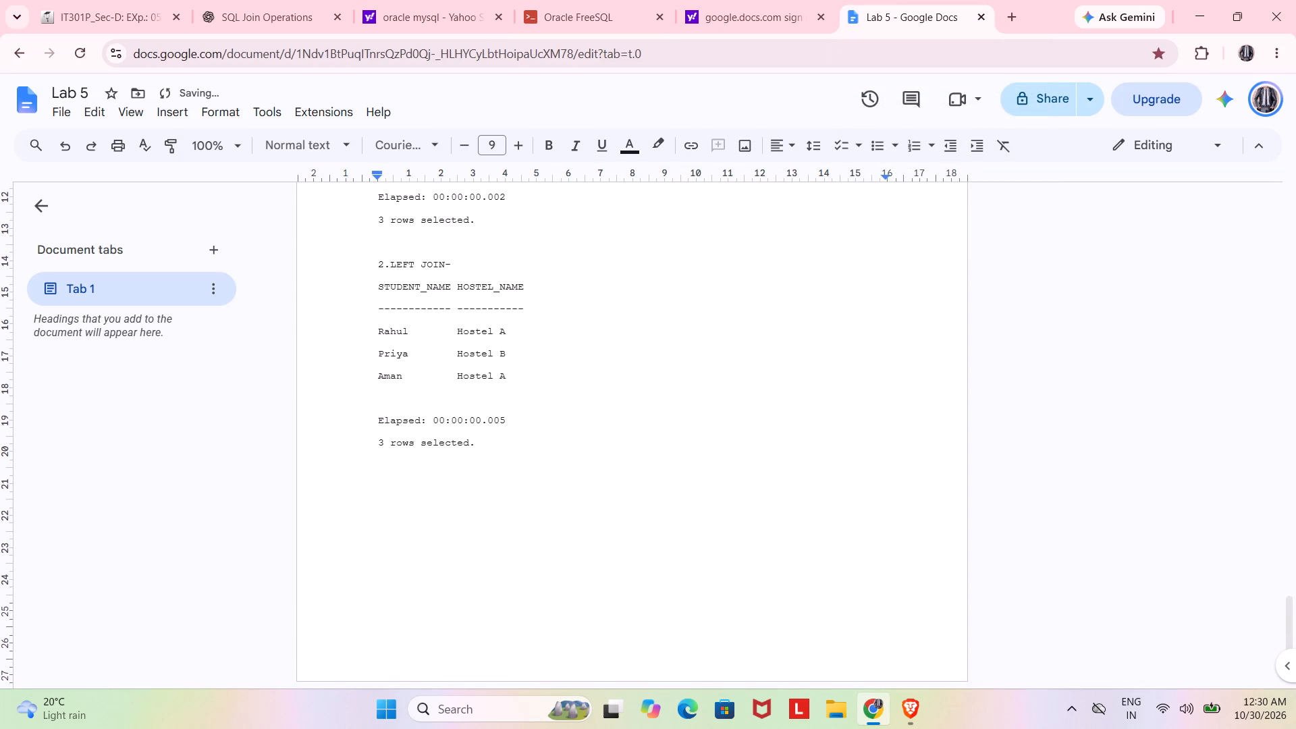
key("Return")
type("3.")
type("RI")
type("GHT")
key("space")
type("JOIN")
key("minus")
key("Return")
key("ctrl+v")
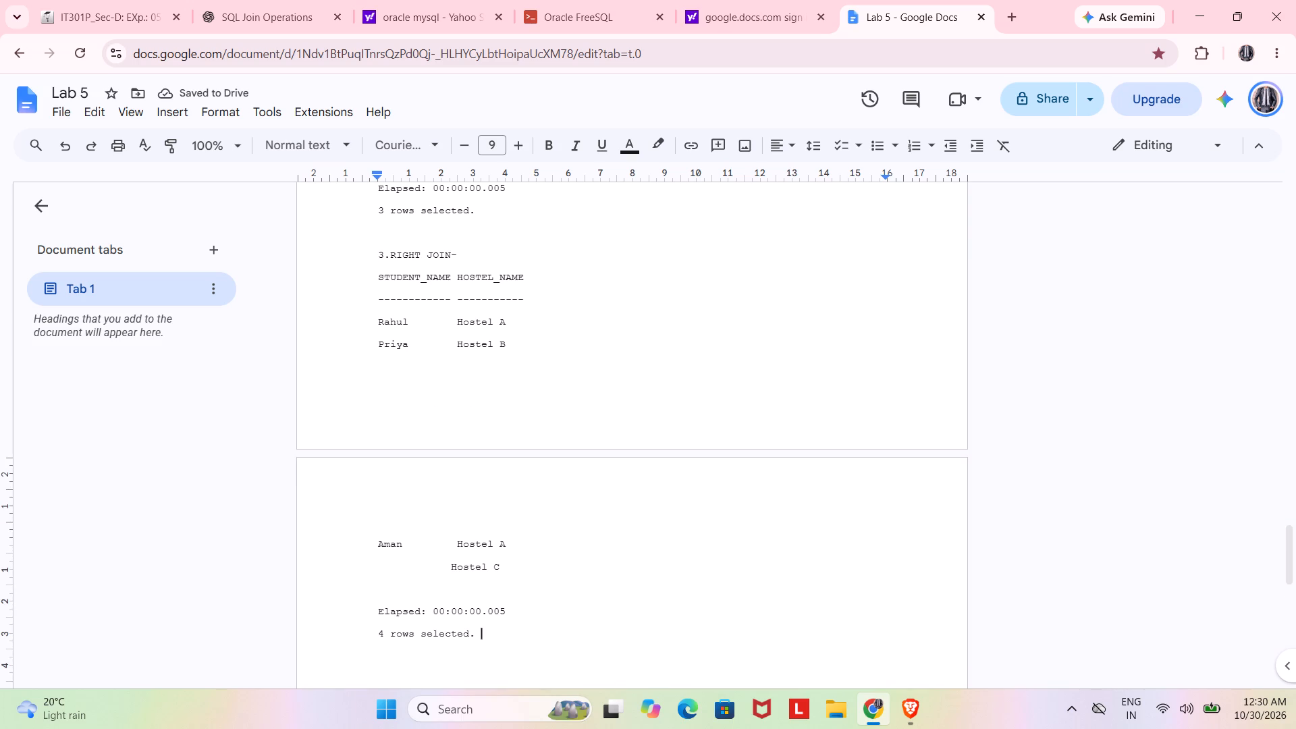
Add the label "4.FULL OUTER JOIN-" below the RIGHT JOIN output, checking the join name against the queries earlier in the document.
scroll(404, 478, "down", 1)
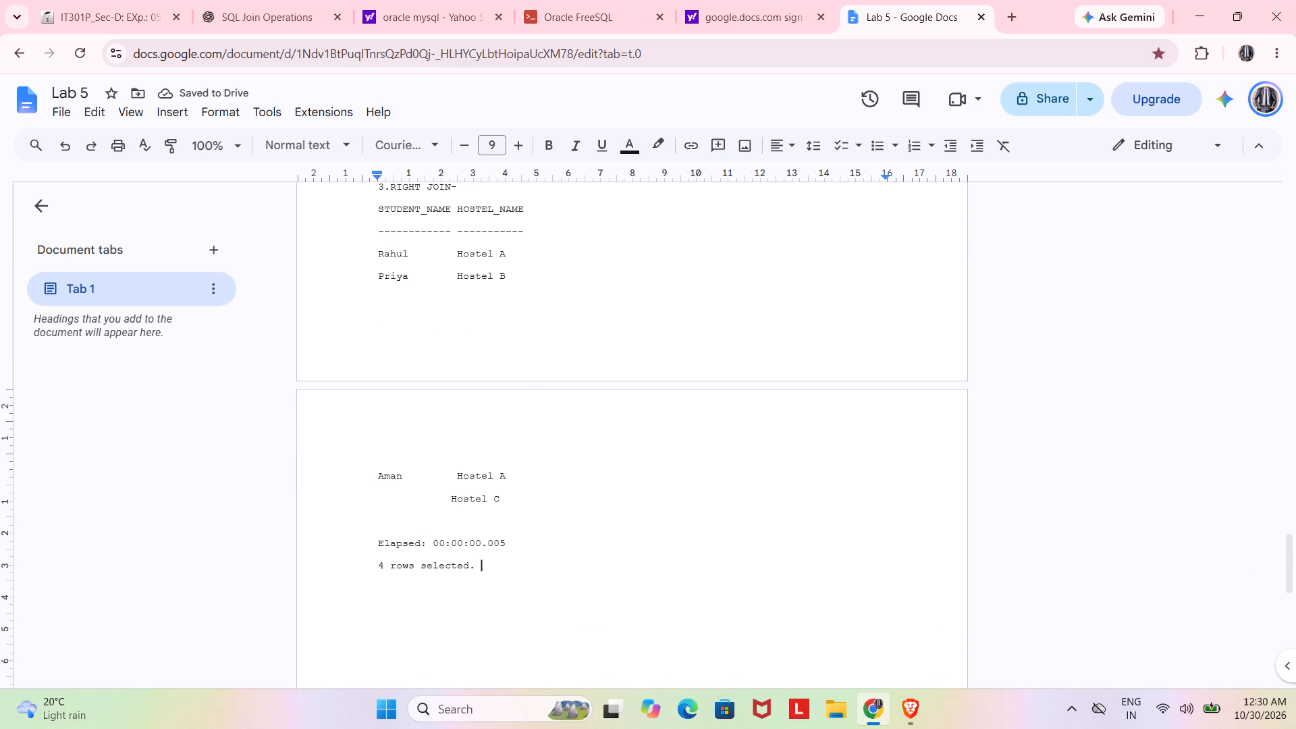
scroll(404, 478, "down", 3)
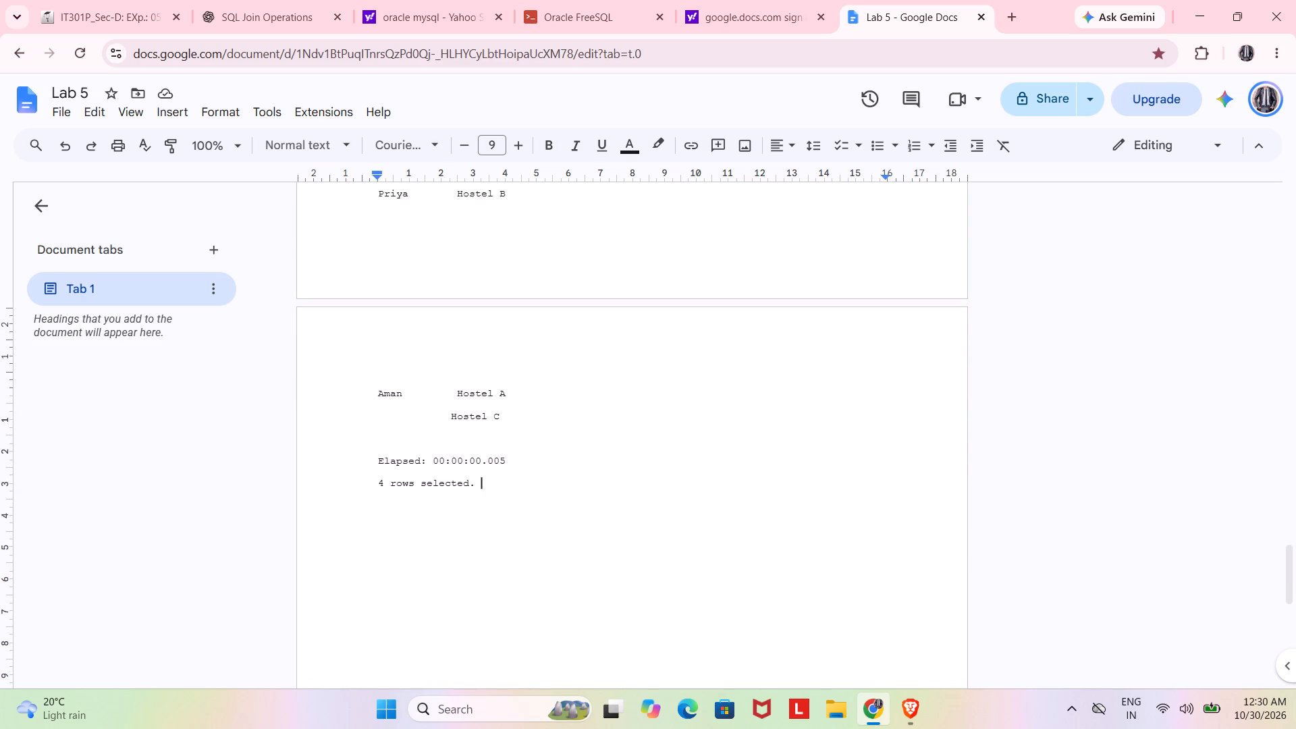
key("Return")
key("Return")
type("4.")
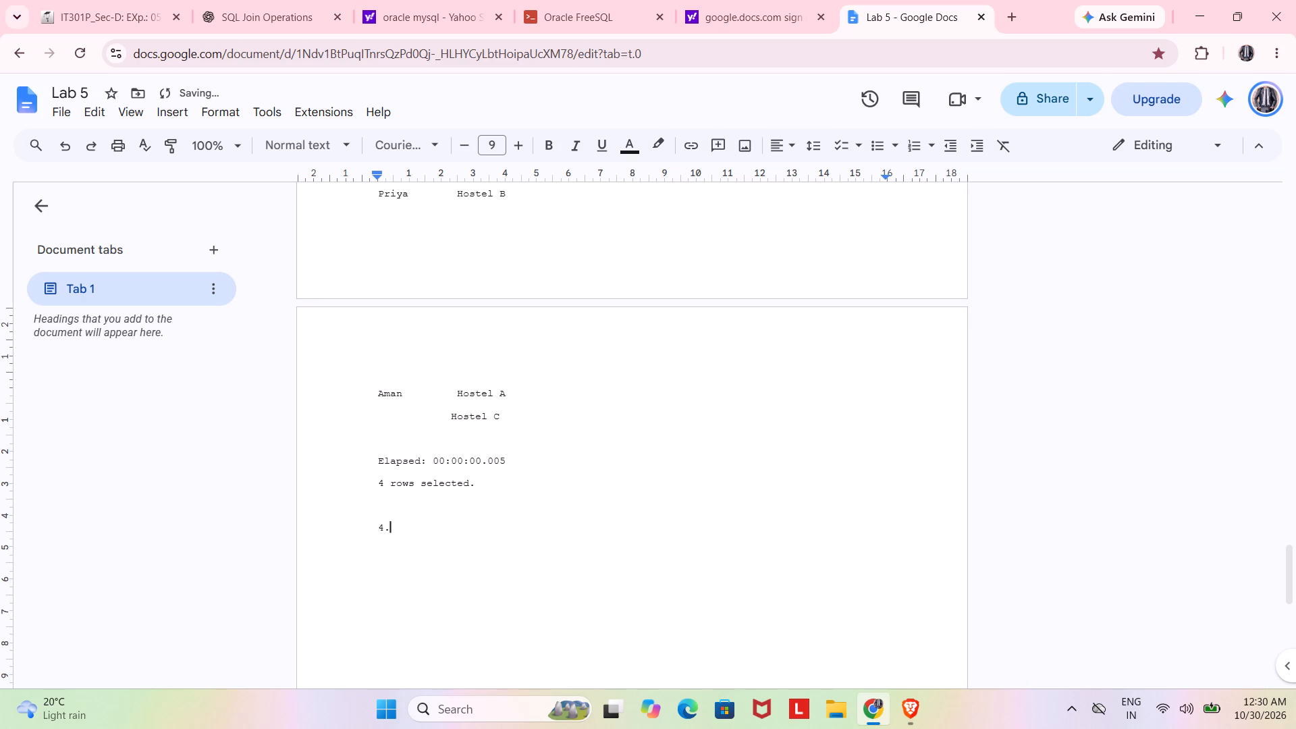
scroll(376, 470, "up", 10)
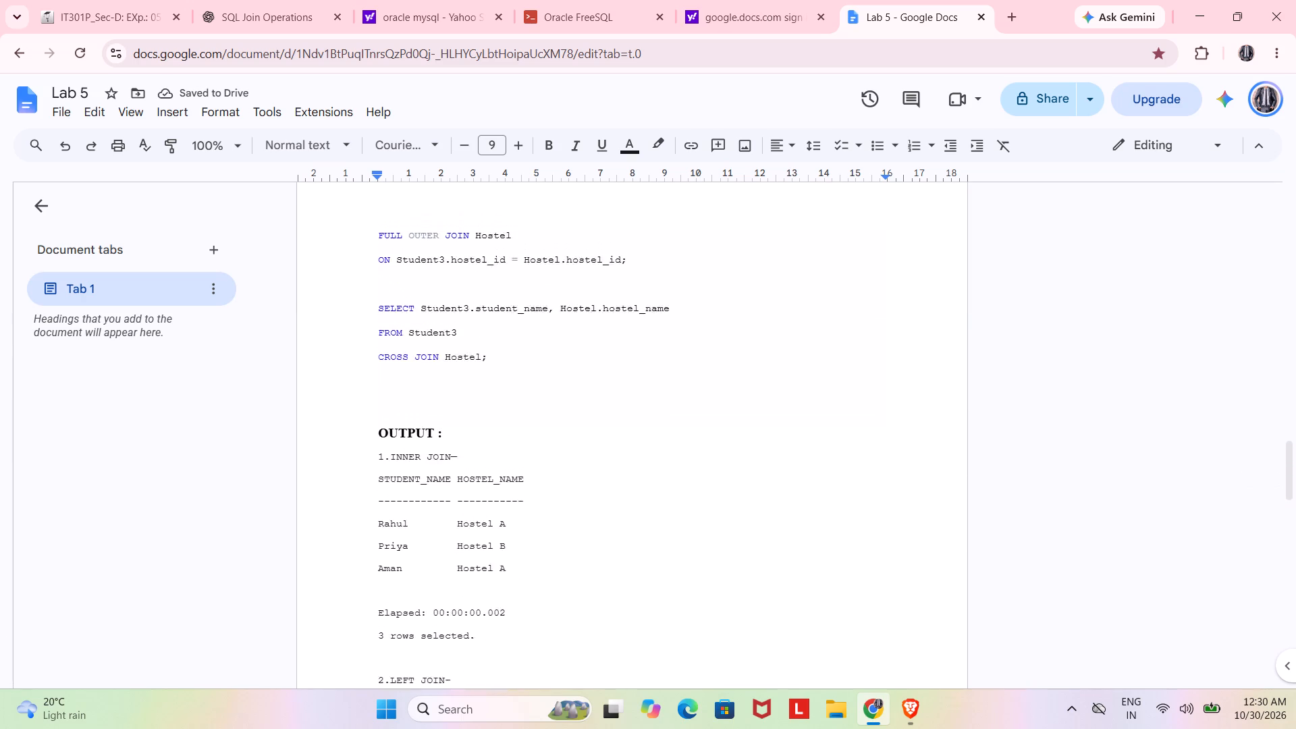
scroll(376, 470, "up", 2)
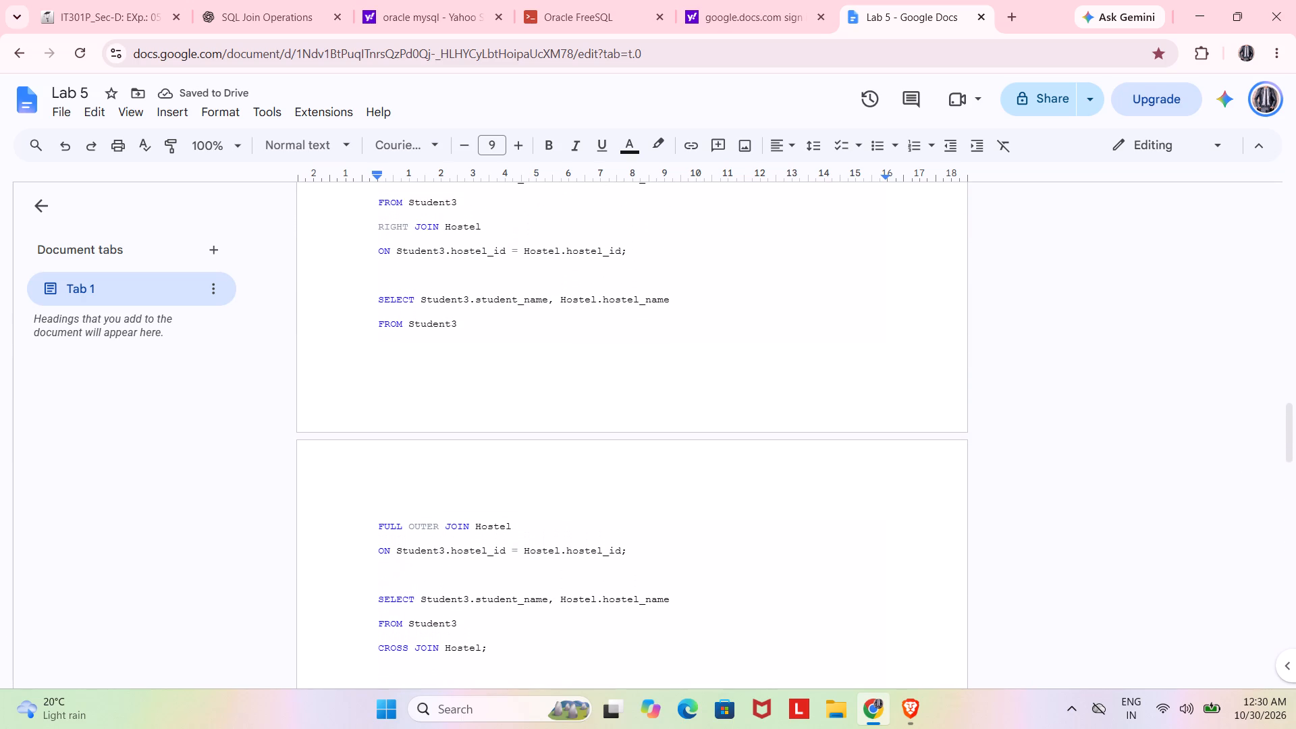
scroll(376, 470, "up", 1)
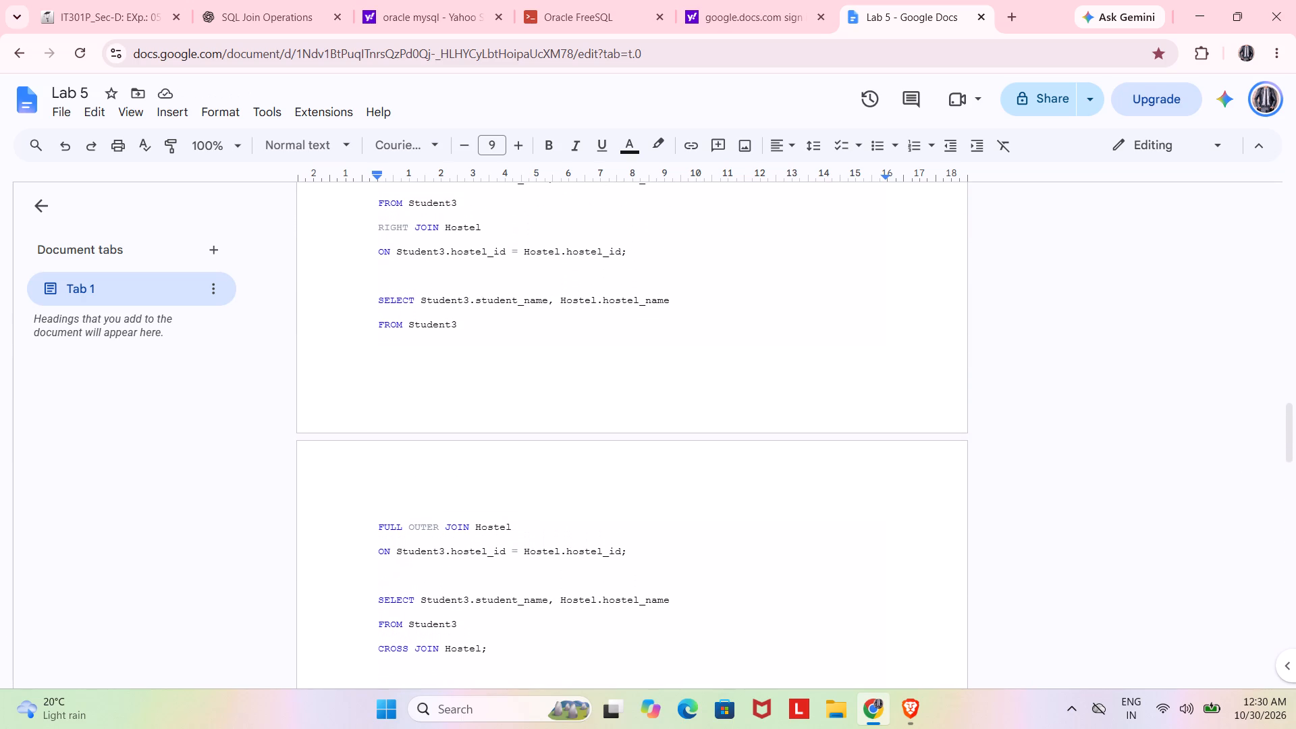
scroll(376, 470, "down", 2)
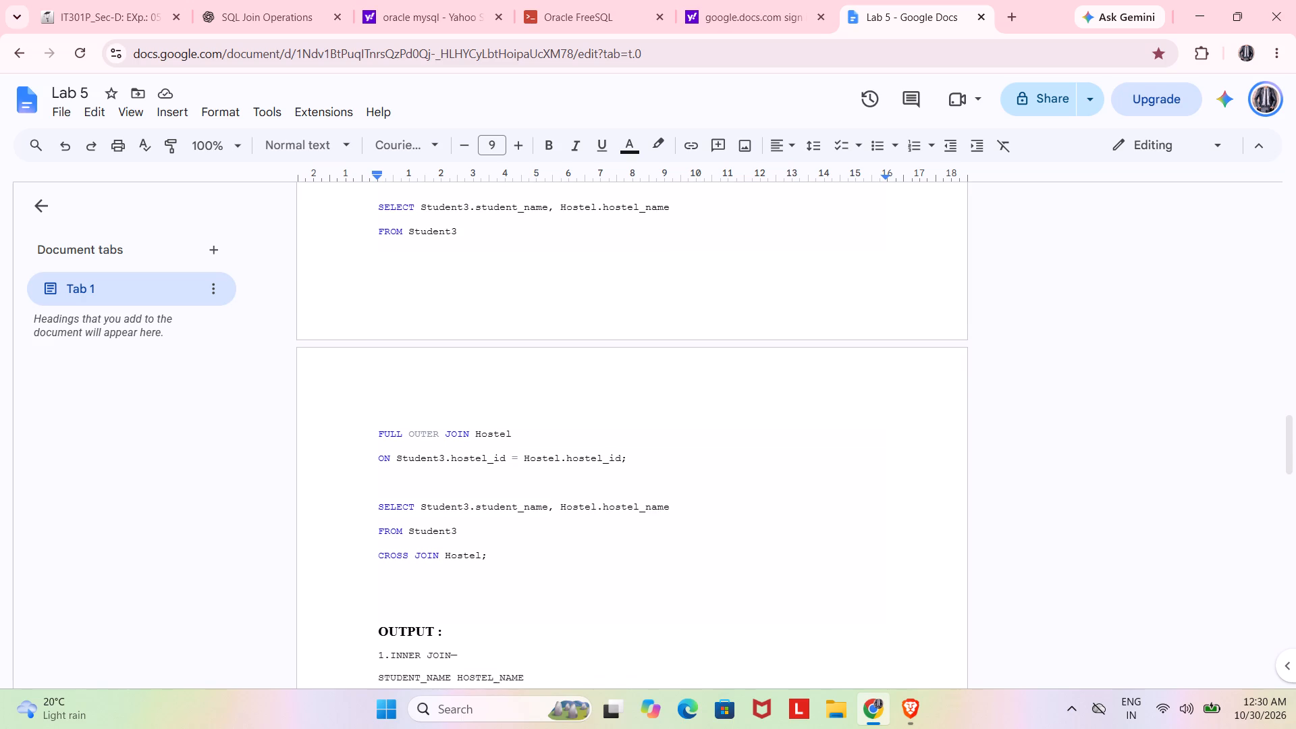
scroll(376, 470, "down", 7)
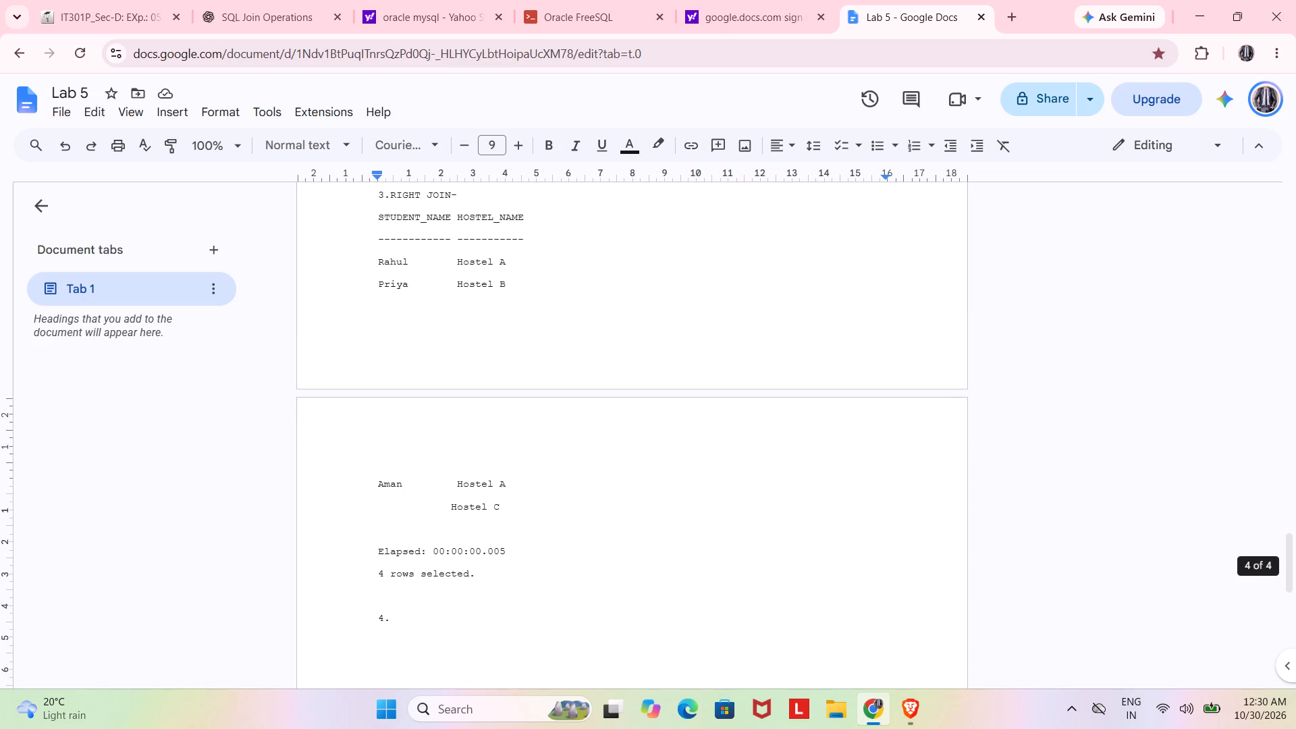
scroll(376, 470, "down", 1)
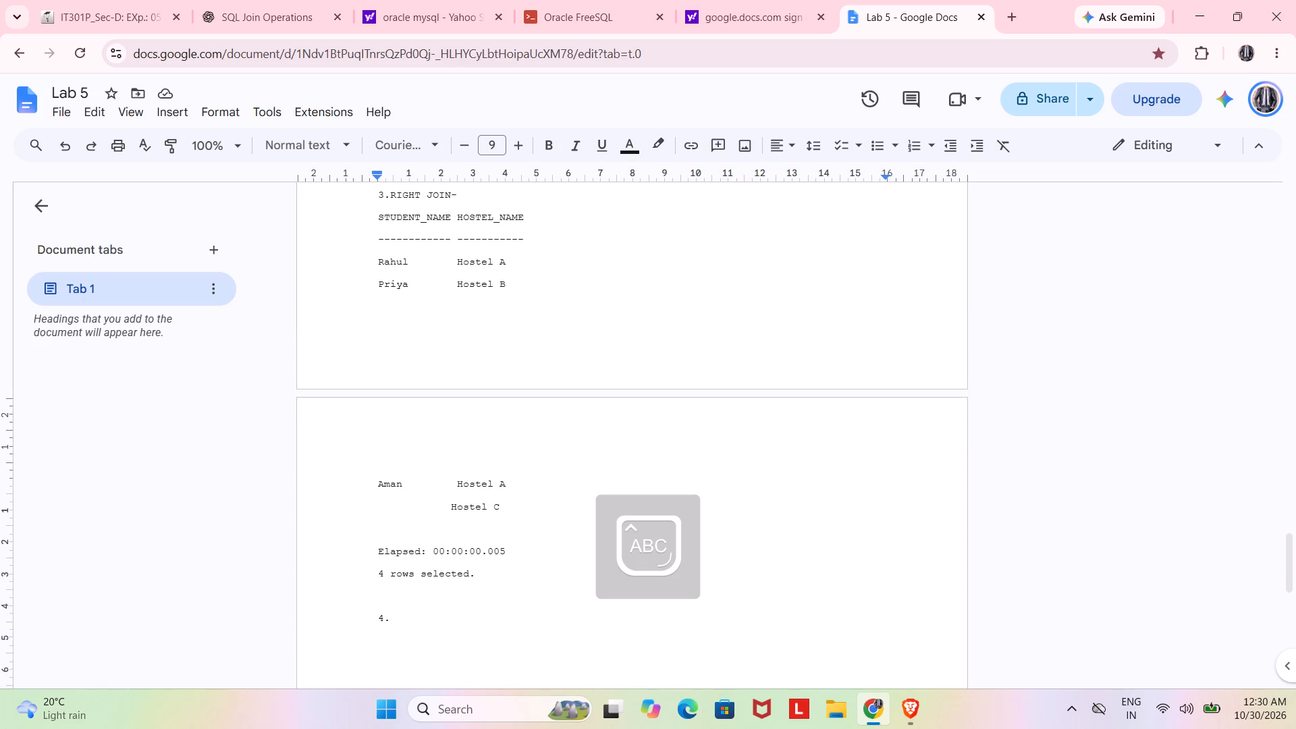
type("FULL")
key("space")
type("OUTER JOIN")
key("minus")
key("Return")
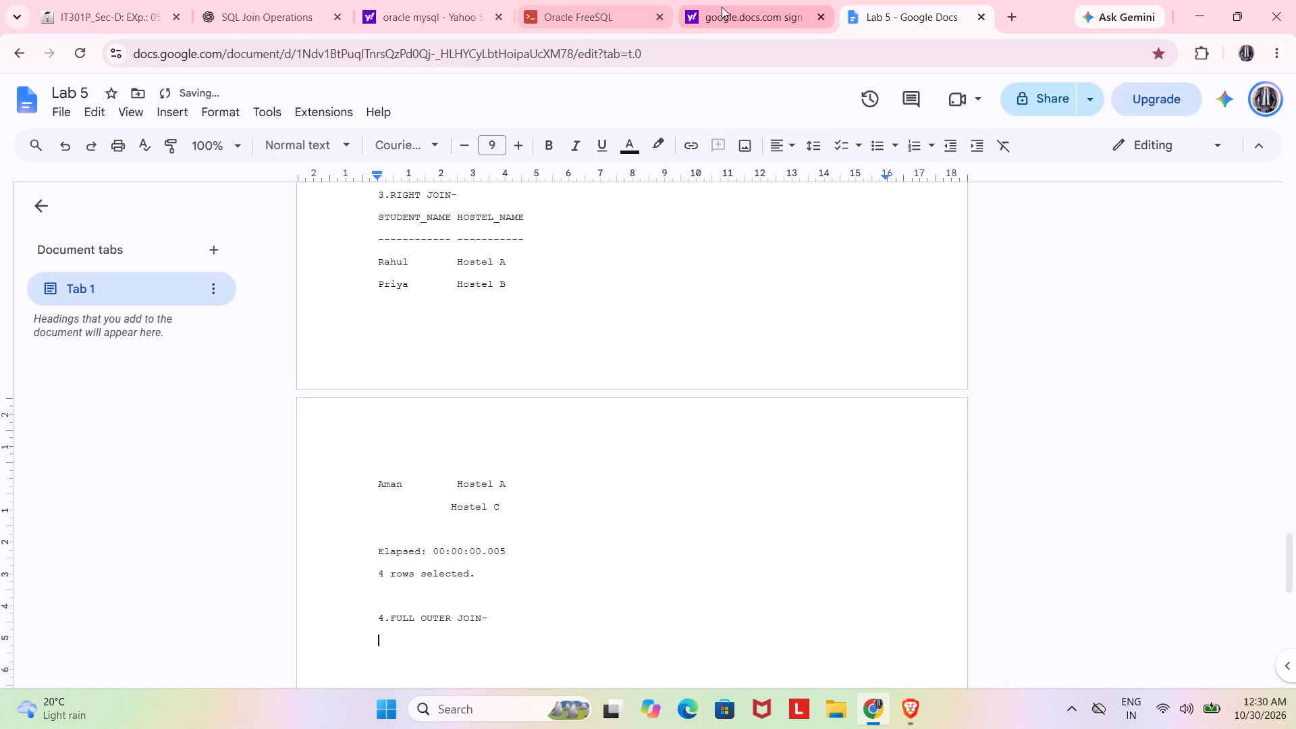
Copy the FULL OUTER JOIN query on Student3 and Hostel from the FreeSQL worksheet and paste it under "4.FULL OUTER JOIN-" in Lab 5.
left_click(275, 24)
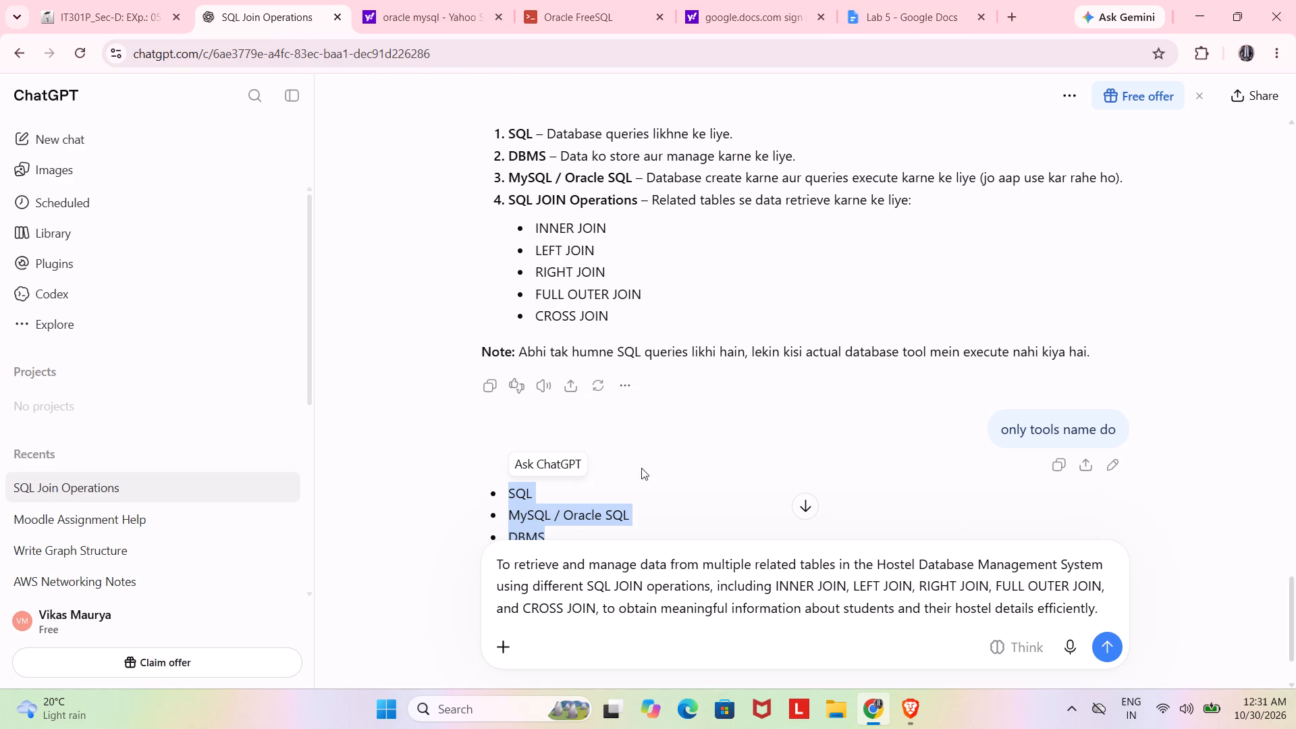
left_click_drag(571, 15, 575, 67)
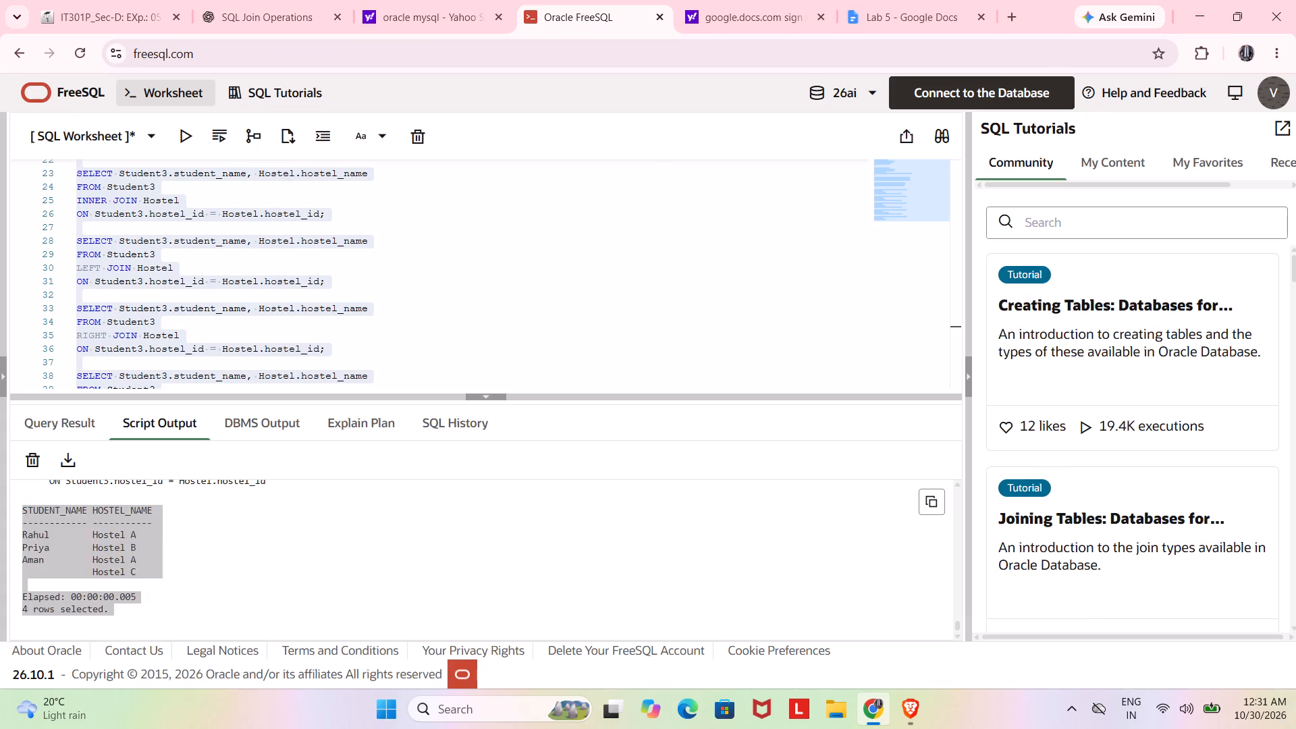
left_click_drag(575, 67, 576, 6)
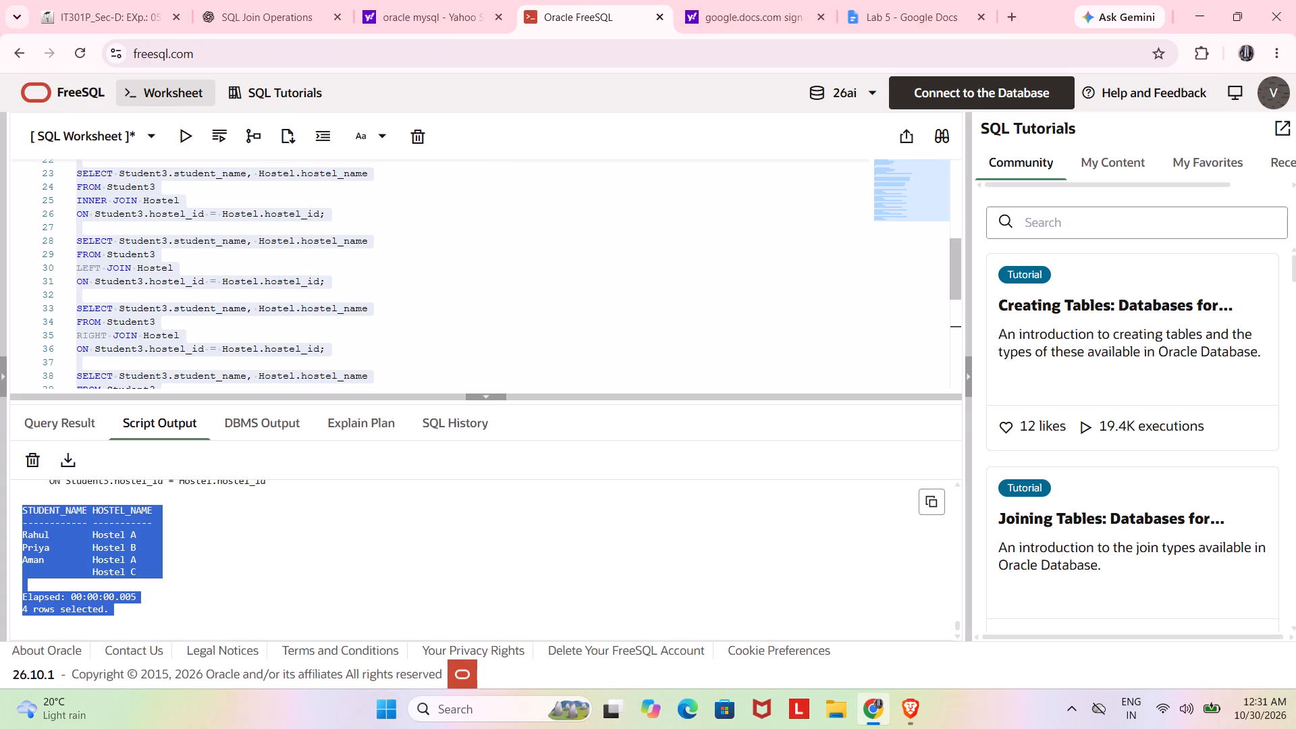
scroll(450, 336, "down", 3)
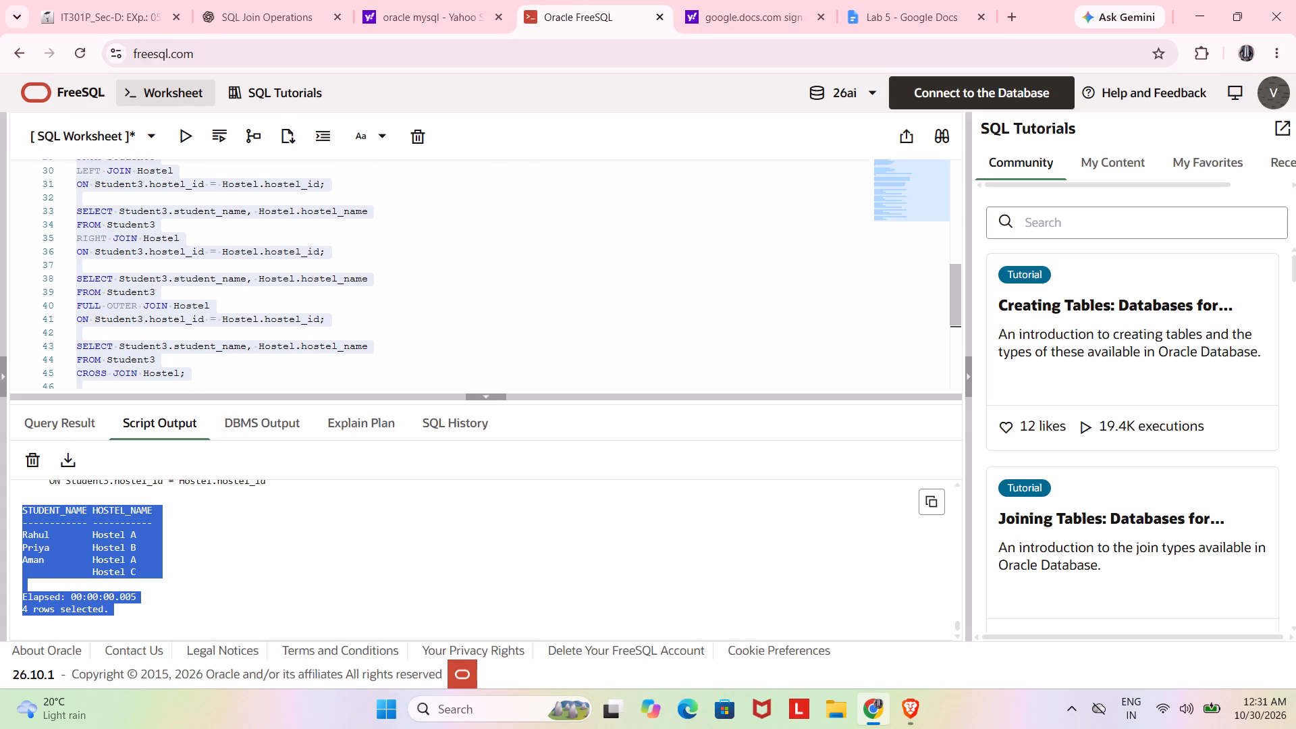
left_click_drag(77, 275, 200, 302)
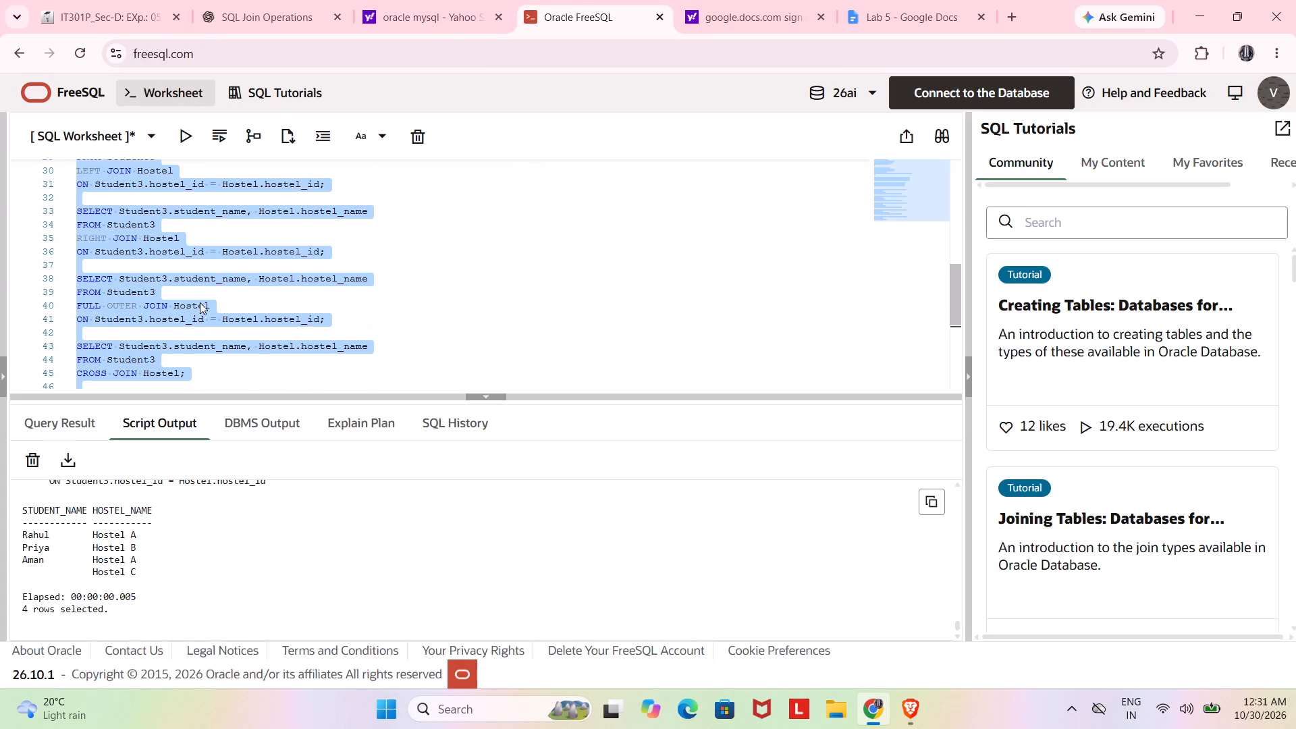
left_click_drag(200, 302, 238, 295)
left_click(238, 295)
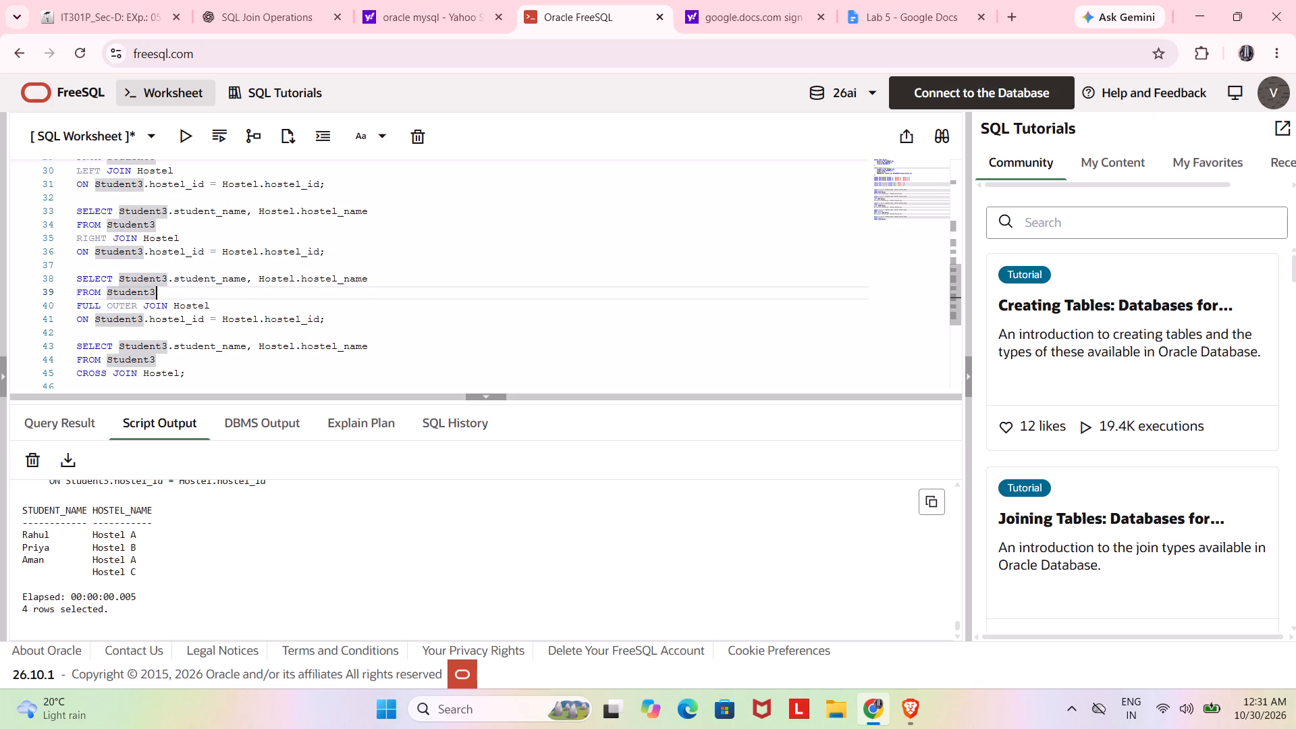
left_click_drag(78, 277, 369, 319)
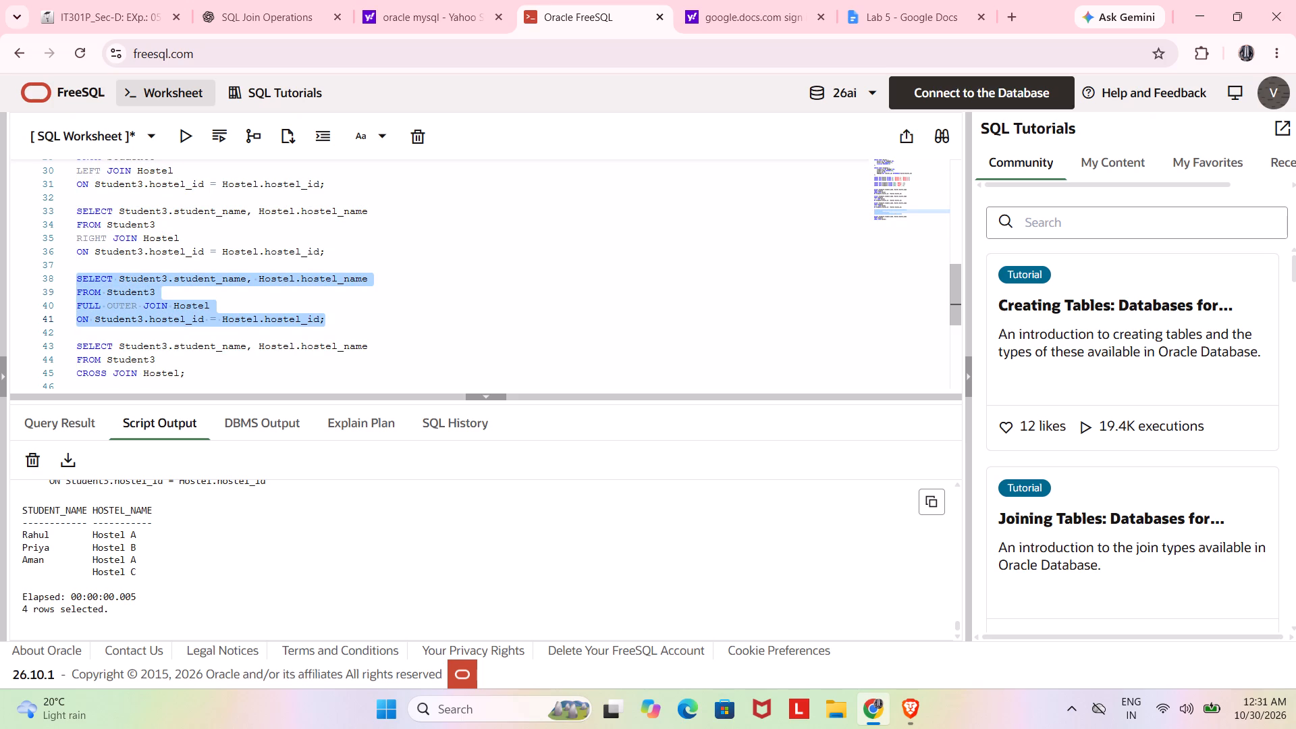
right_click(369, 319, "ctrl")
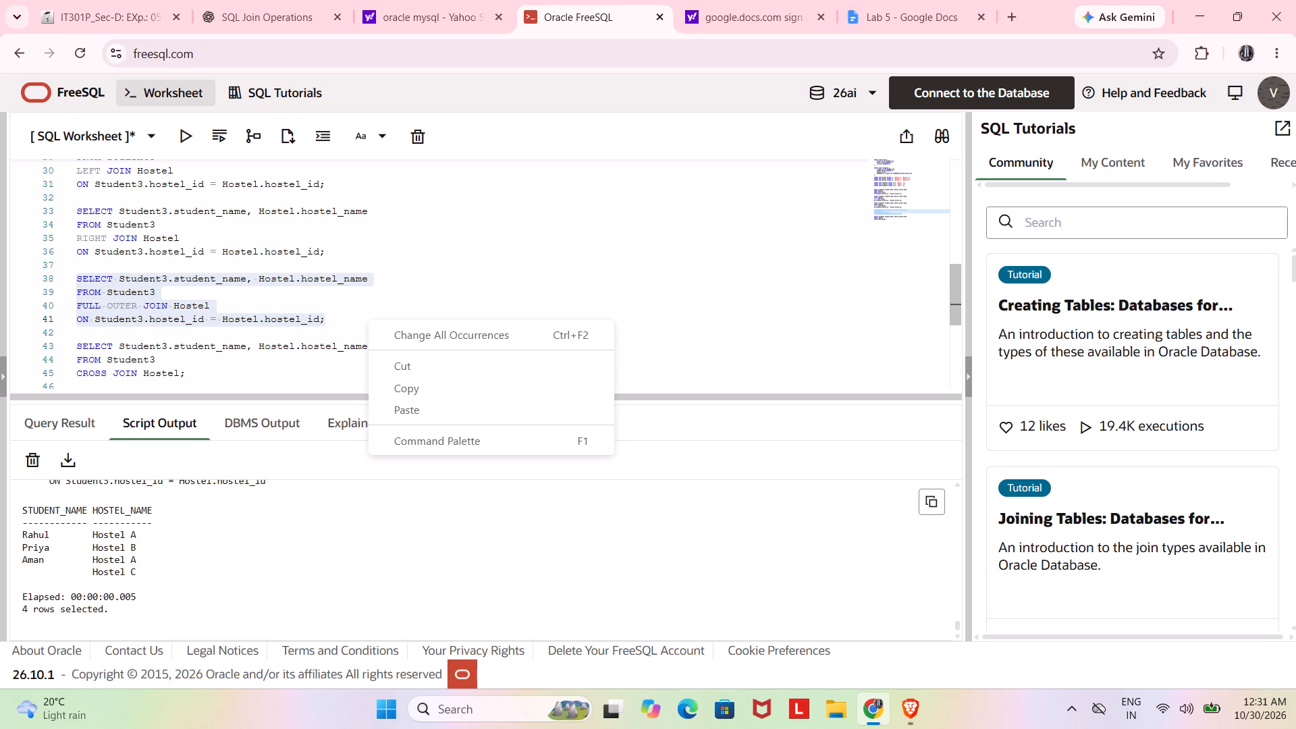
left_click(369, 319)
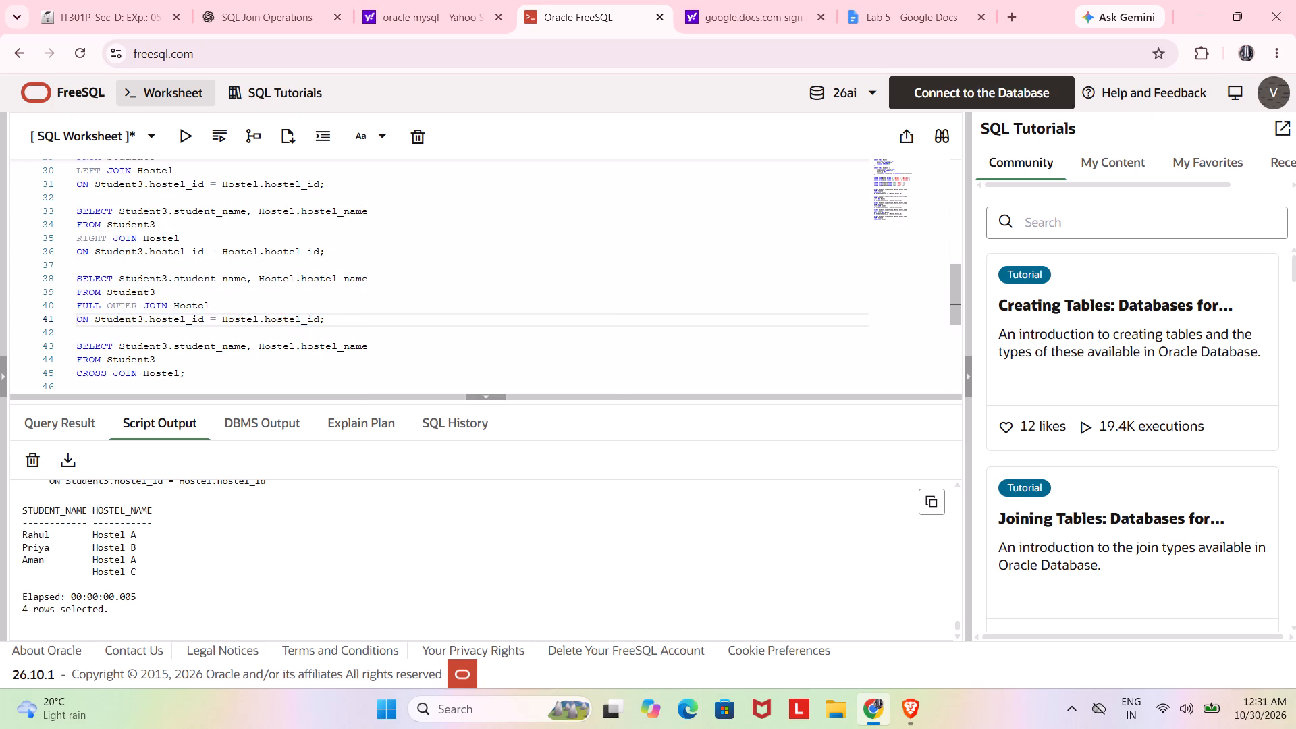
left_click_drag(334, 319, 82, 278)
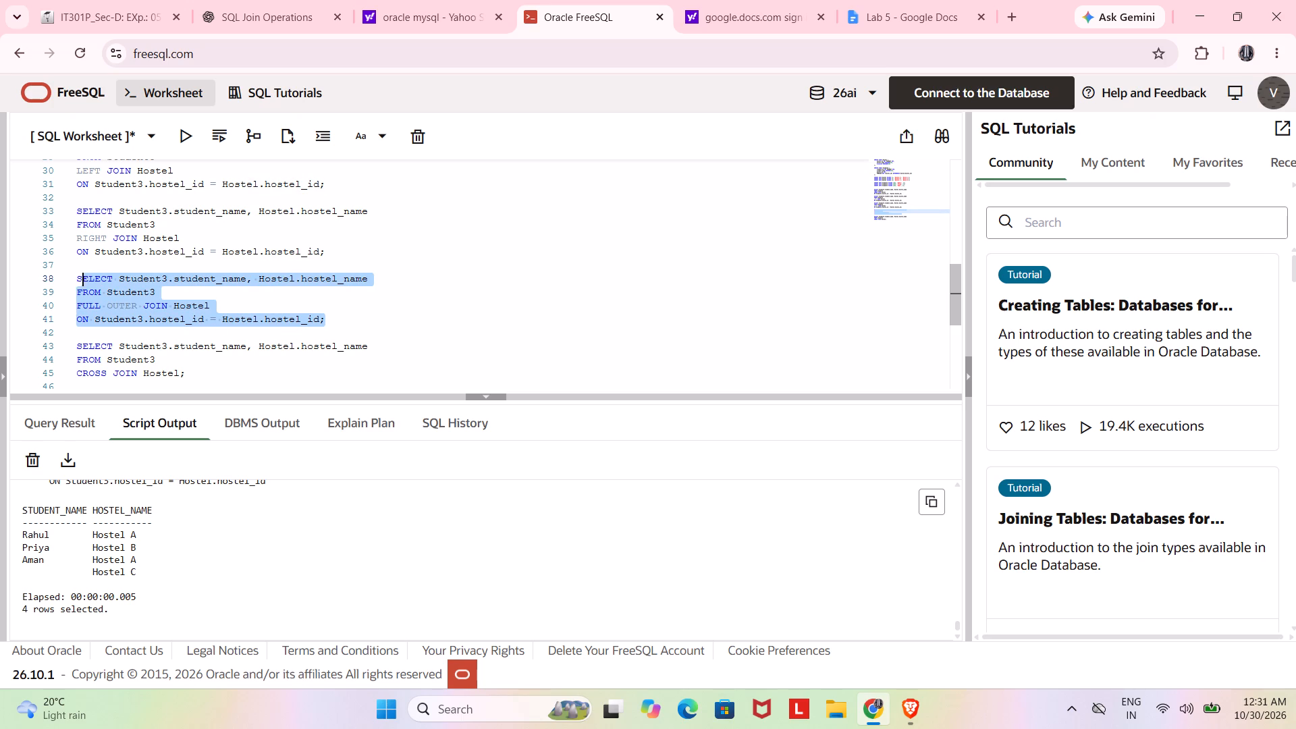
left_click_drag(82, 278, 75, 278)
key("ctrl+c")
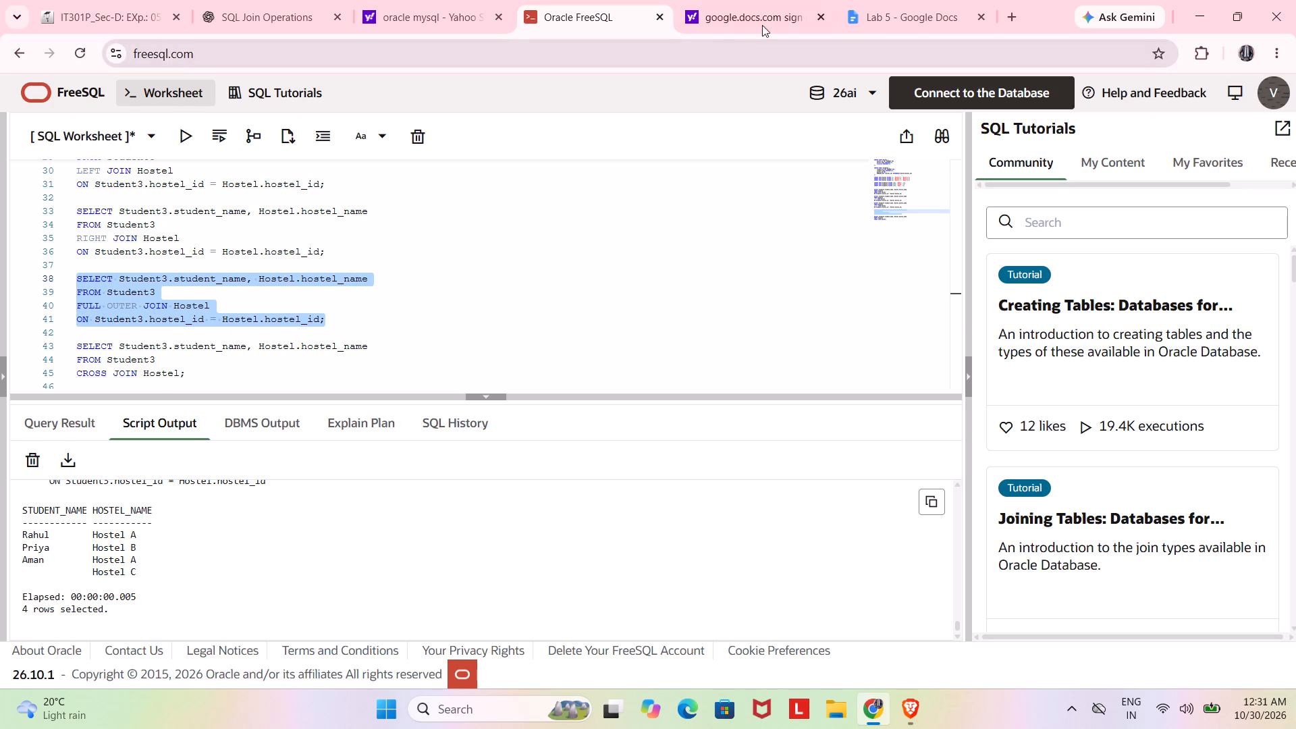
left_click(888, 13)
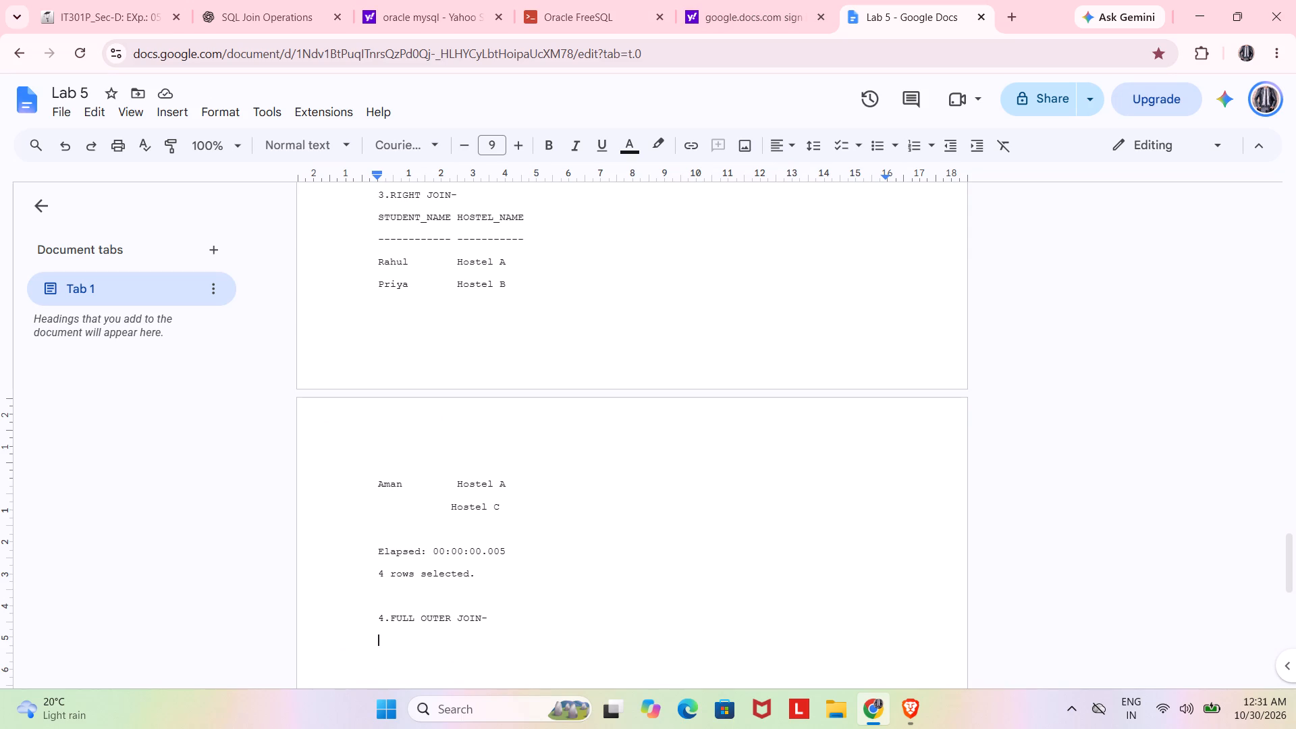
key("ctrl+v")
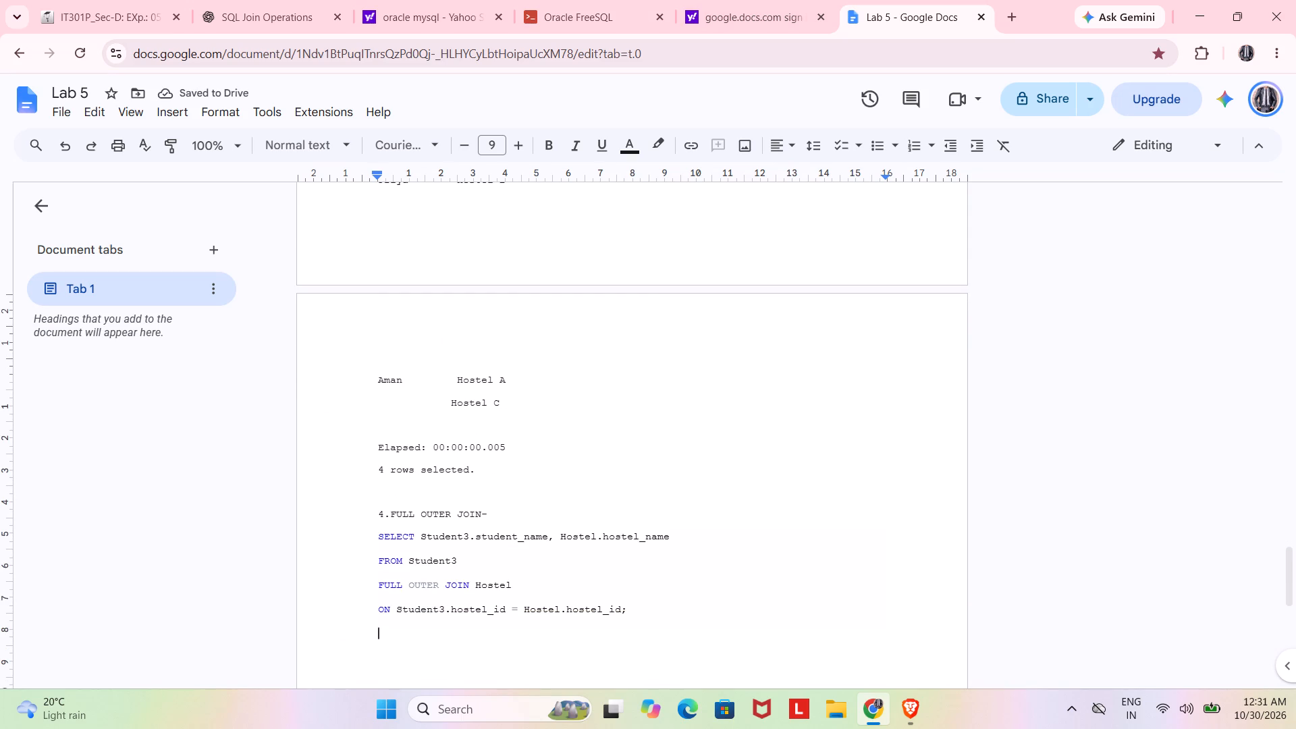
Delete the pasted FULL OUTER JOIN query from under the "4.FULL OUTER JOIN-" label in Lab 5.
left_click_drag(379, 538, 660, 633)
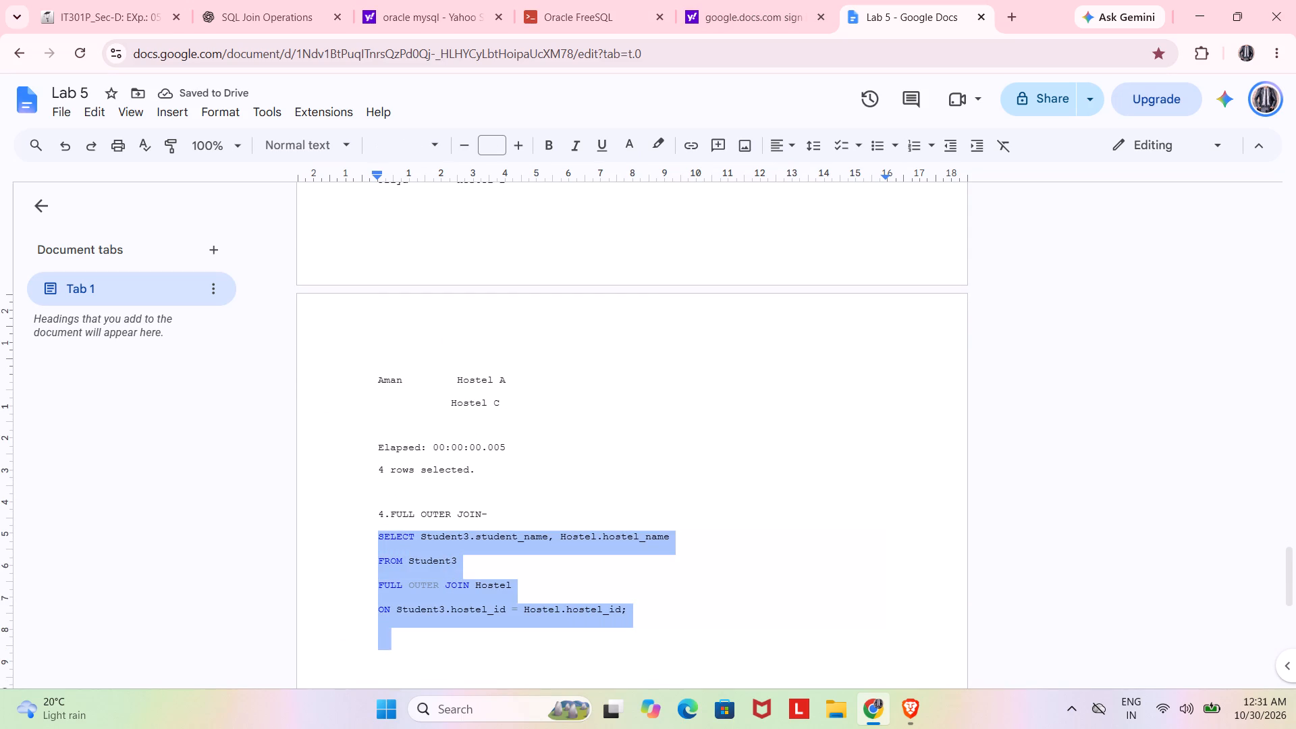
key("BackSpace")
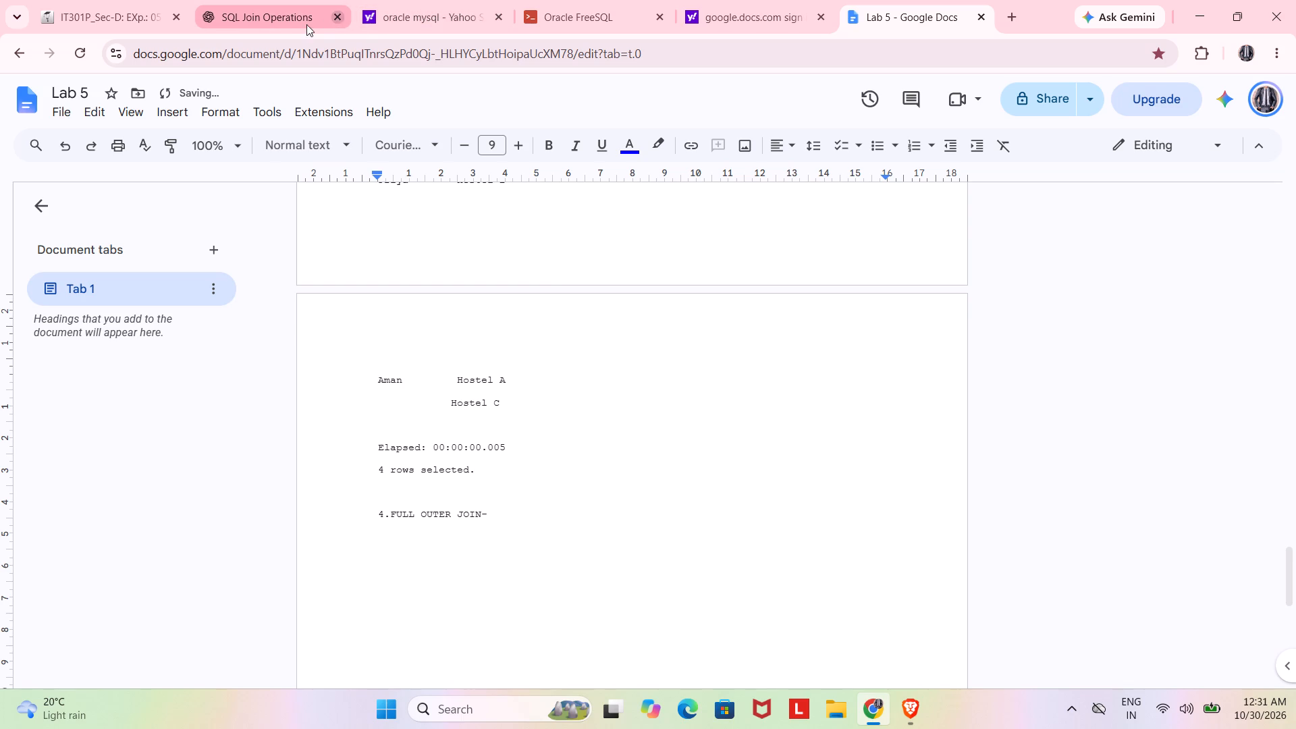
Run the selected FULL OUTER JOIN query in FreeSQL and paste its result, including elapsed-time and row-count lines, under "4.FULL OUTER JOIN-" in Lab 5.
left_click(549, 13)
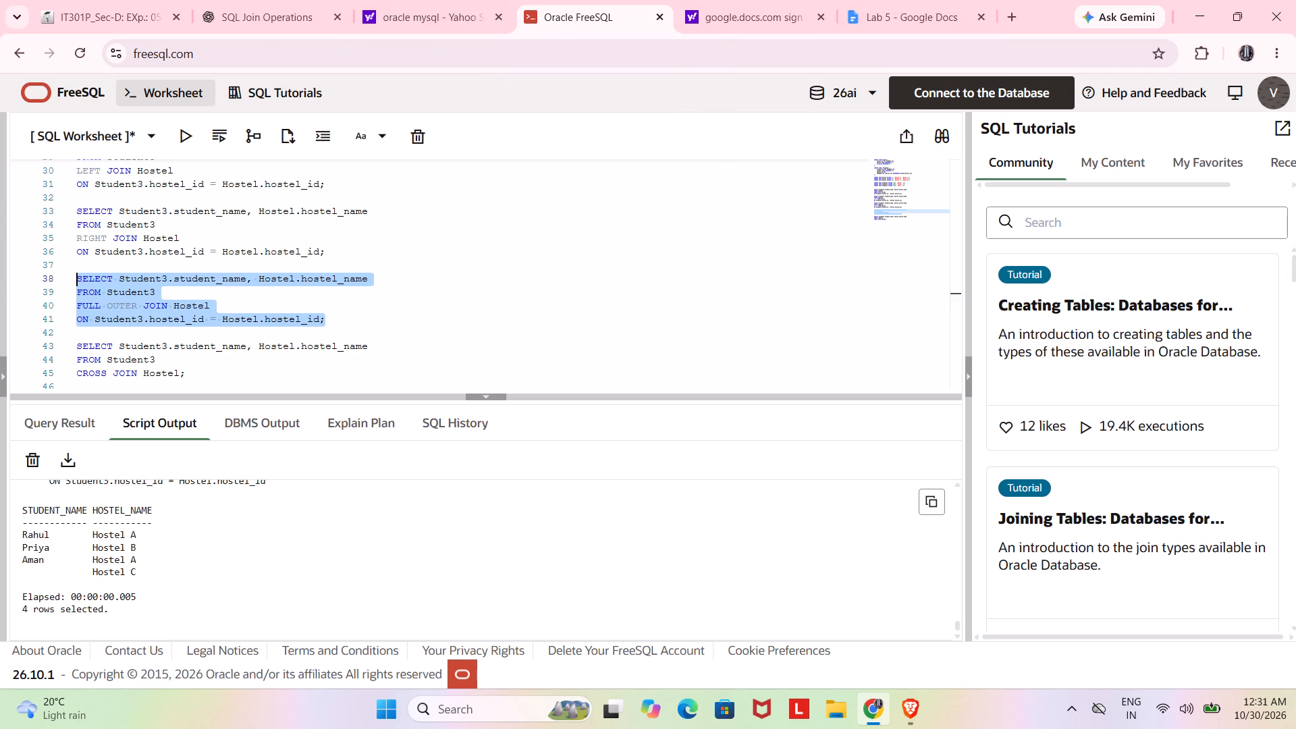
left_click(220, 141)
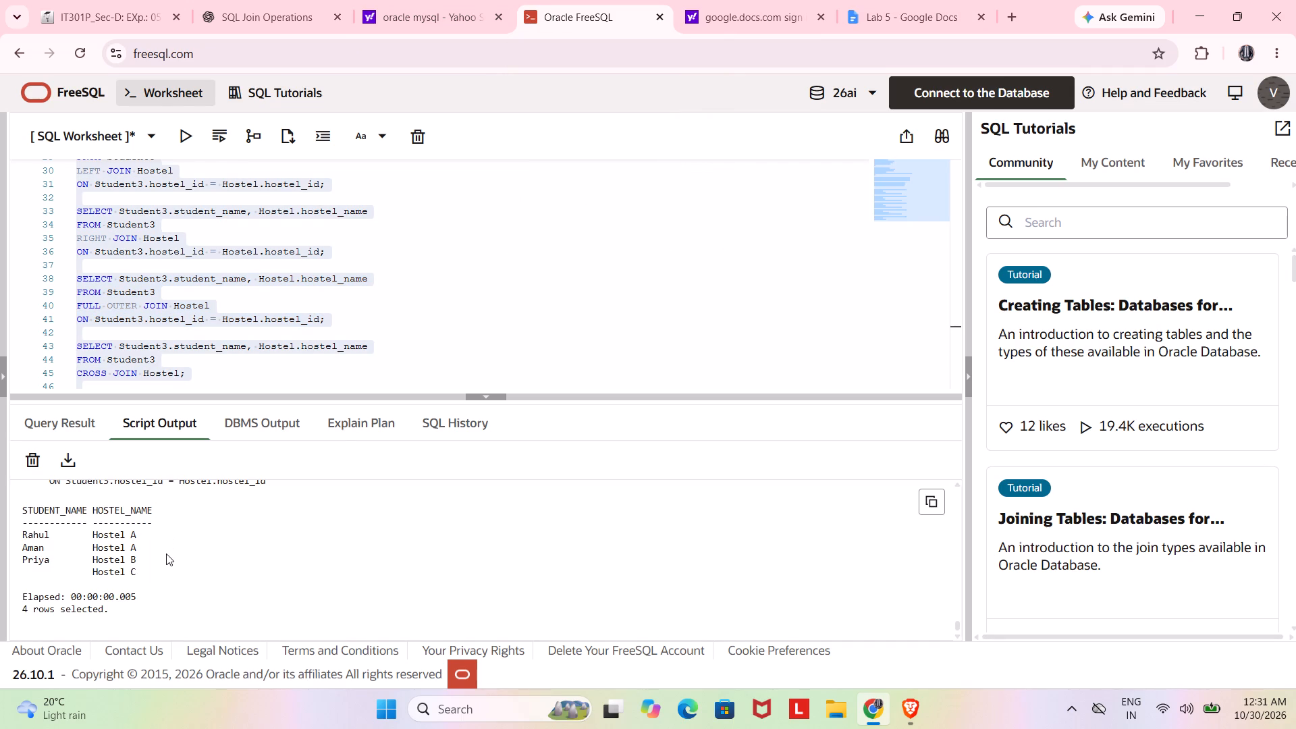
left_click_drag(24, 510, 116, 614)
key("ctrl+c")
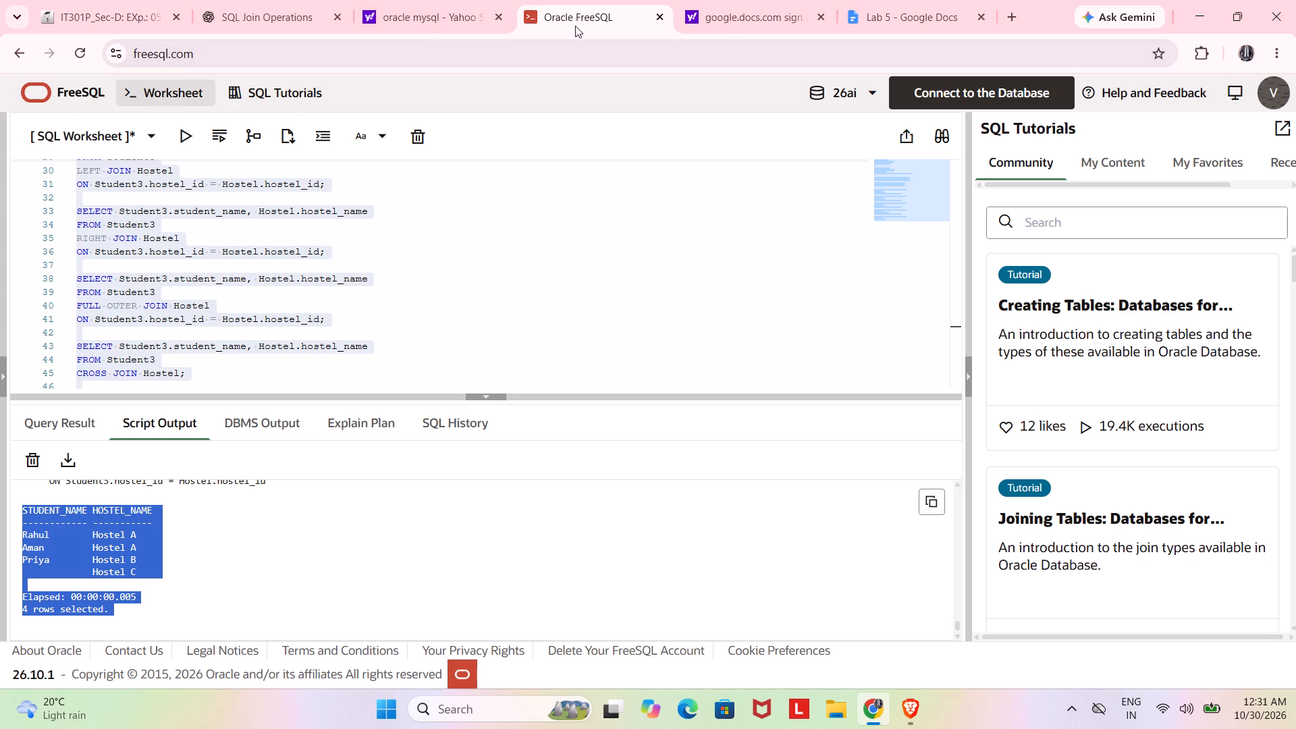
left_click(895, 13)
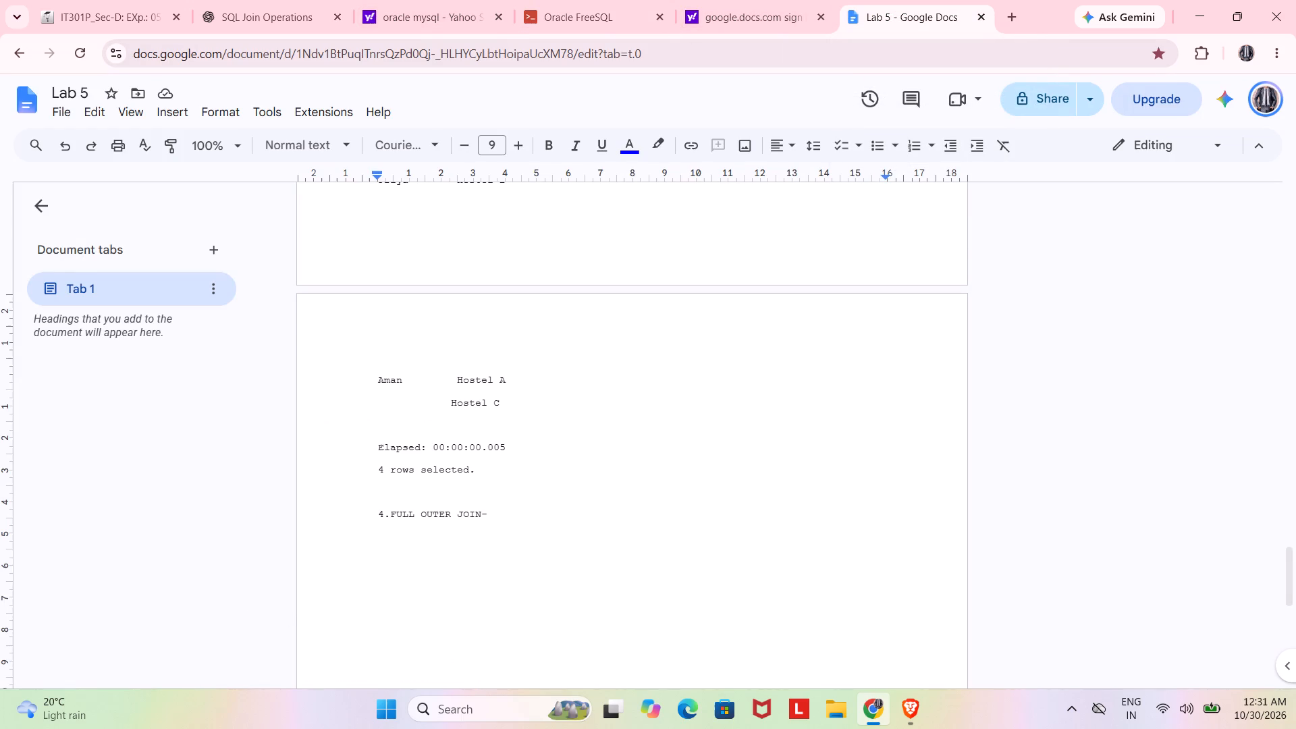
key("ctrl+v")
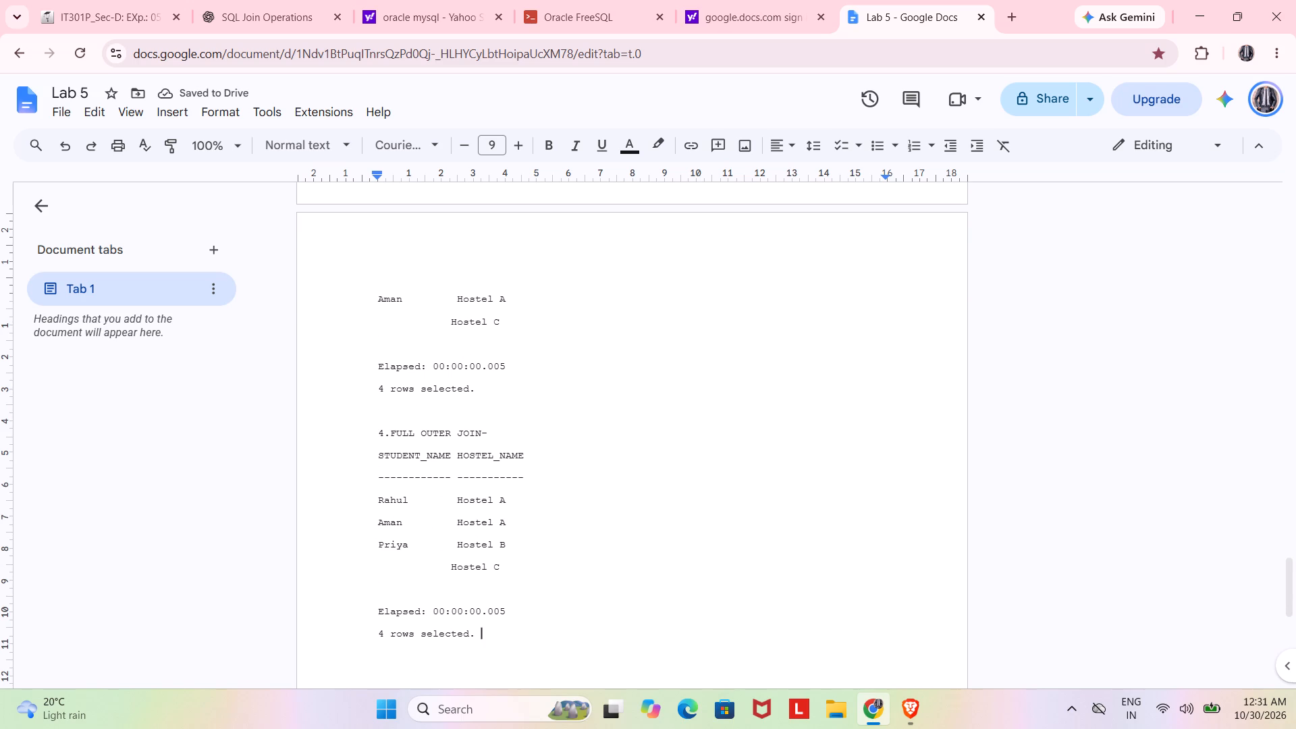
Start a new label with "5." below the FULL OUTER JOIN output, leaving a blank line between them.
scroll(468, 545, "down", 2)
key("Return")
key("Return")
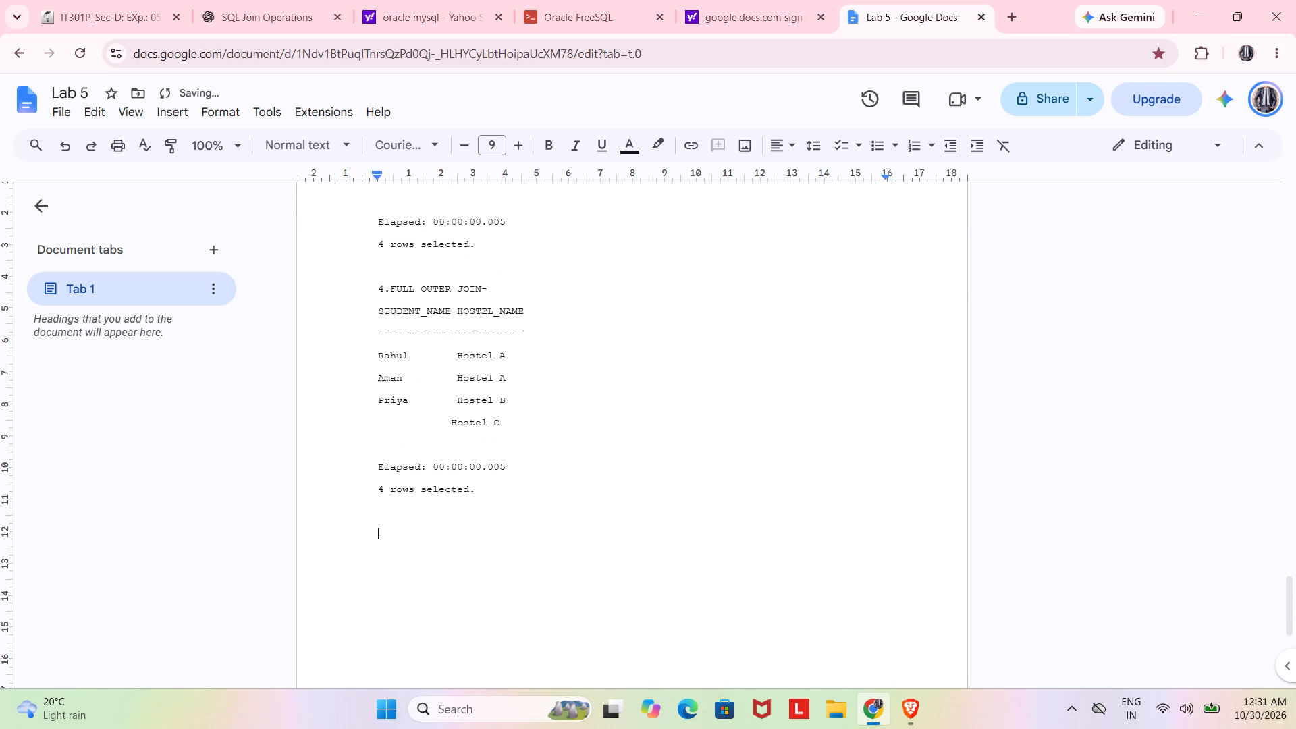
type("5.")
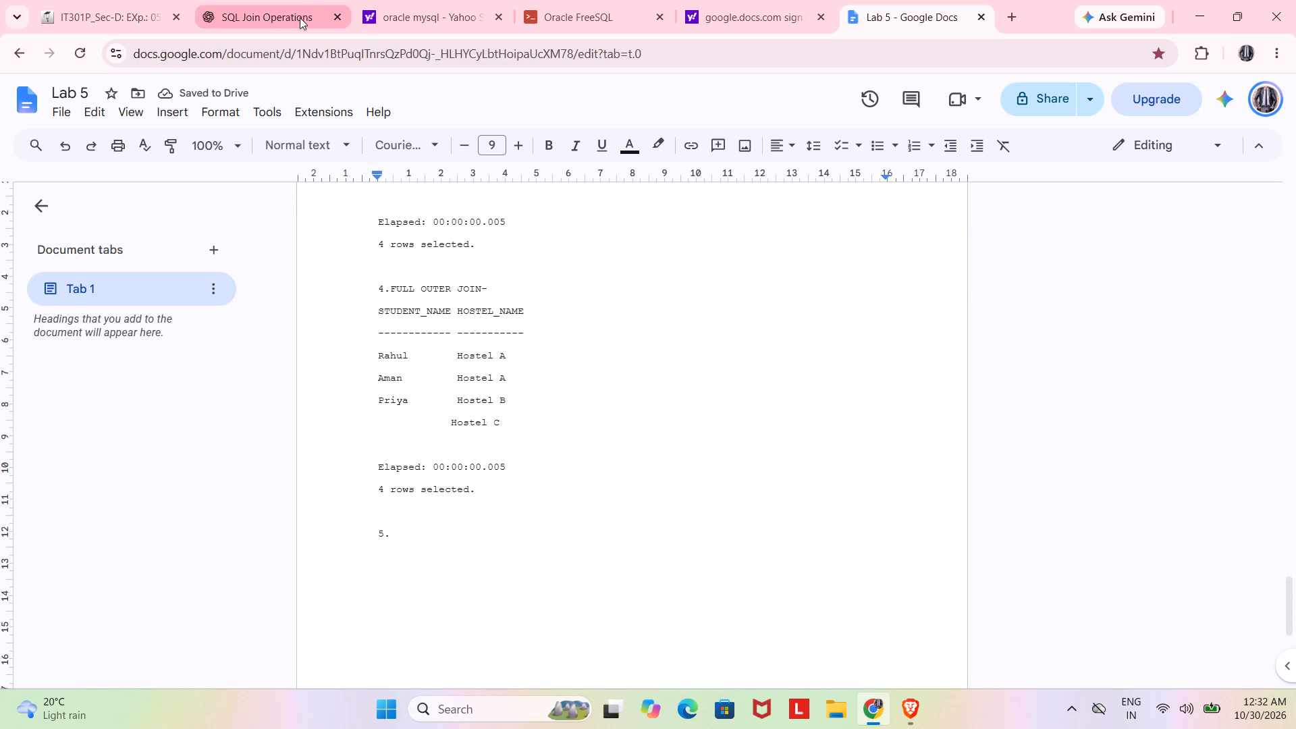
In the FreeSQL worksheet, select the CROSS JOIN query on Student3 and Hostel and run it as a script.
left_click(567, 14)
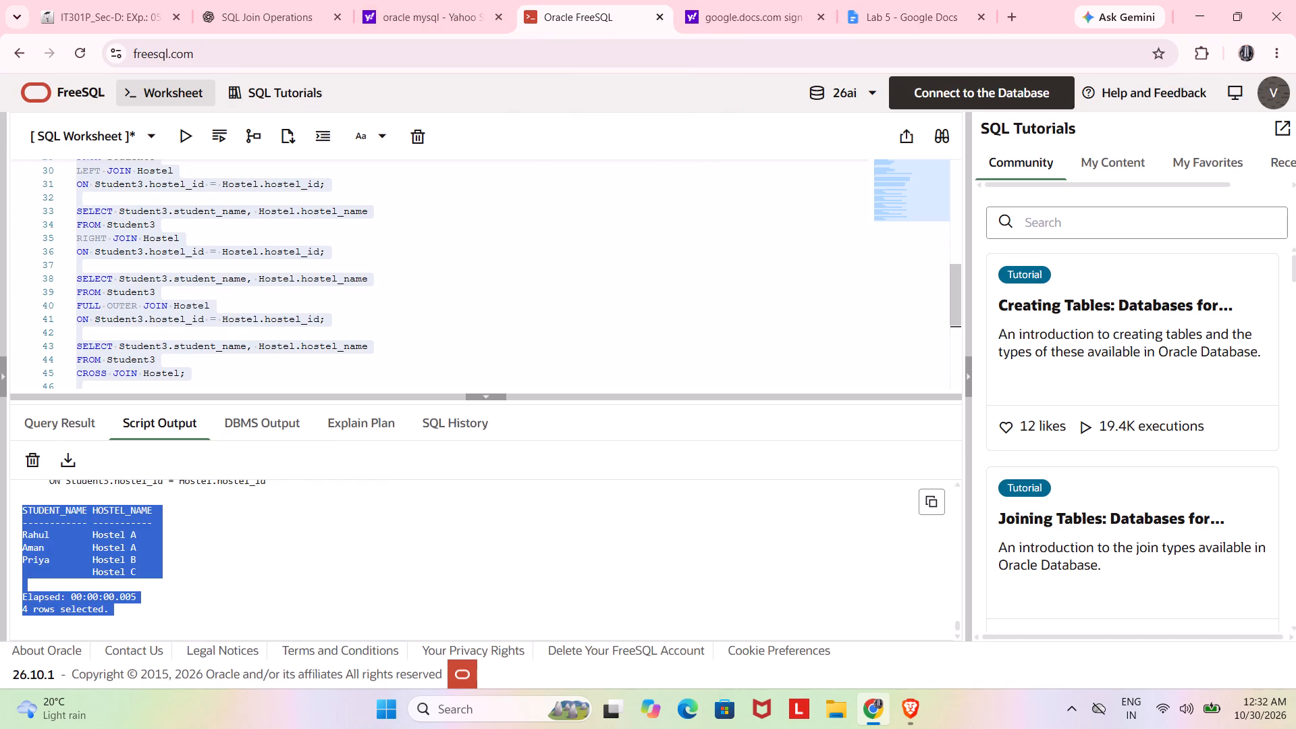
scroll(360, 333, "down", 1)
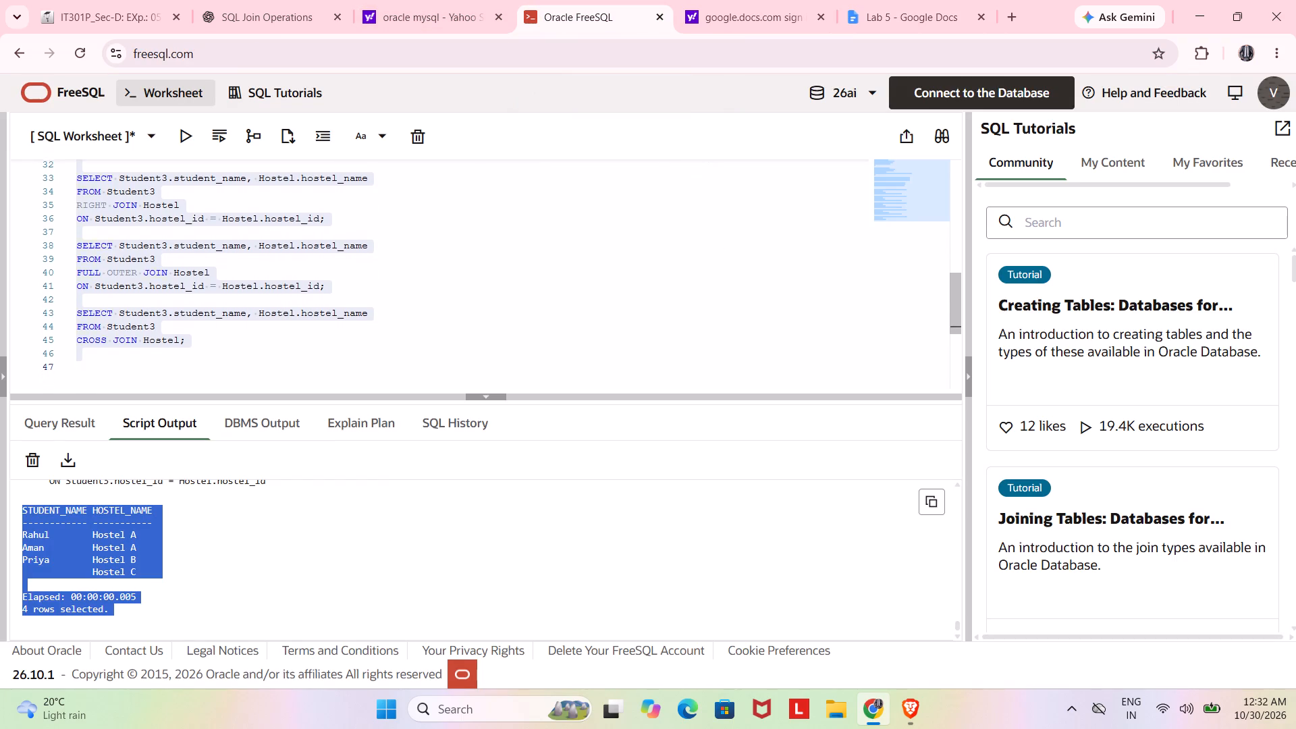
scroll(360, 333, "down", 3)
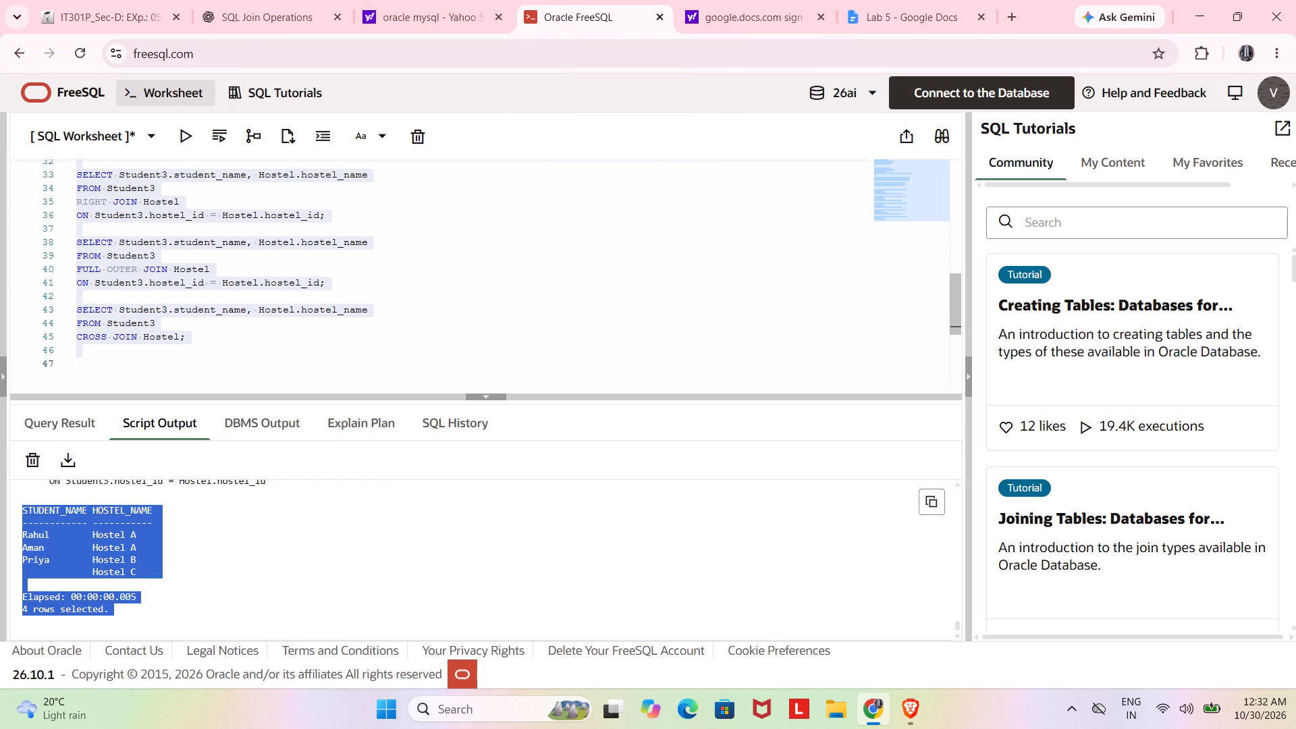
scroll(360, 333, "down", 2)
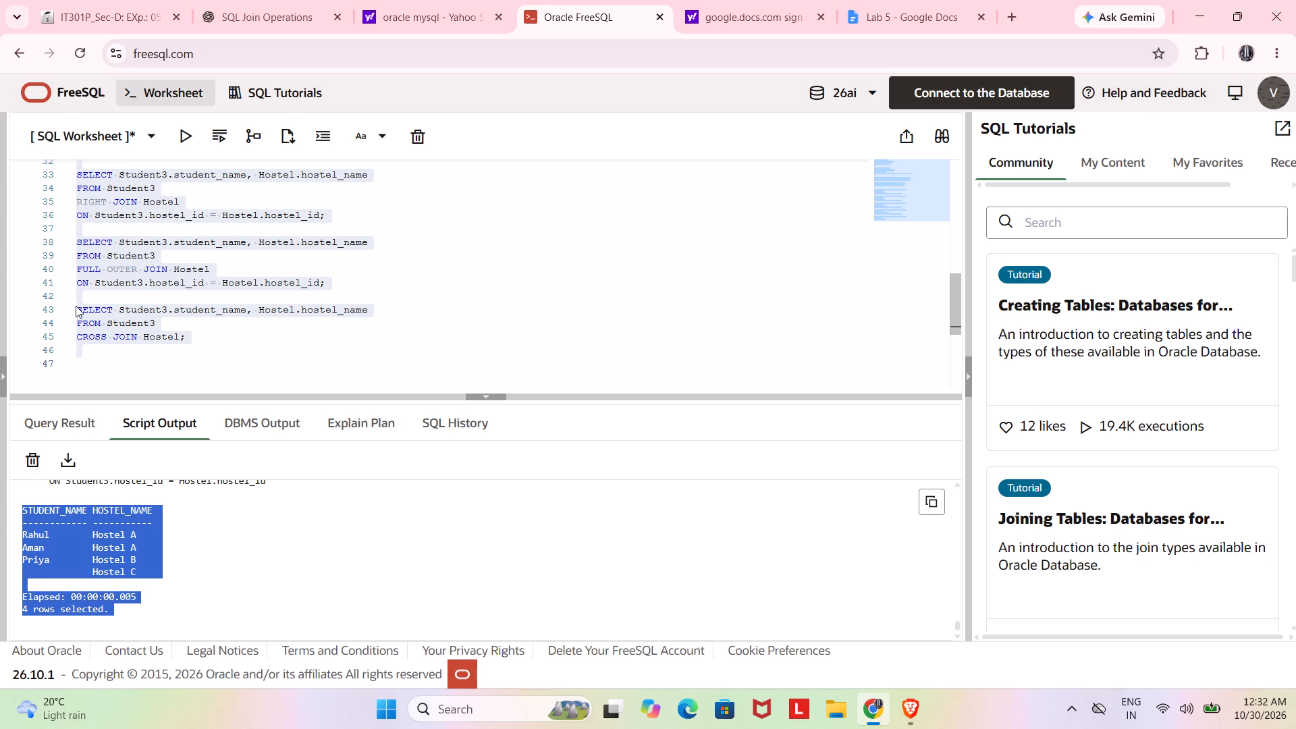
left_click_drag(77, 306, 210, 333)
left_click(210, 333)
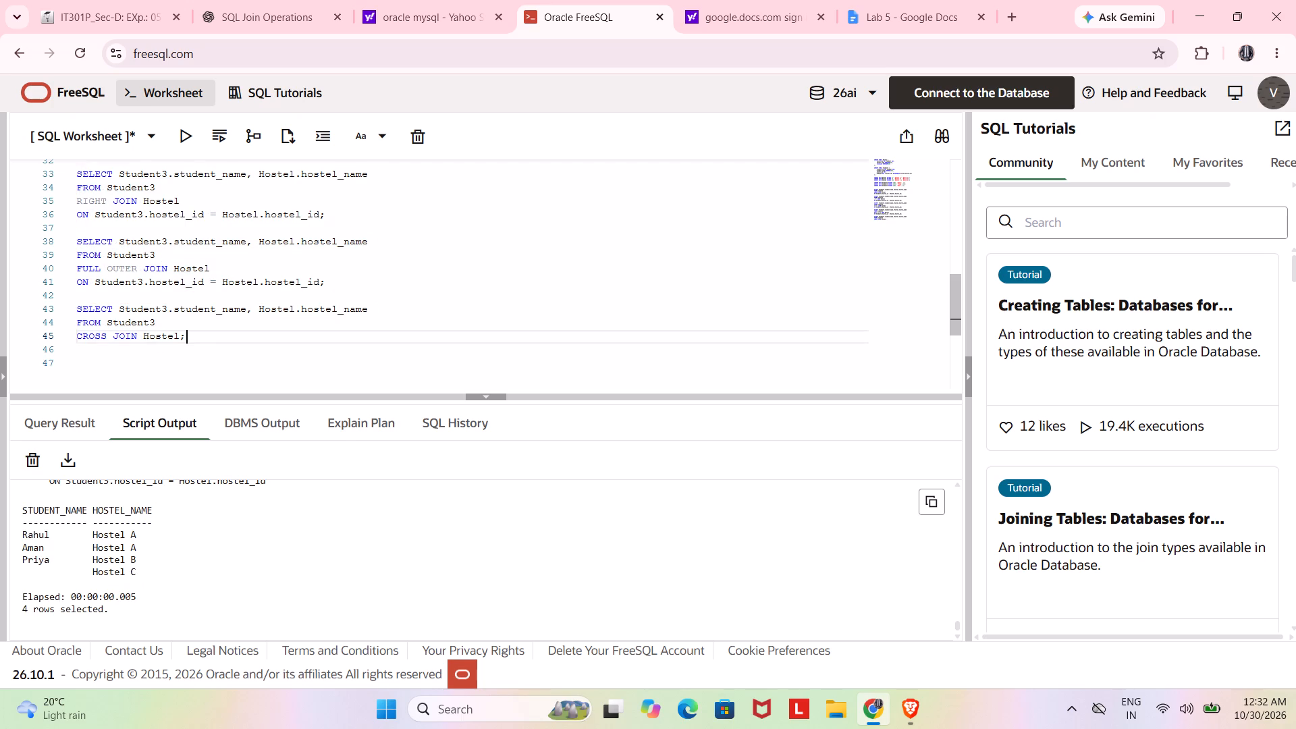
left_click_drag(79, 304, 171, 333)
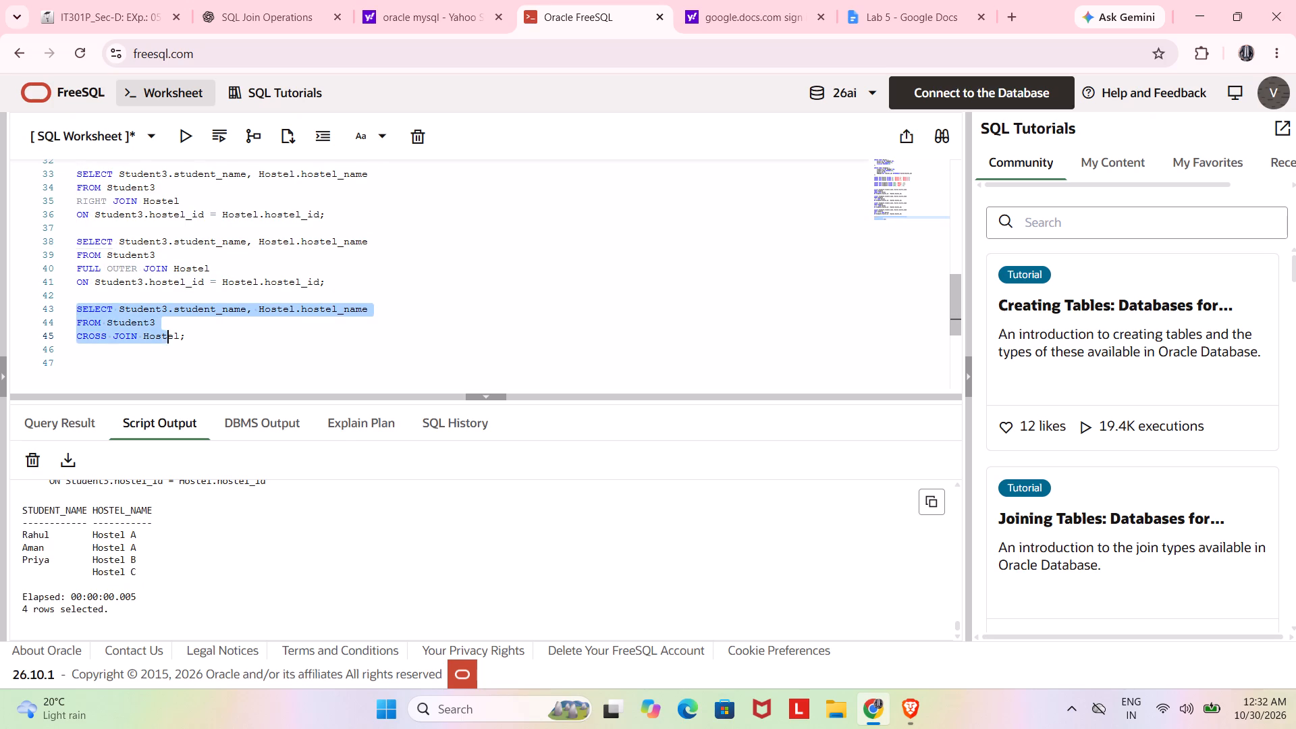
left_click_drag(171, 333, 196, 337)
left_click(213, 136)
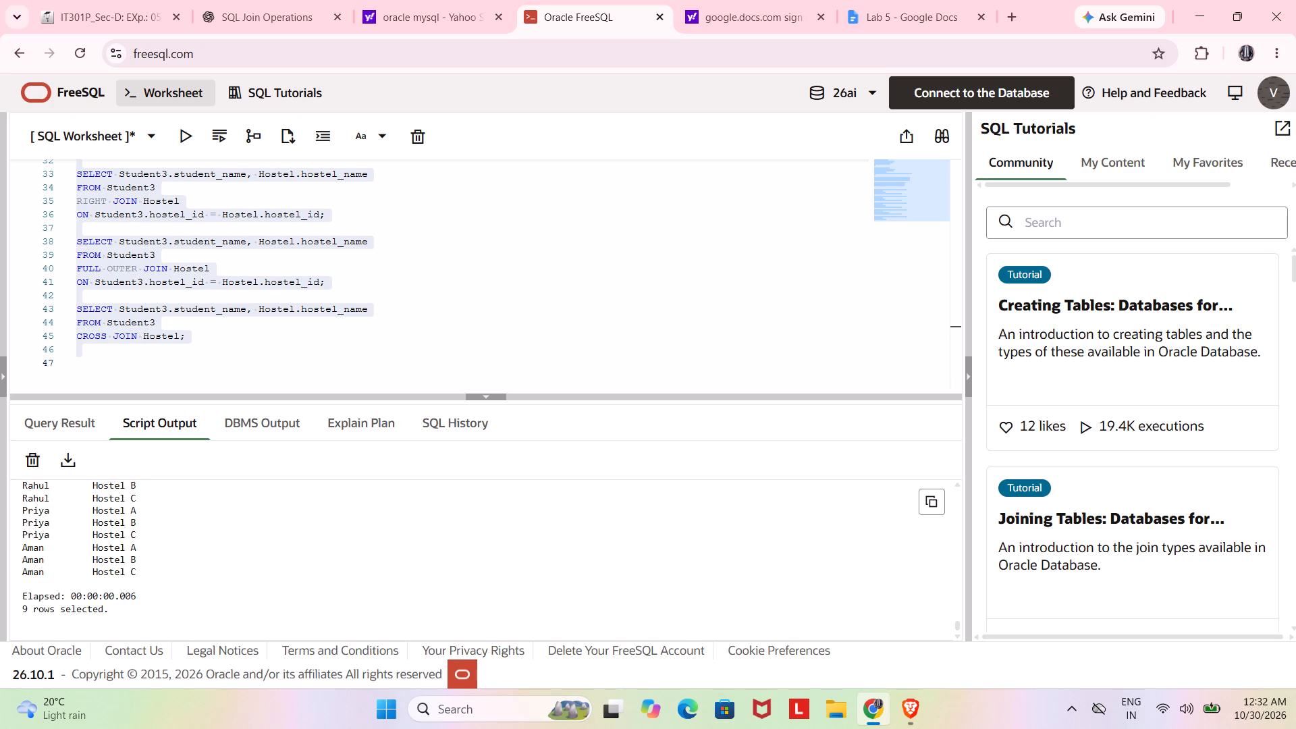
Copy the CROSS JOIN result table together with its elapsed-time and row-count lines from the script output.
scroll(137, 527, "up", 1)
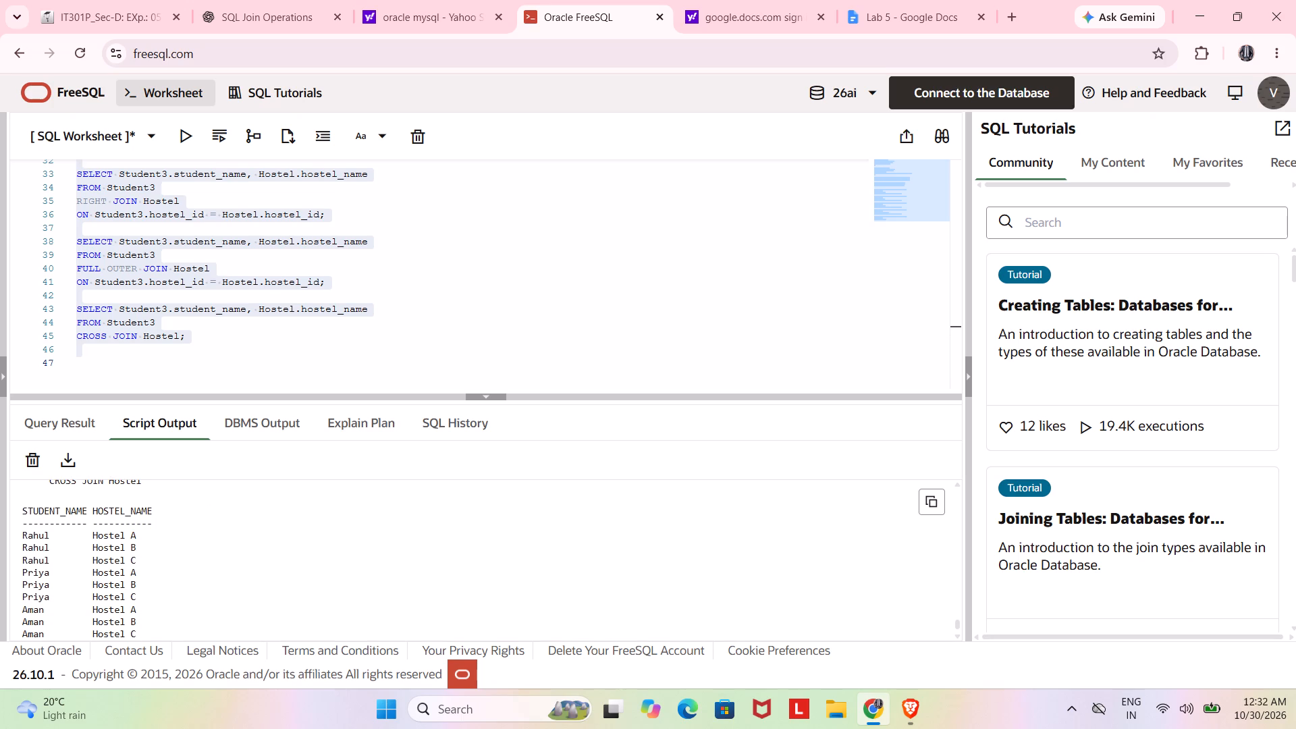
left_click_drag(22, 510, 171, 647)
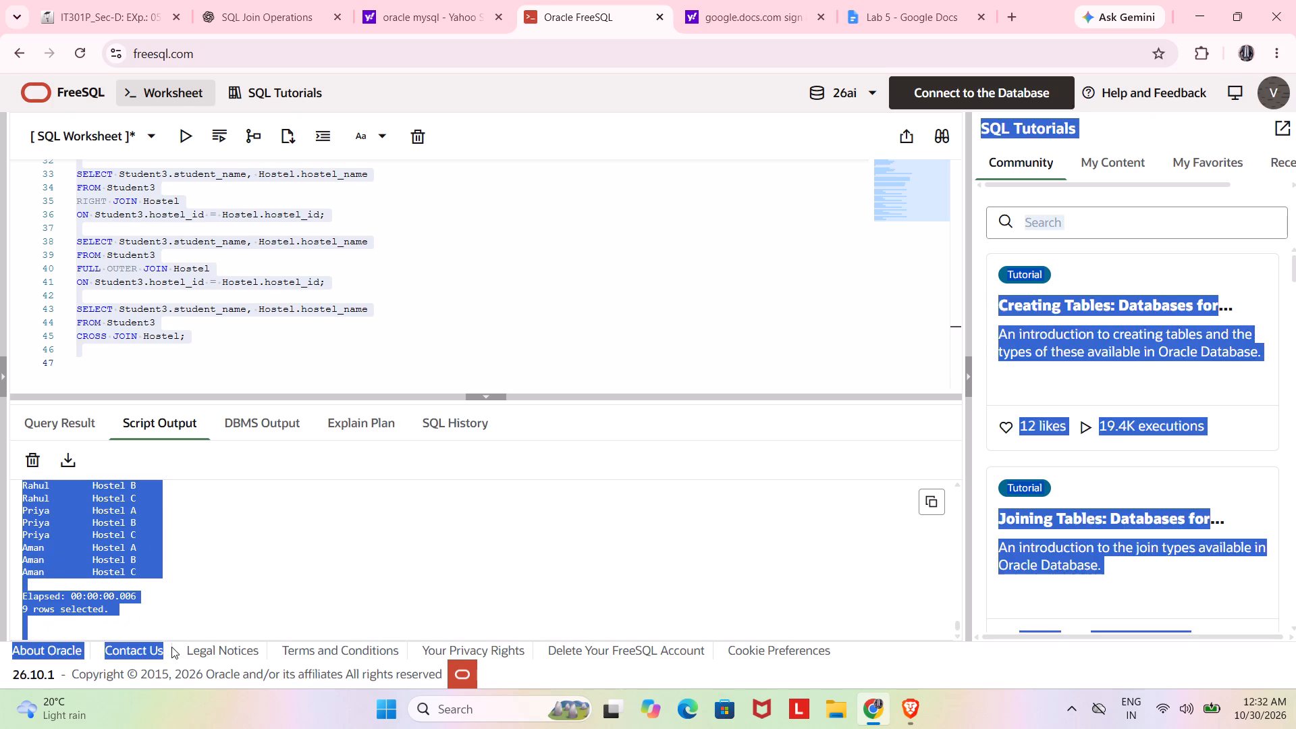
left_click_drag(171, 647, 133, 612)
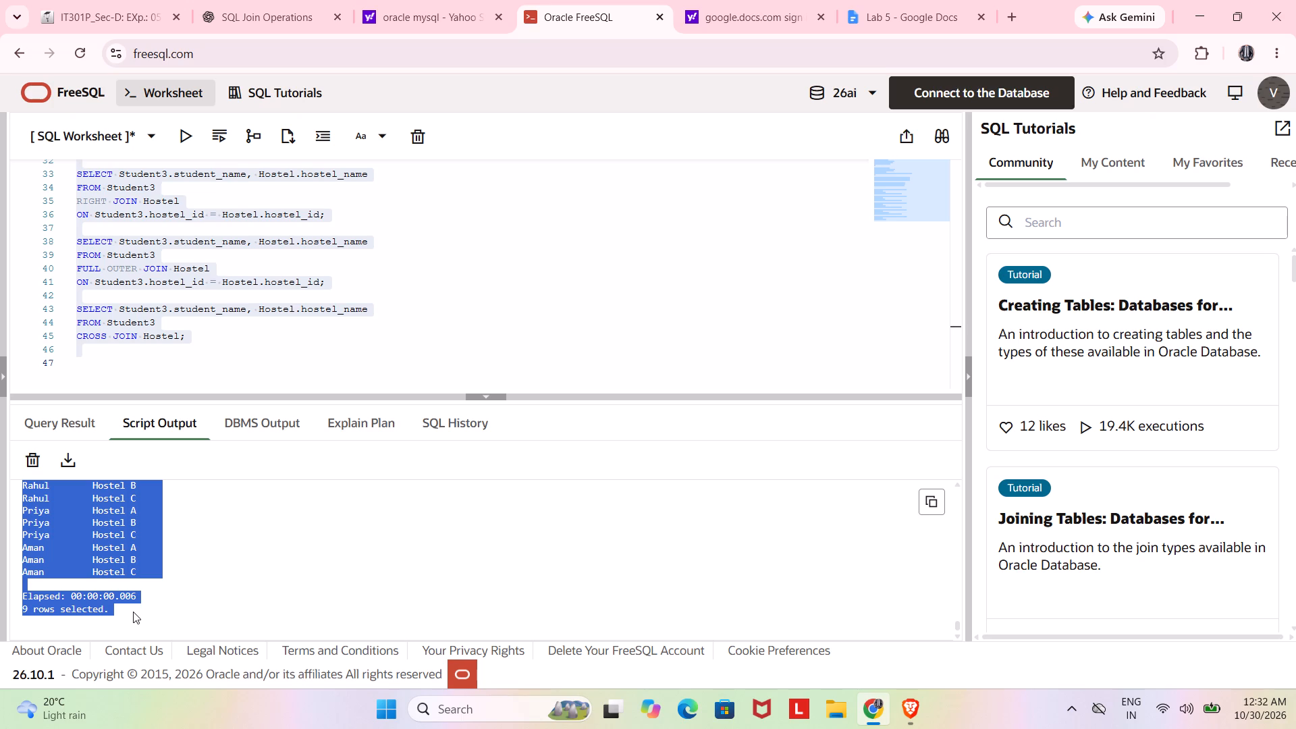
key("ctrl+c")
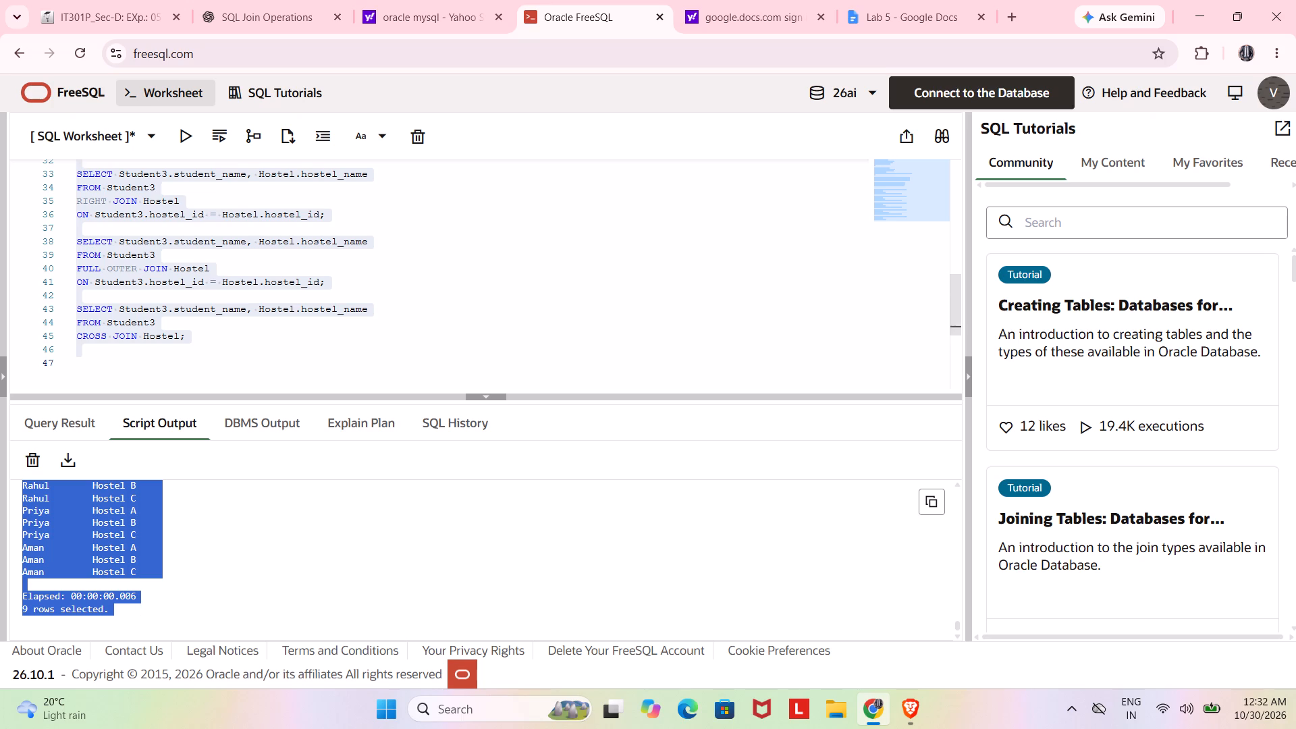
In Lab 5, complete the fifth label as "5.CROSS JOIN-" and paste the copied CROSS JOIN result under it.
left_click(892, 15)
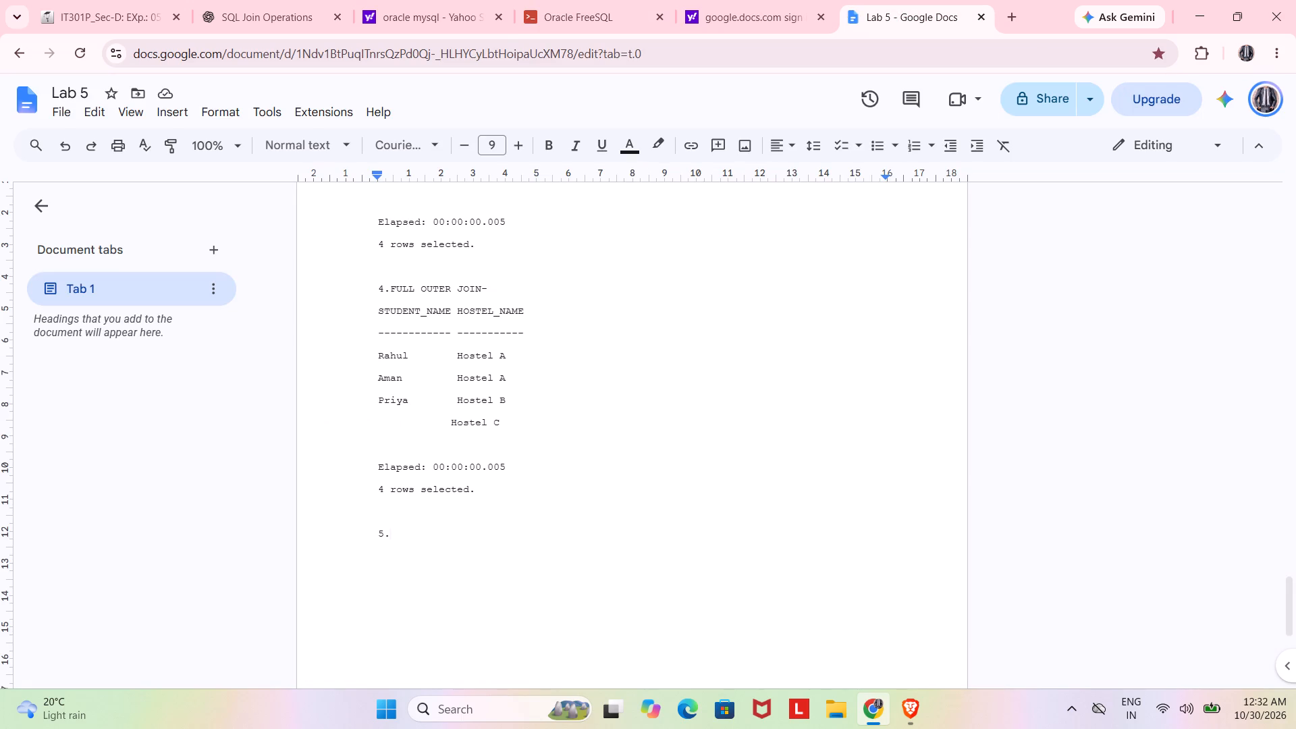
type("CROSS JOIN")
scroll(422, 514, "up", 5)
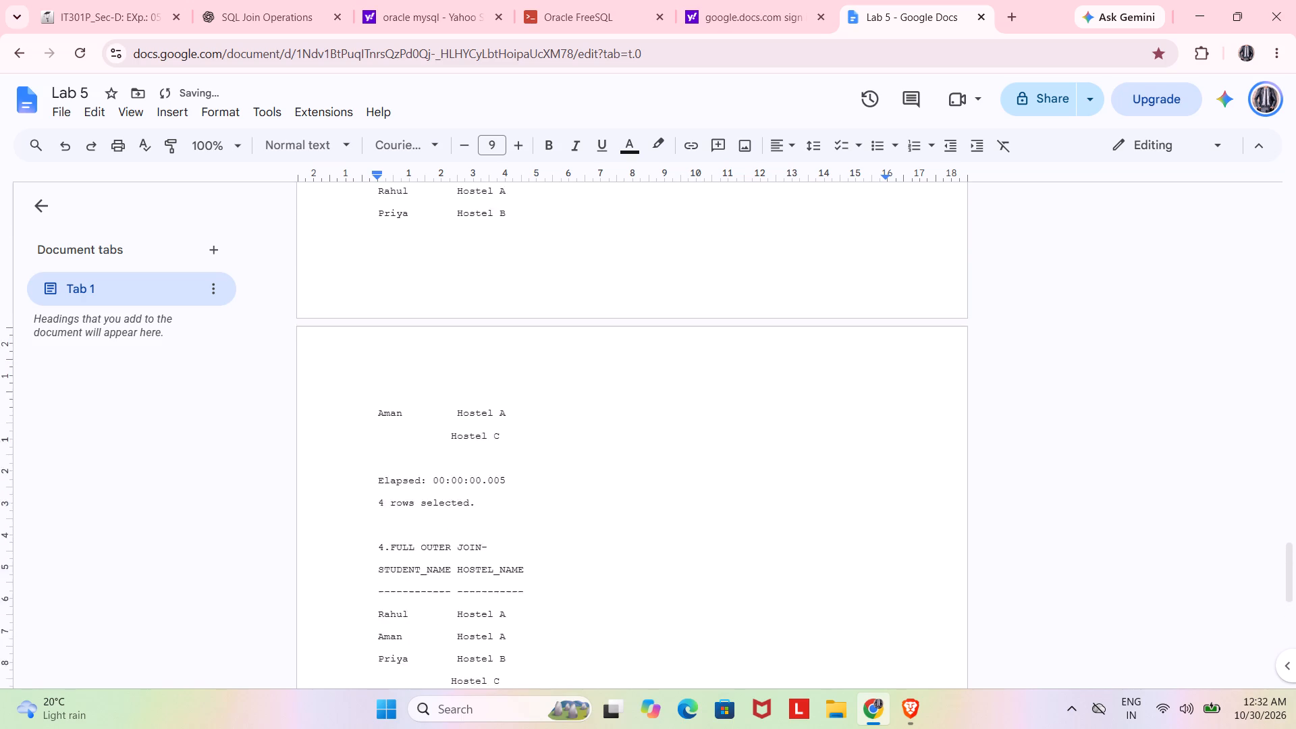
scroll(422, 514, "up", 5)
scroll(422, 514, "down", 1)
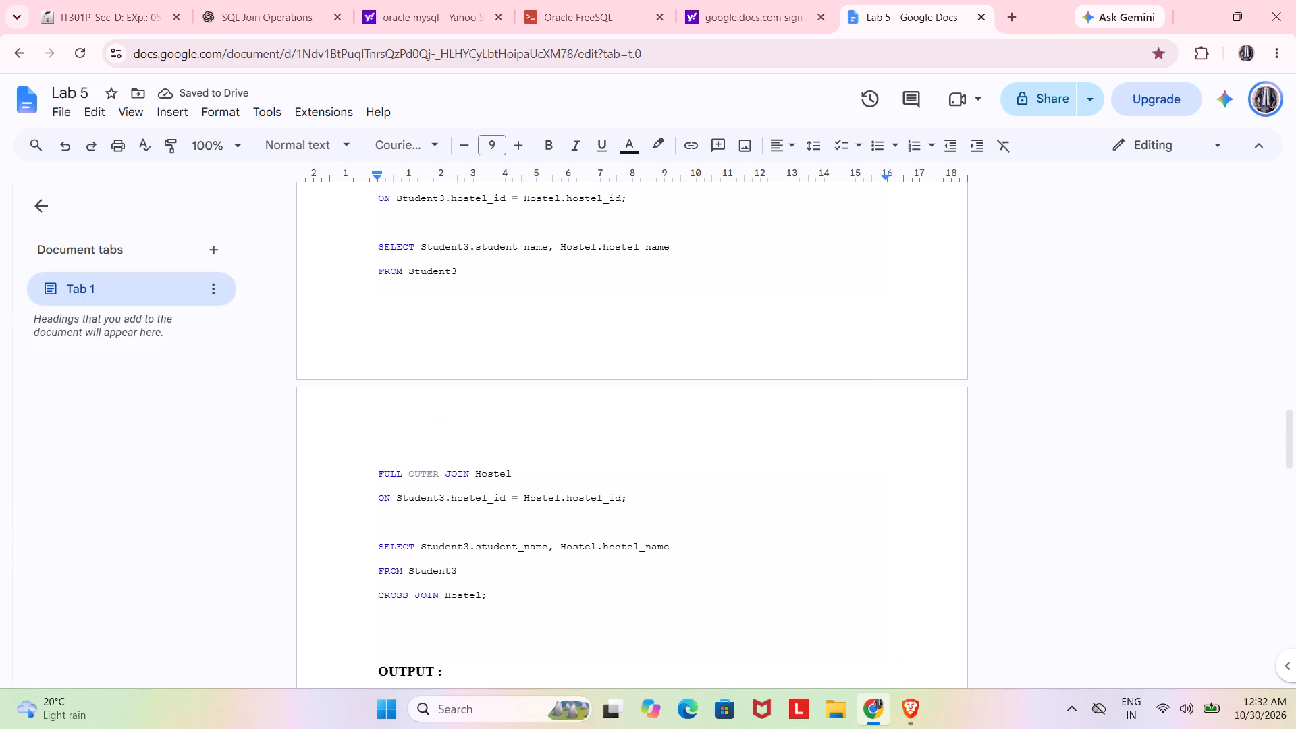
scroll(422, 514, "down", 1)
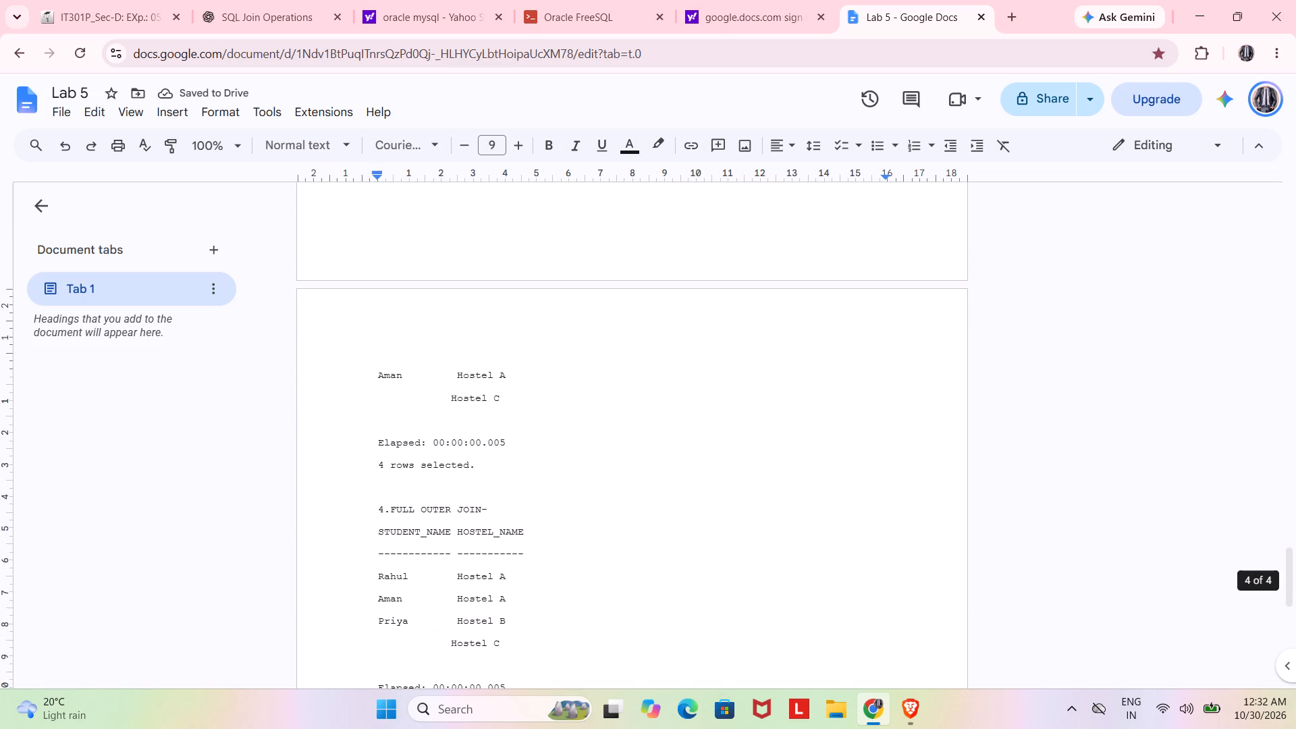
scroll(408, 541, "down", 4)
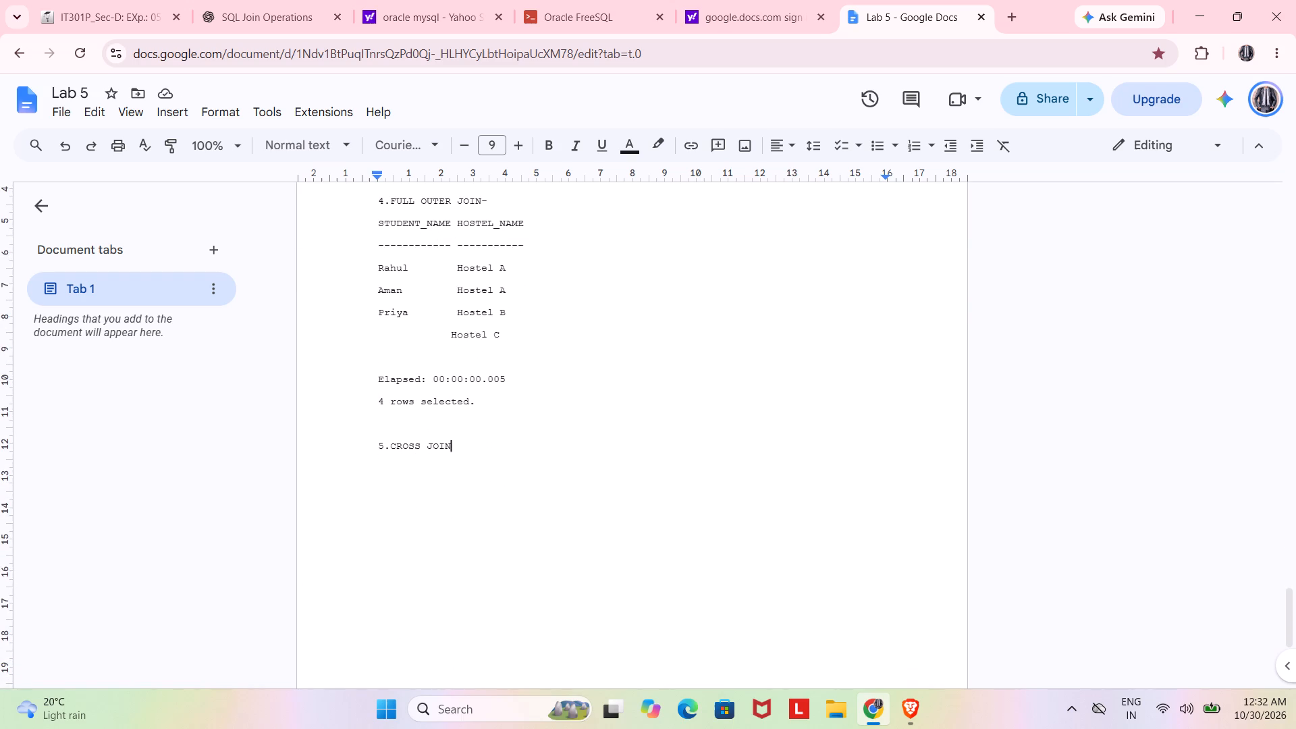
key("minus")
key("Return")
key("ctrl+v")
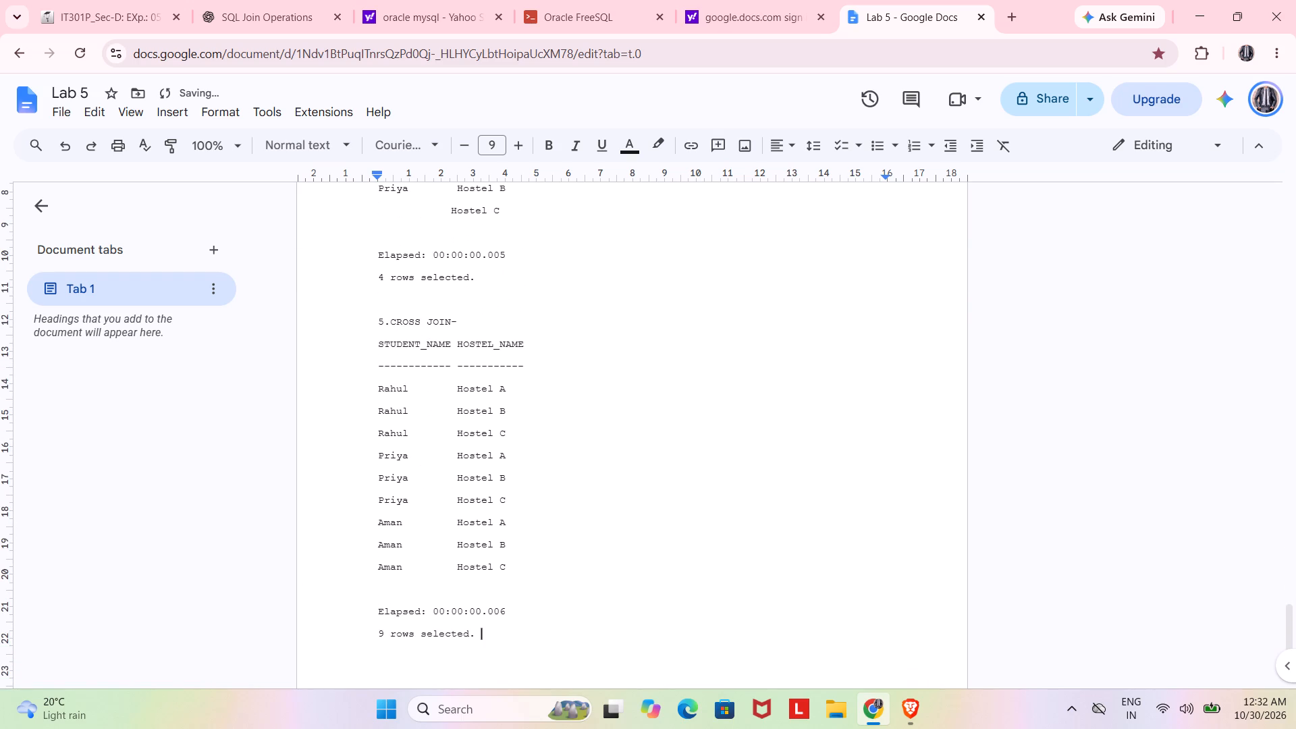
Highlight the "5.CROSS JOIN-" label in red.
scroll(439, 524, "up", 1)
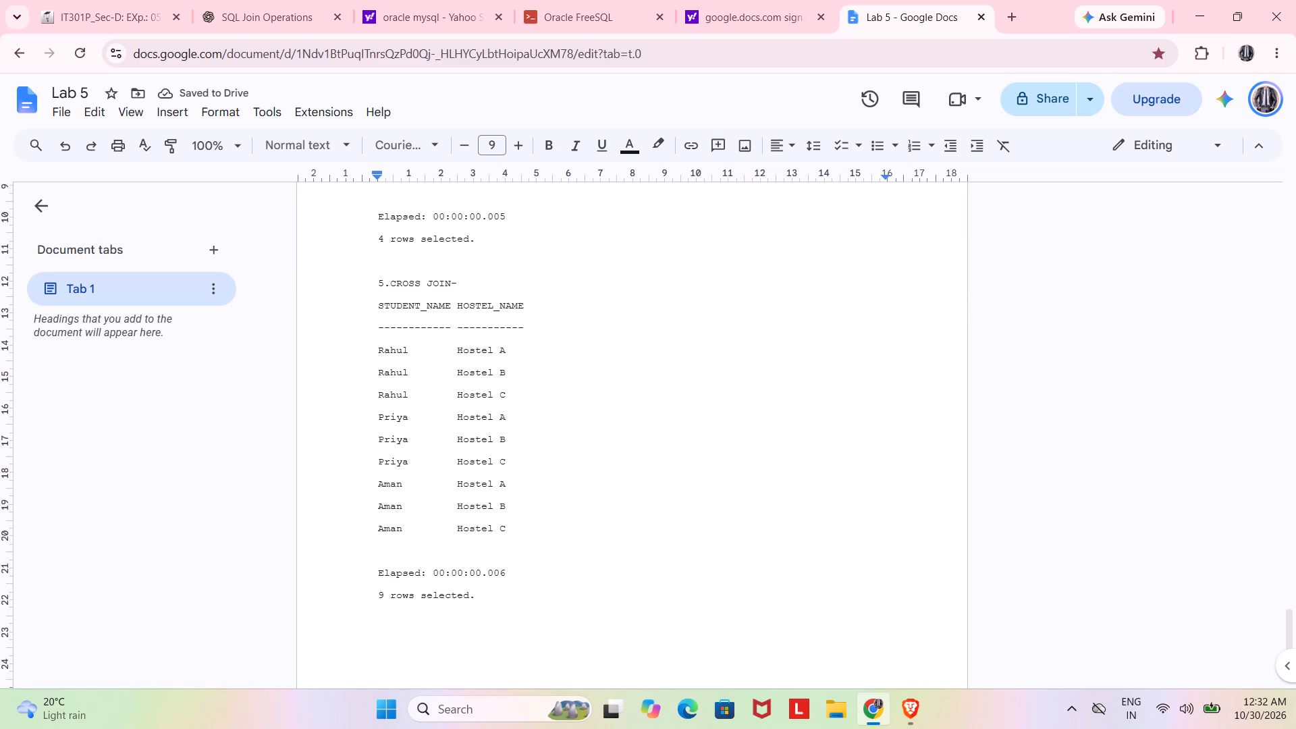
scroll(439, 524, "up", 1)
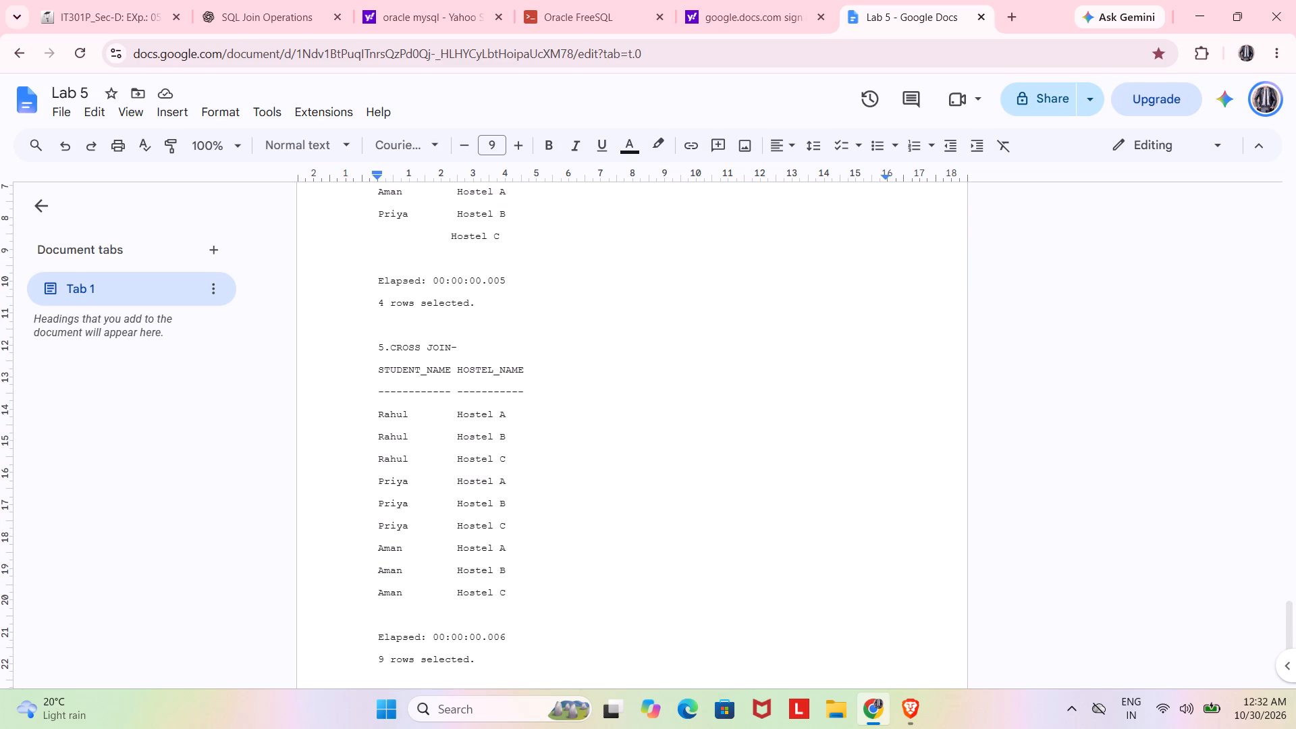
left_click_drag(375, 344, 469, 344)
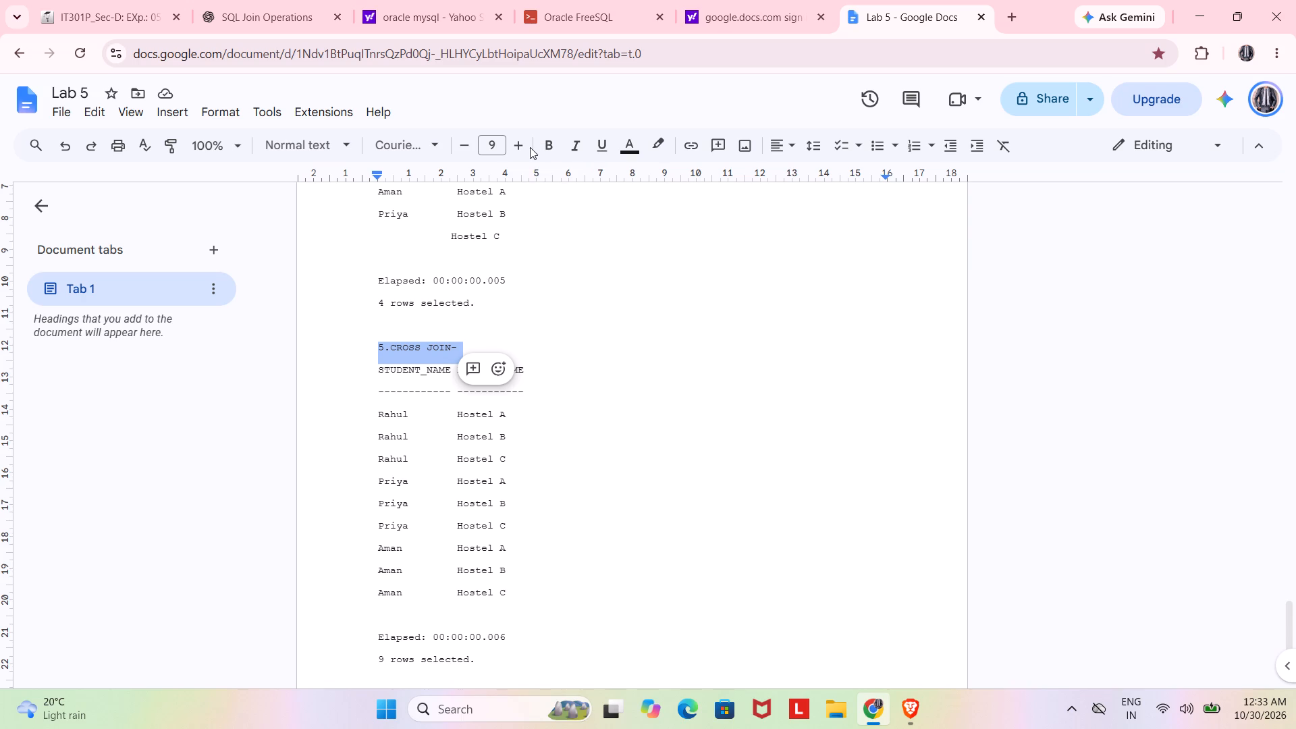
left_click(653, 155)
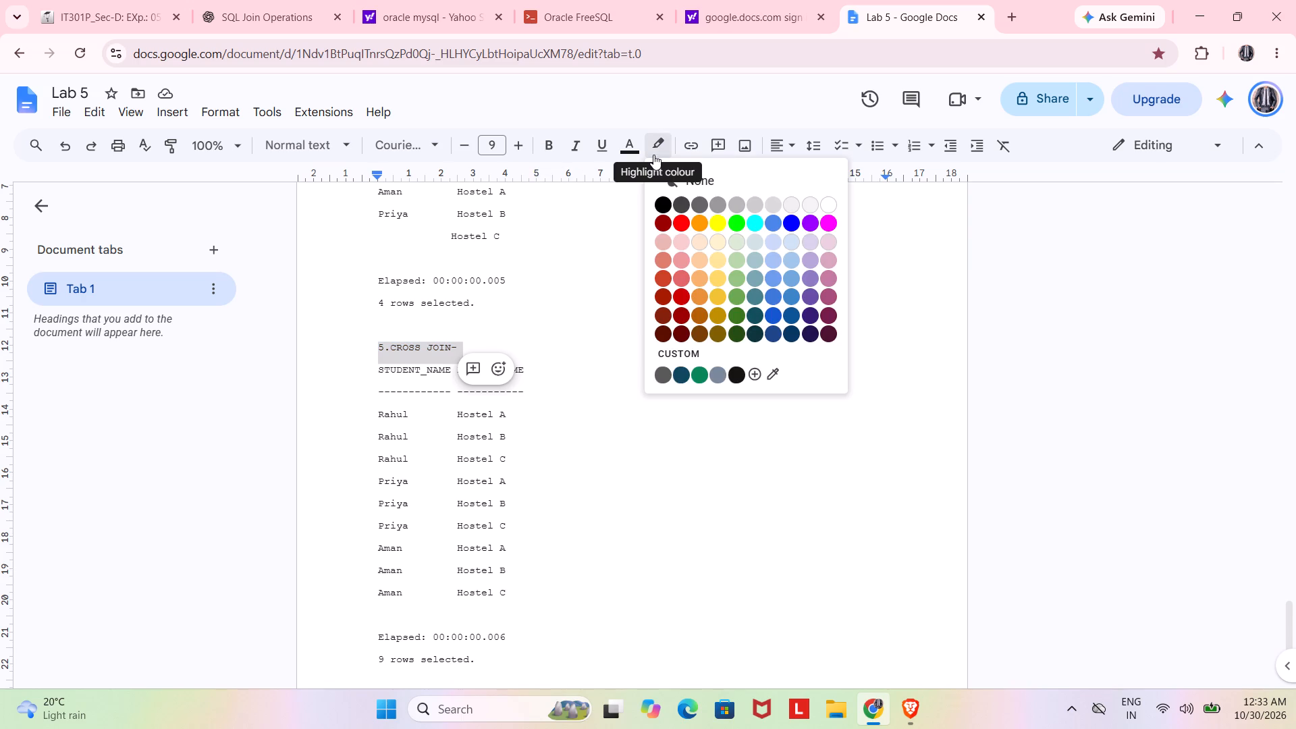
left_click(680, 218)
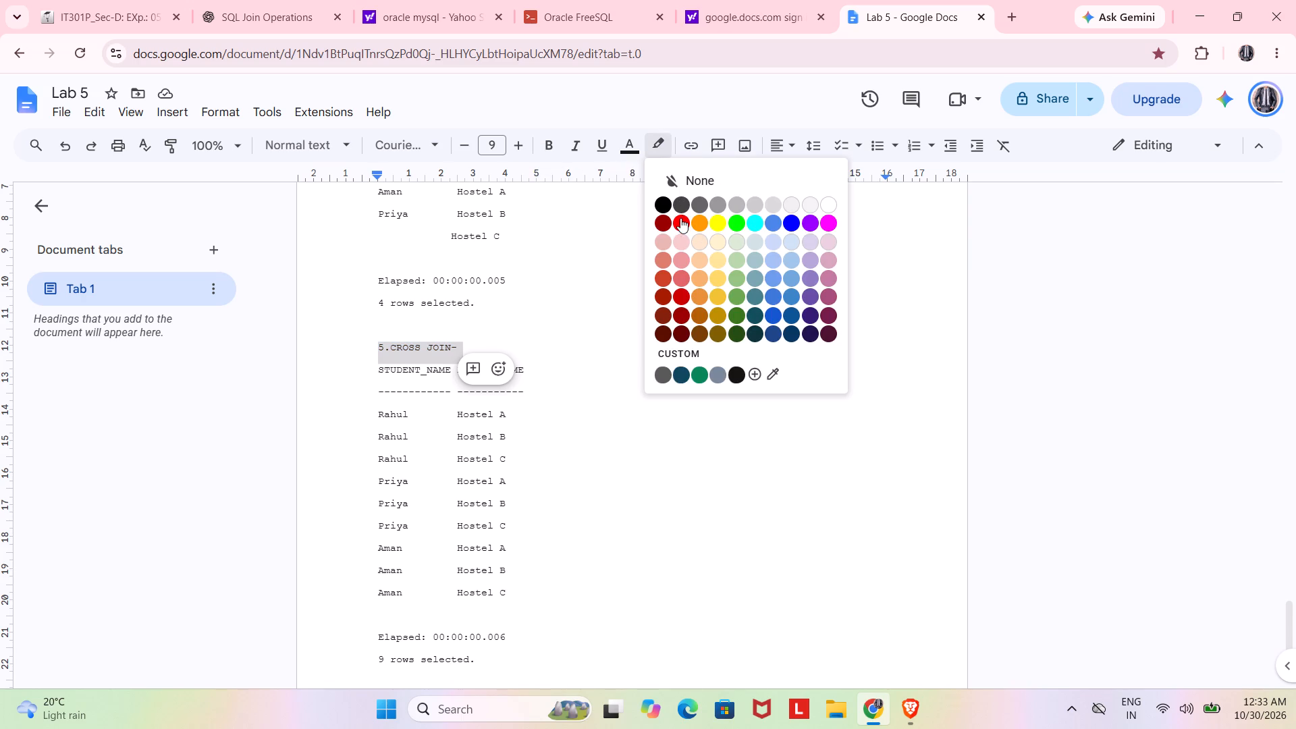
left_click(616, 313)
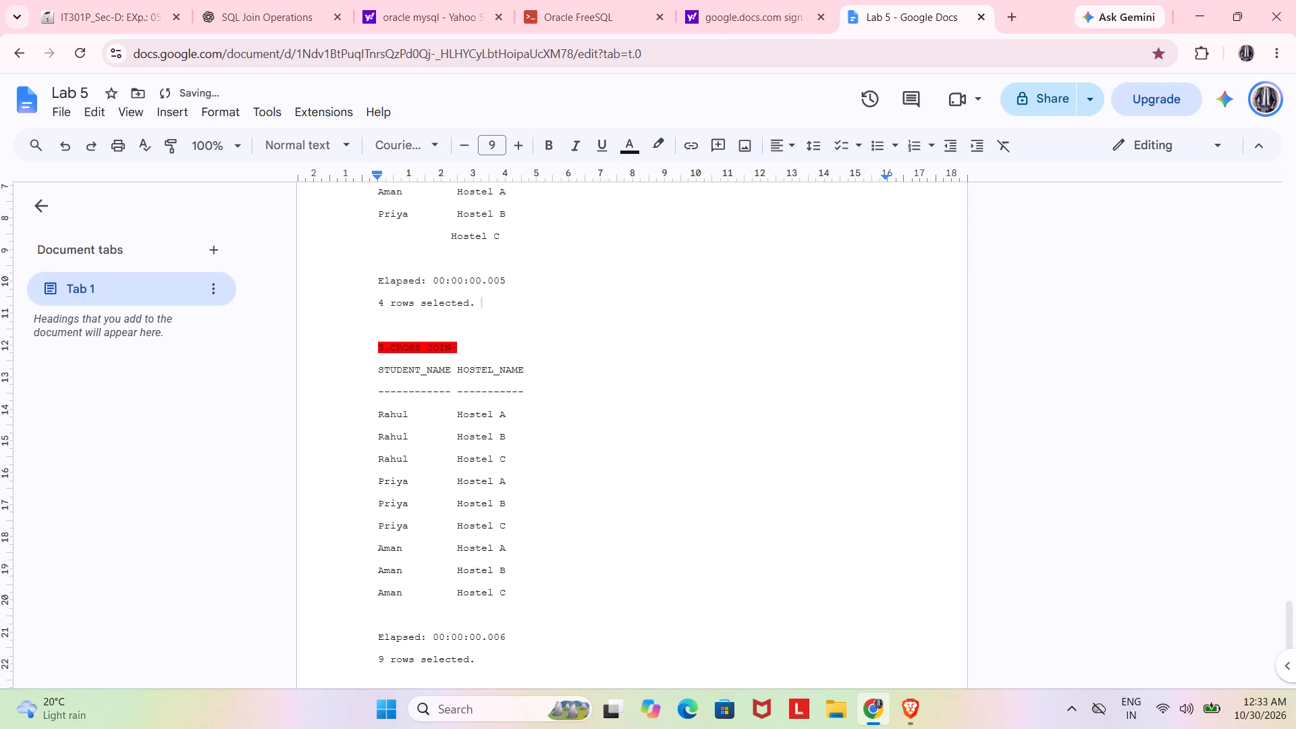
Highlight the "4.FULL OUTER JOIN-" label in yellow.
scroll(514, 331, "up", 4)
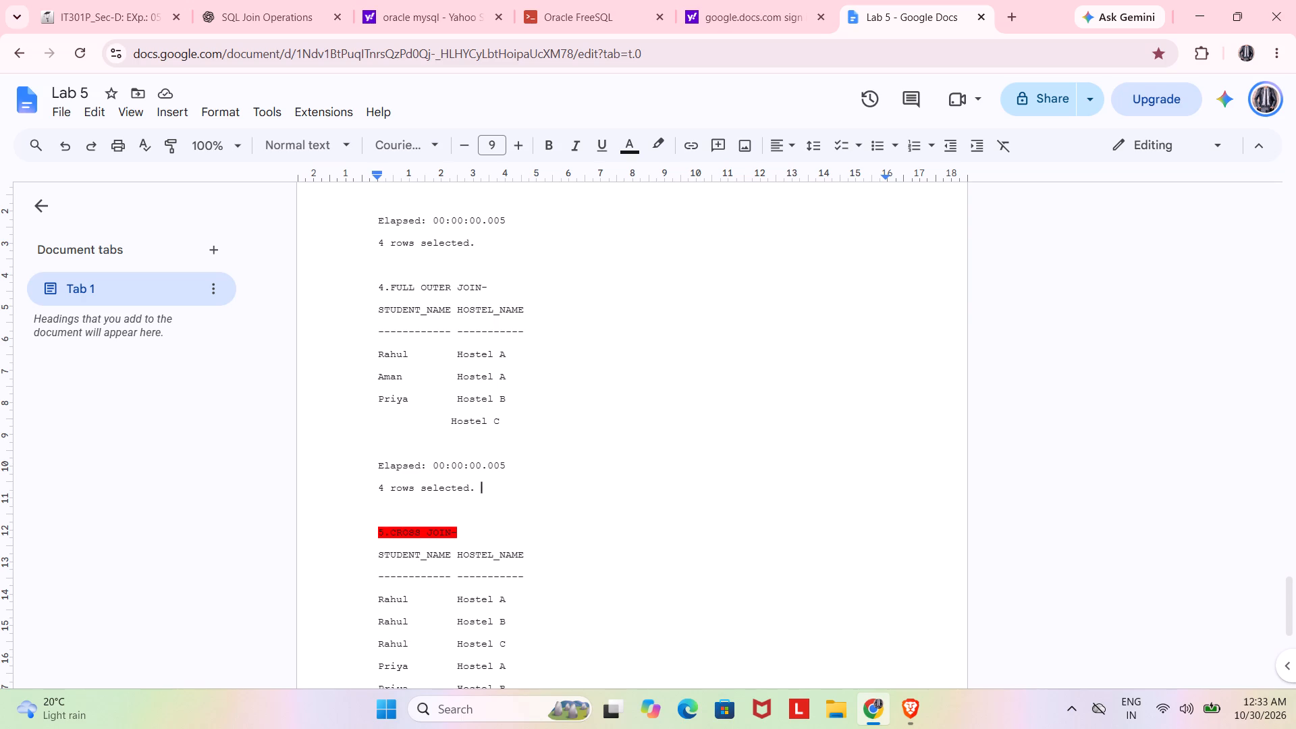
left_click_drag(378, 288, 477, 279)
left_click_drag(477, 279, 491, 286)
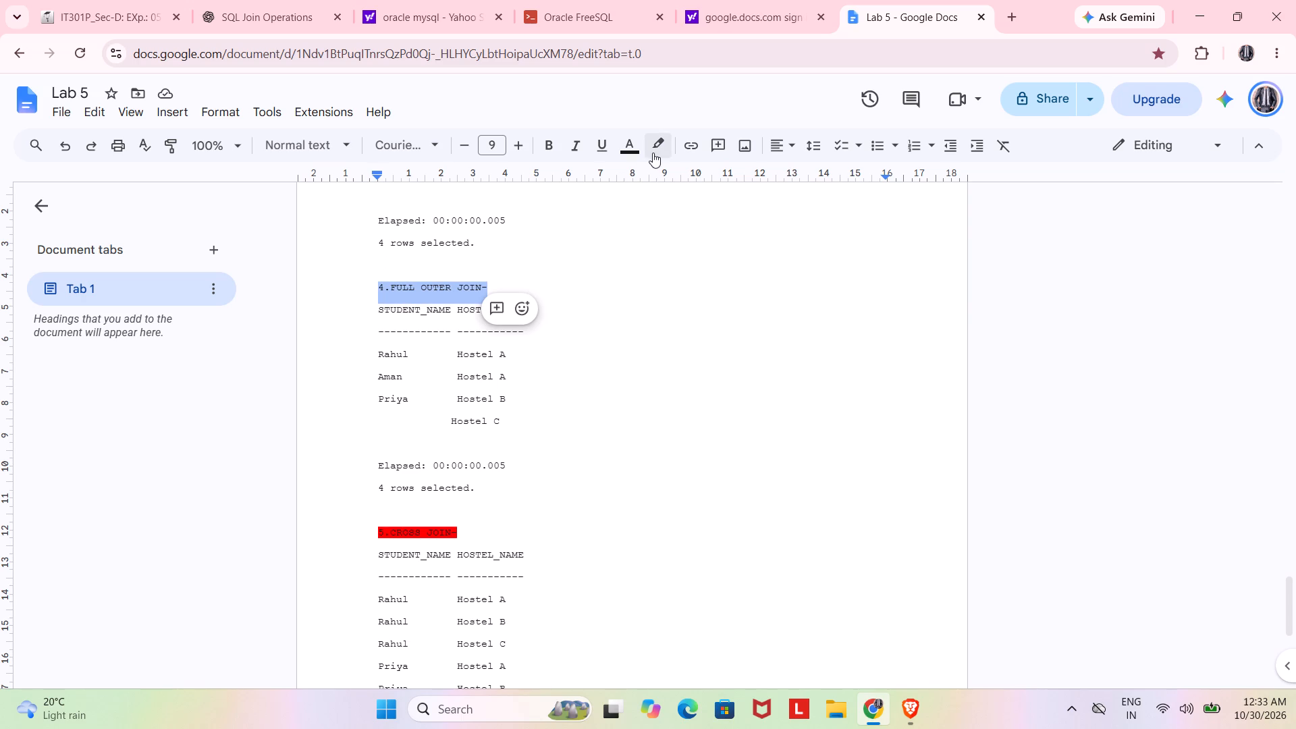
left_click(653, 148)
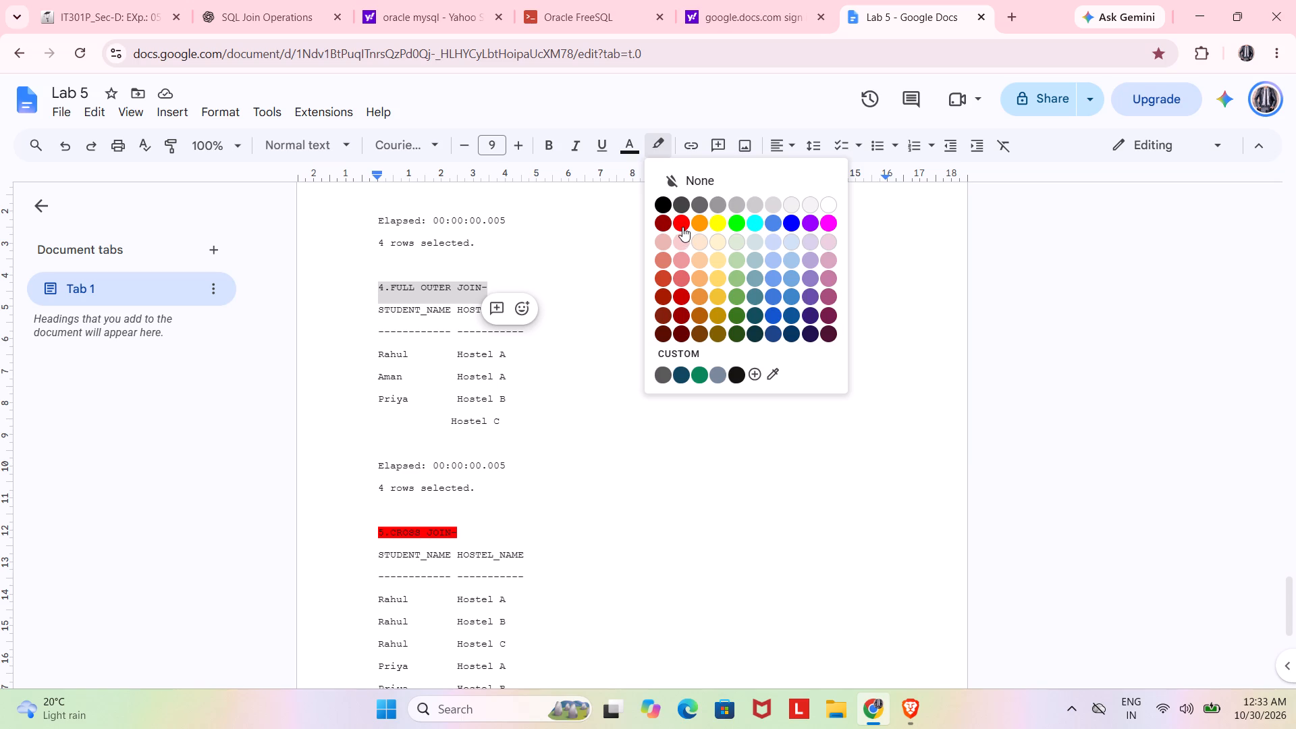
left_click(719, 223)
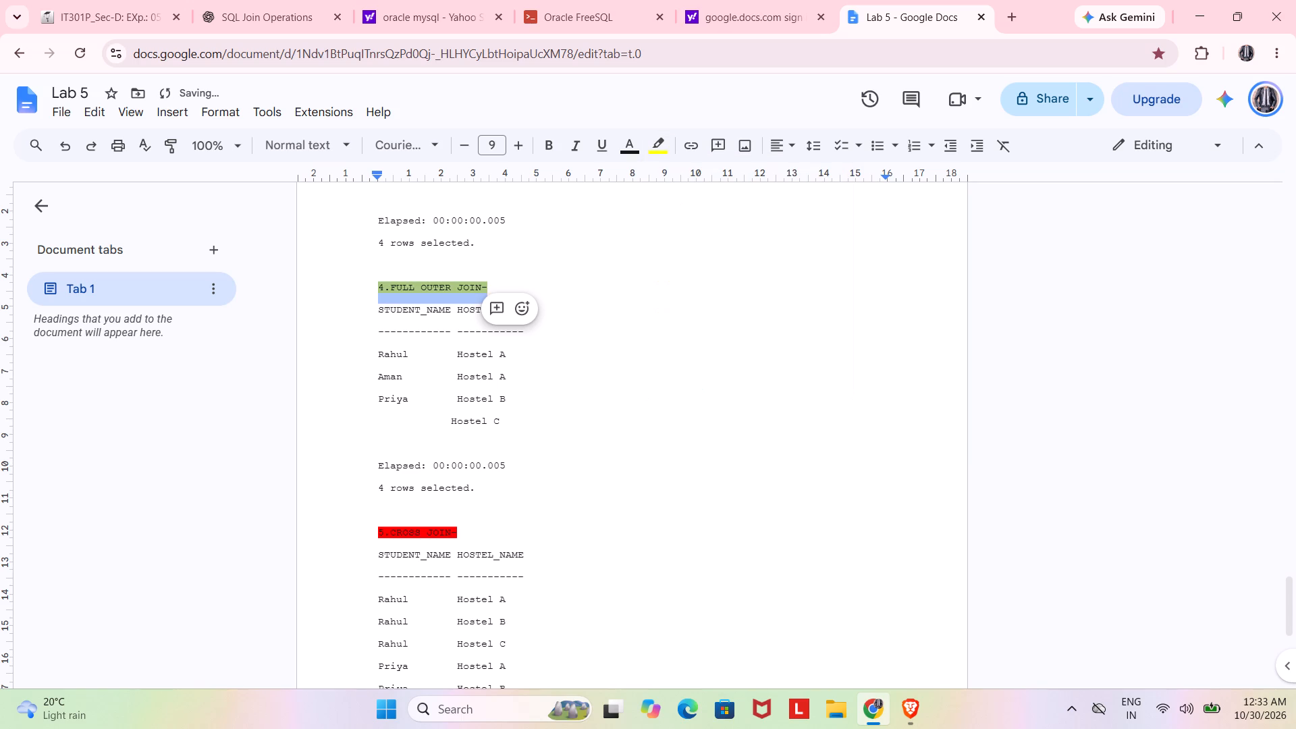
left_click(612, 307)
Highlight the "3.RIGHT JOIN-" label in cyan.
scroll(561, 269, "up", 3)
left_click(561, 269)
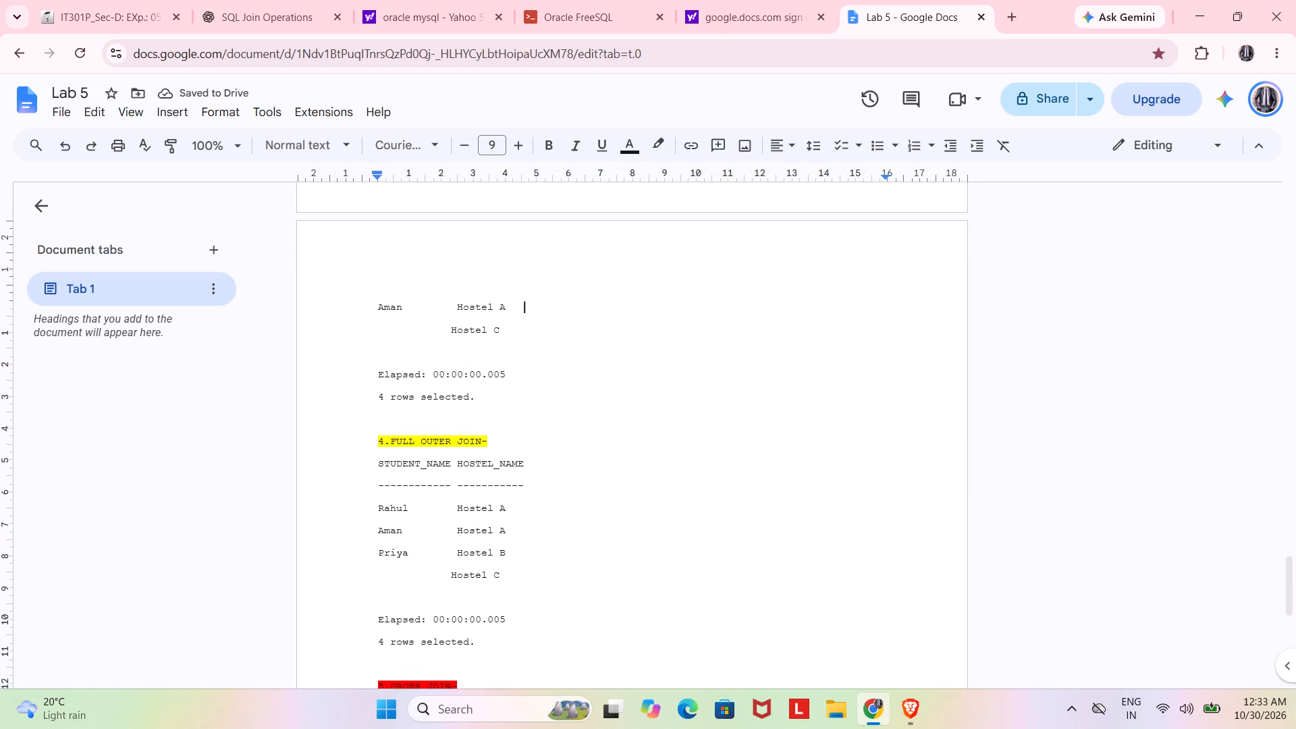
scroll(561, 269, "up", 3)
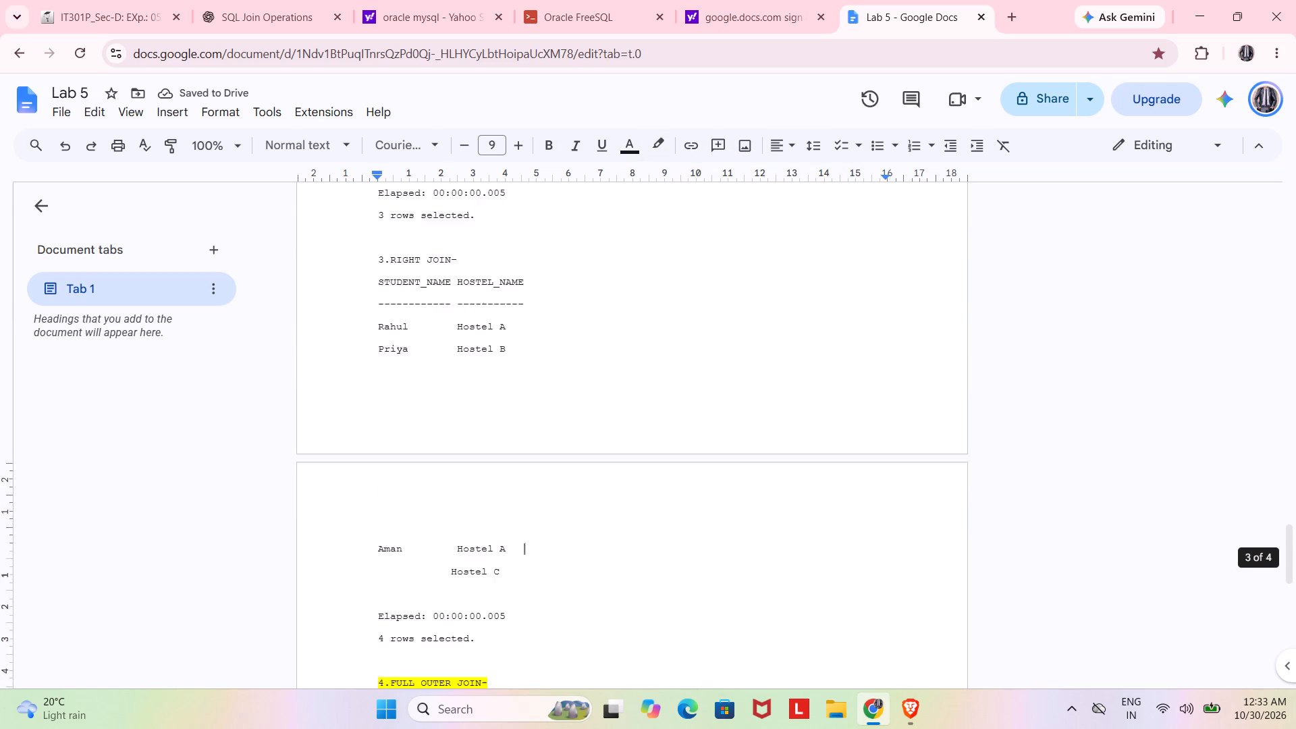
scroll(561, 269, "up", 1)
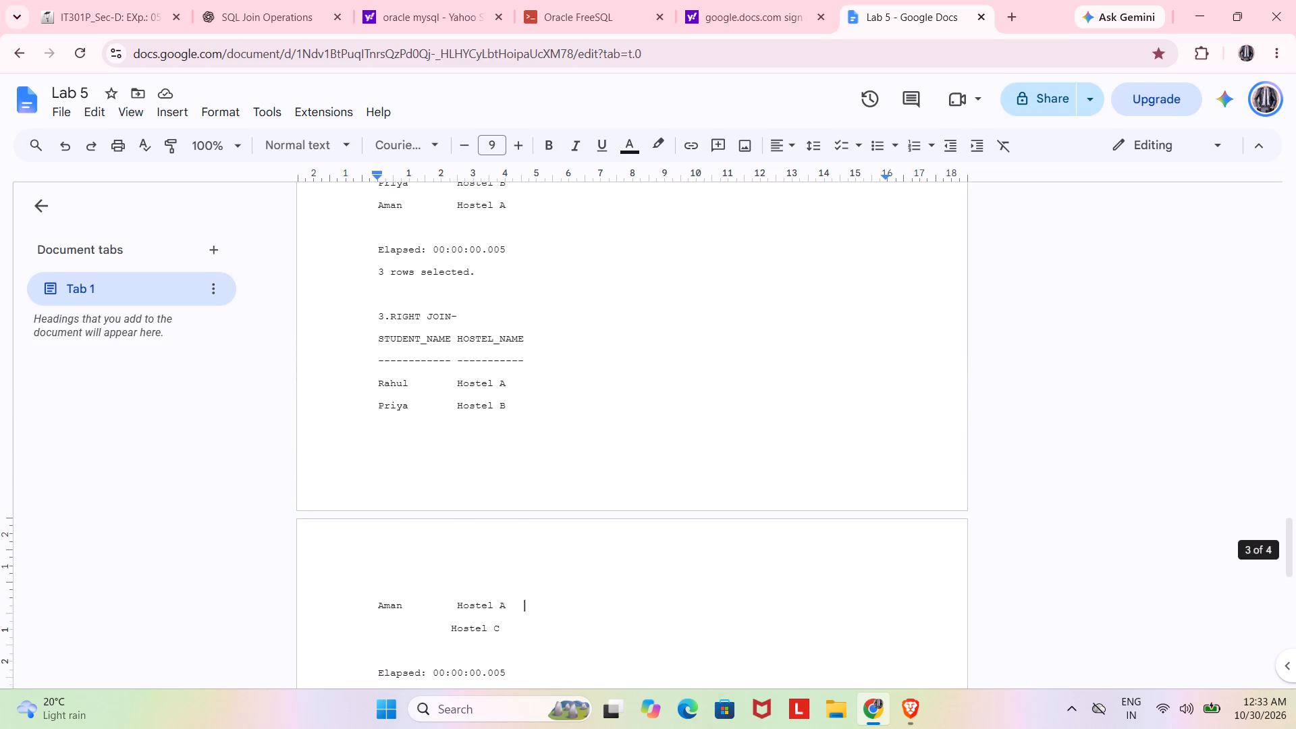
left_click_drag(377, 315, 439, 315)
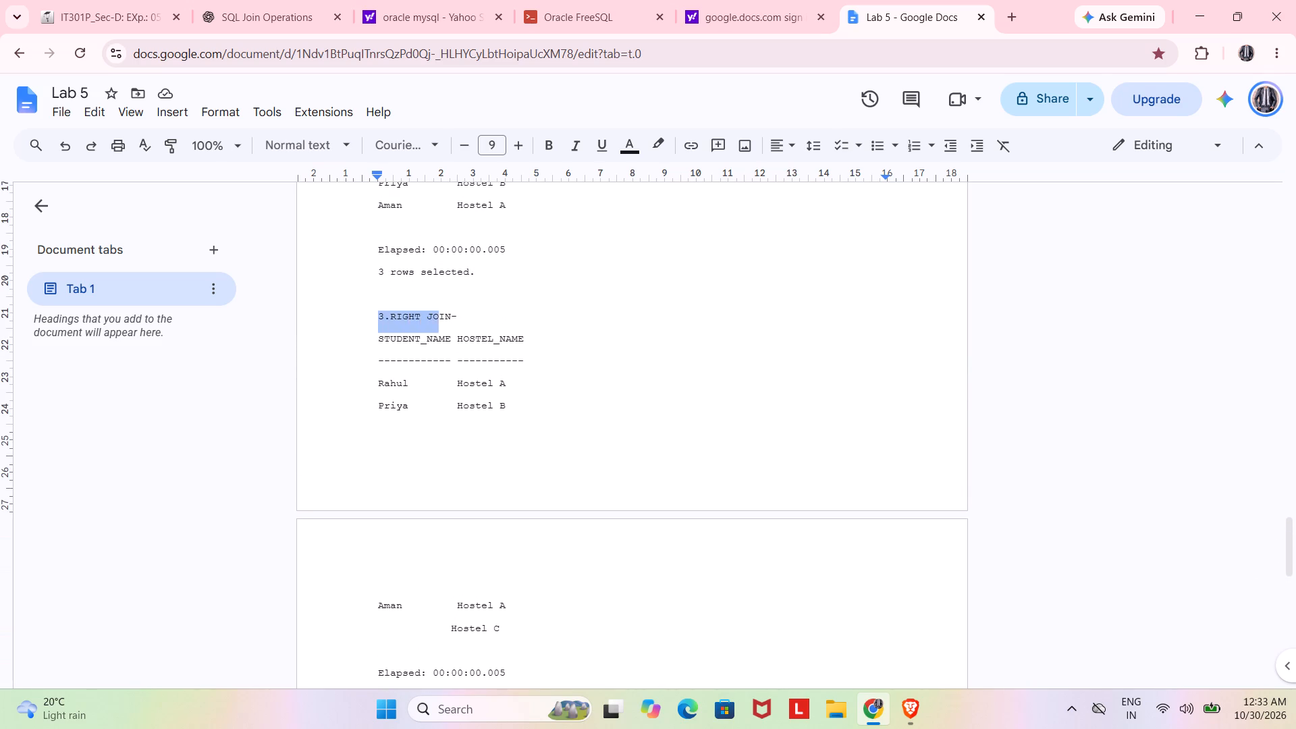
left_click_drag(439, 315, 464, 311)
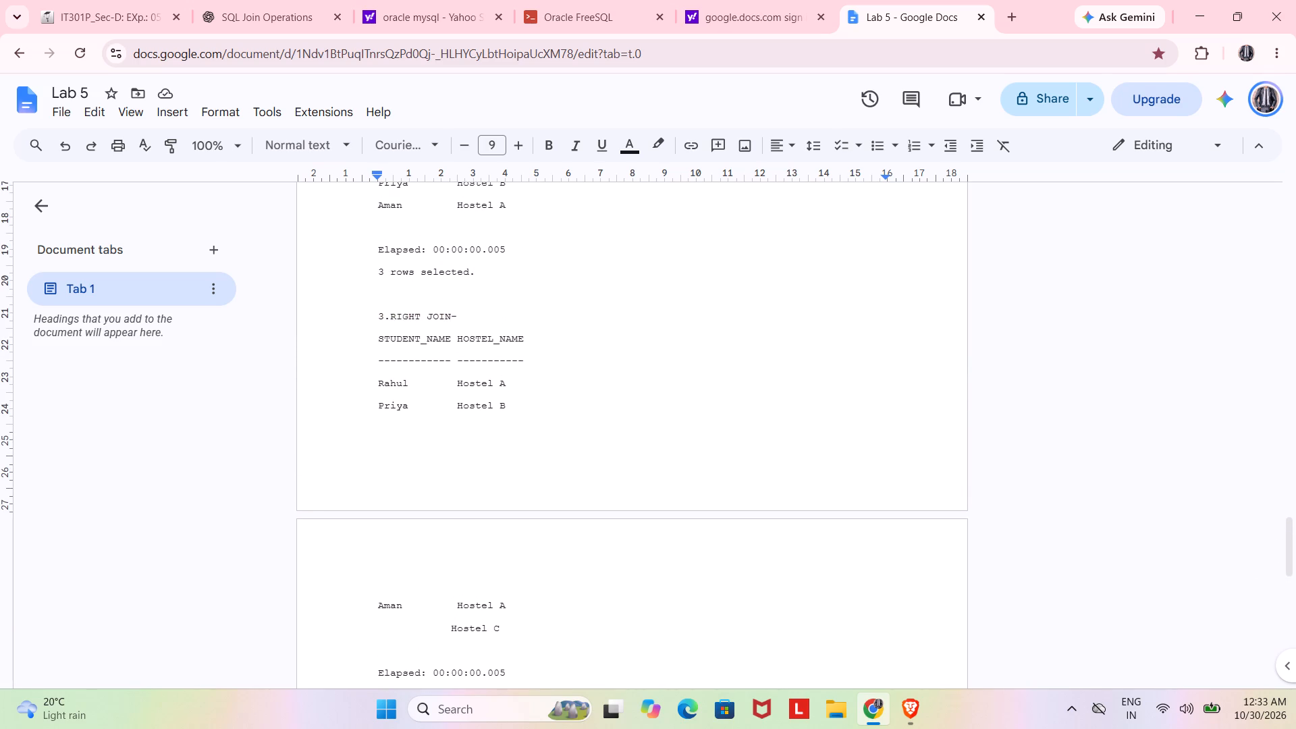
left_click_drag(460, 311, 468, 317)
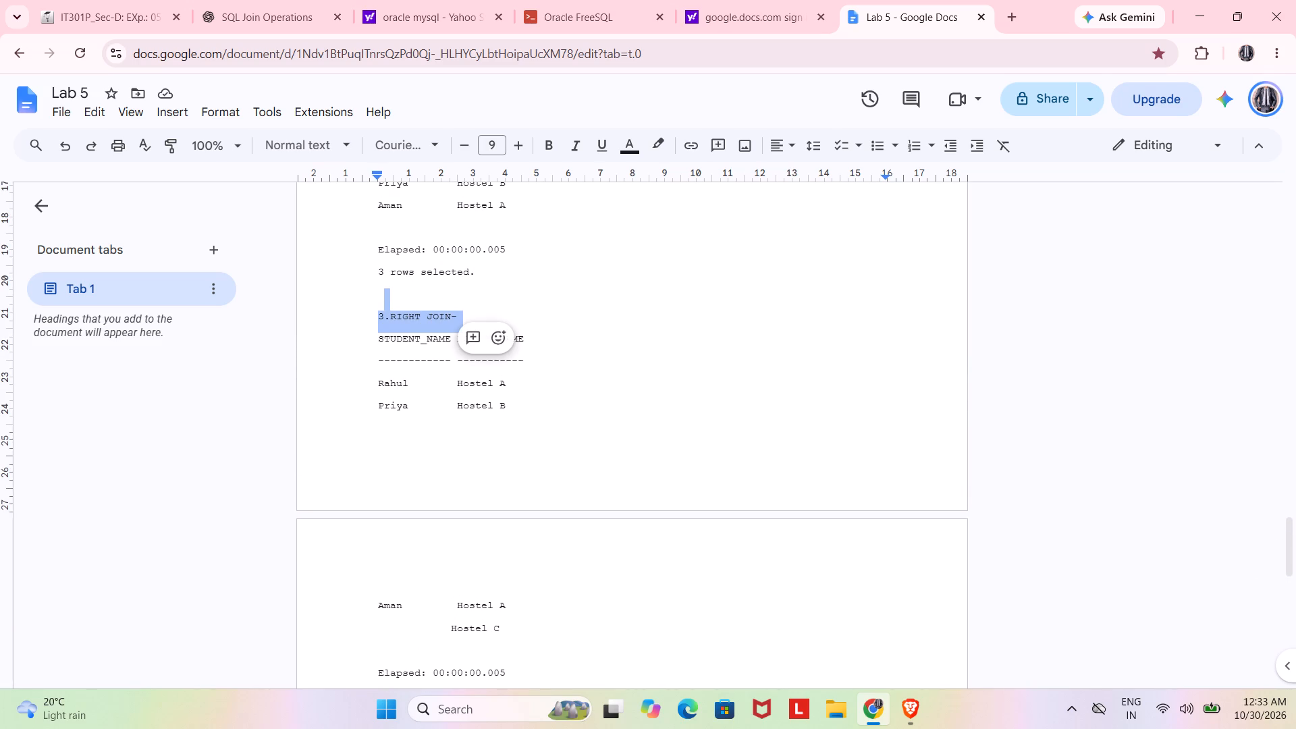
left_click(658, 140)
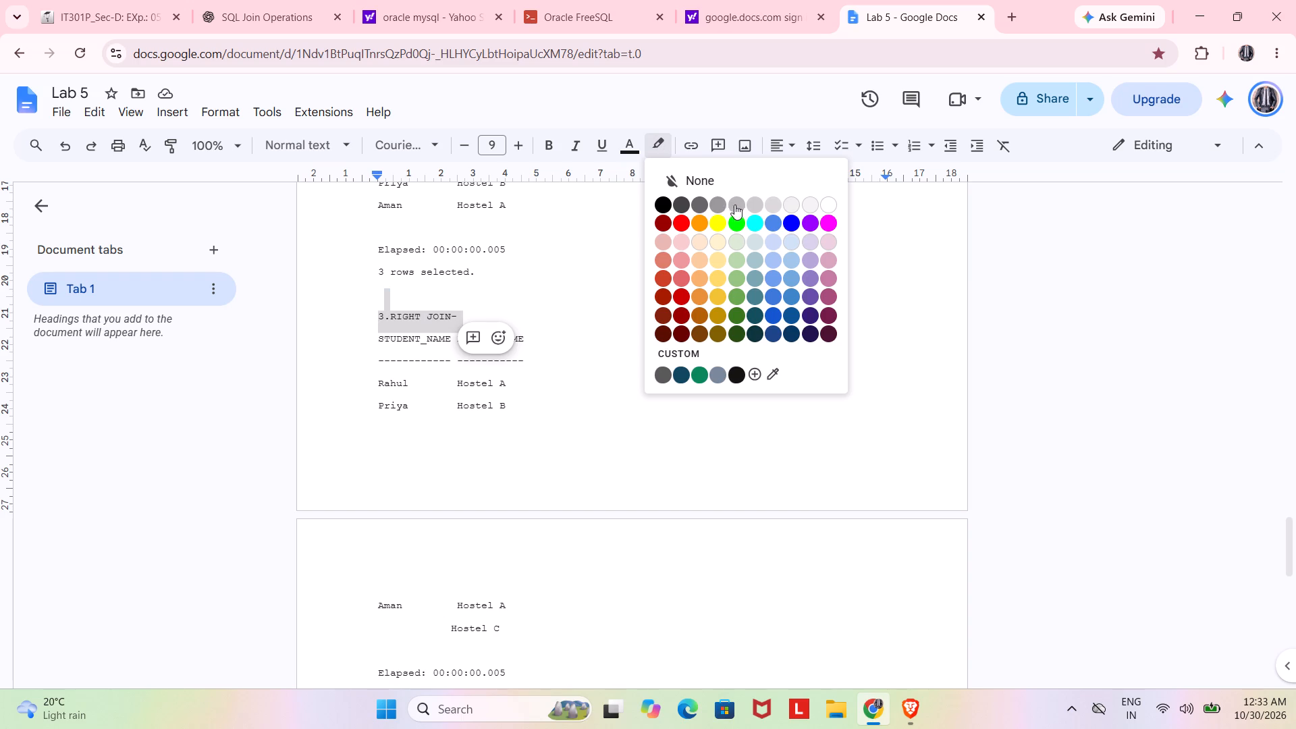
left_click(752, 221)
left_click(592, 300)
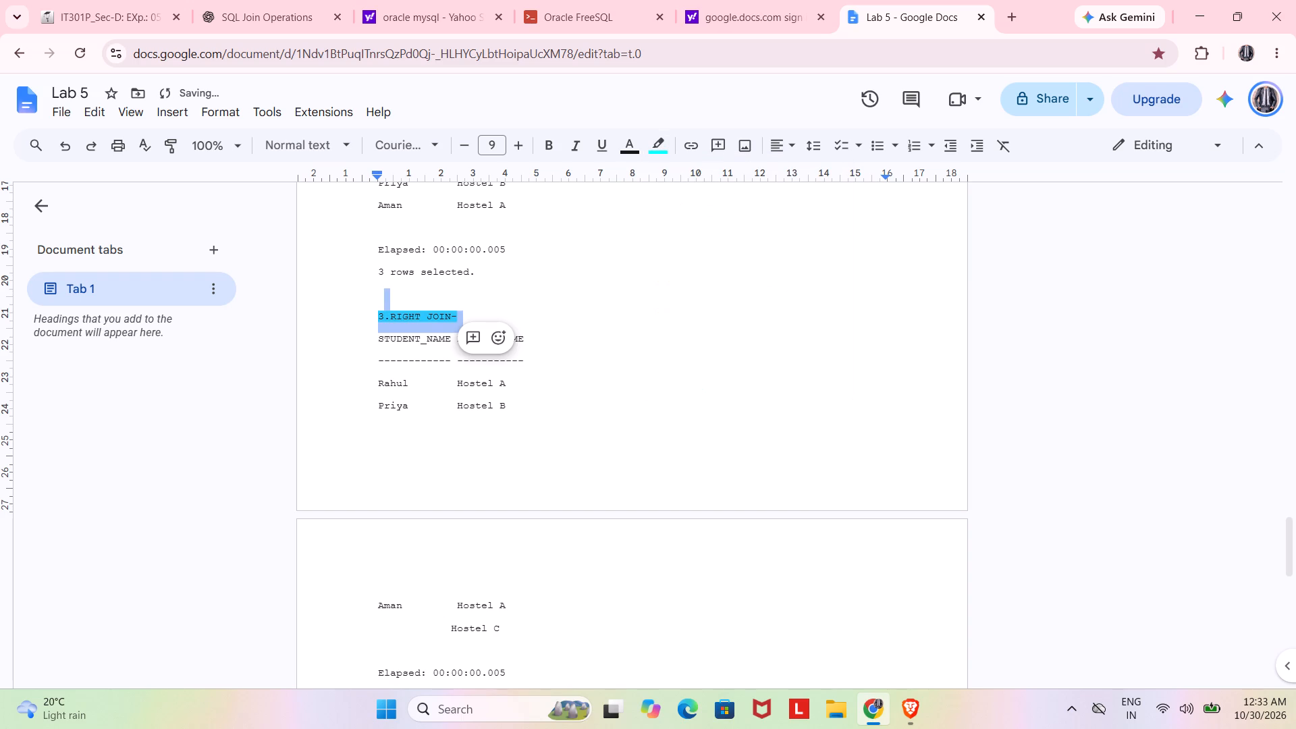
Highlight the "2.LEFT JOIN-" label in purple.
scroll(537, 290, "up", 4)
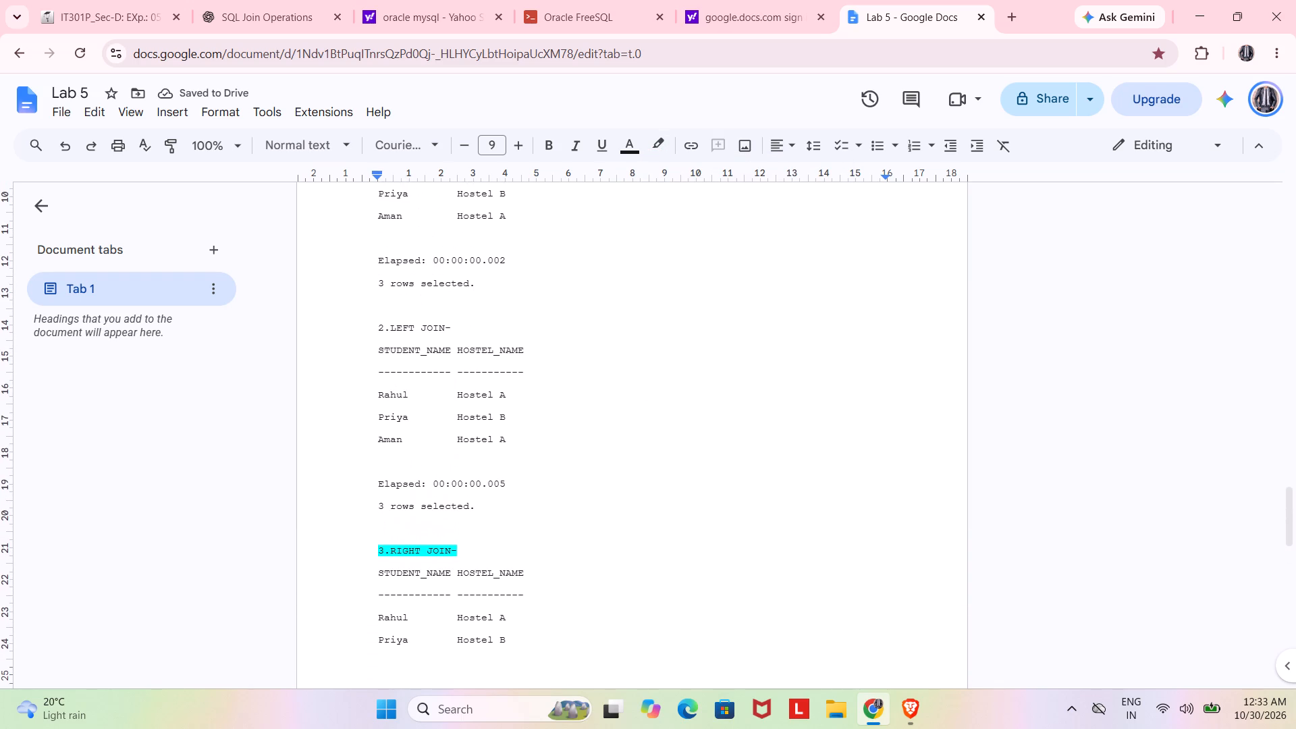
left_click(379, 326)
left_click_drag(379, 326, 462, 332)
left_click(654, 150)
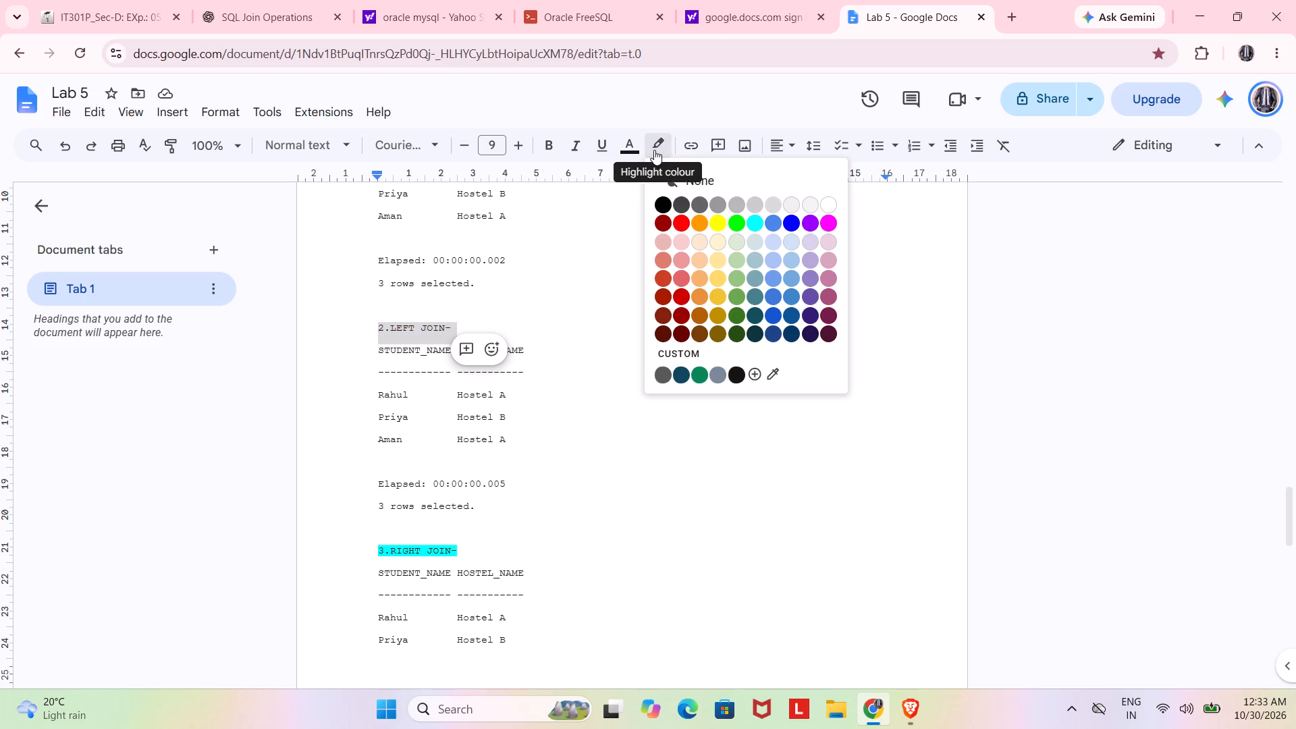
left_click(808, 217)
left_click(583, 347)
Highlight the "1.INNER JOIN-" label under OUTPUT in magenta.
scroll(583, 347, "up", 2)
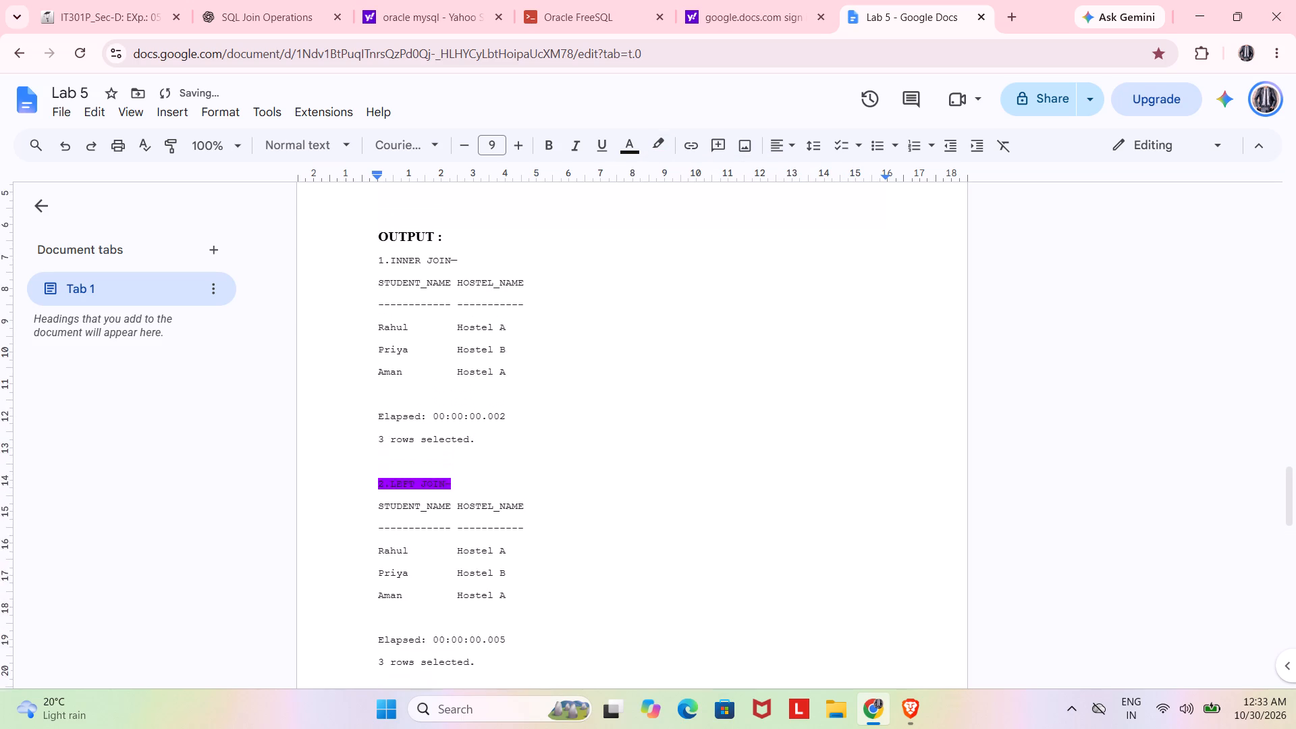
scroll(583, 347, "up", 1)
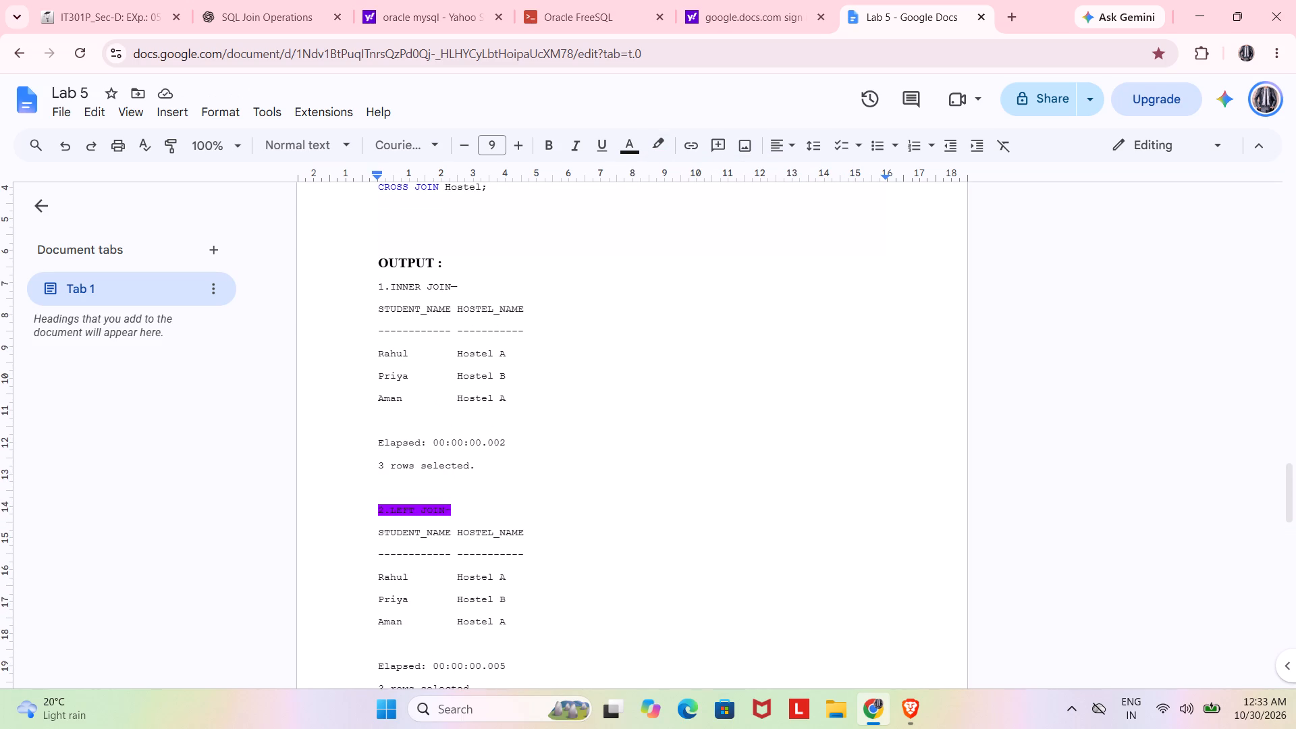
left_click_drag(378, 284, 456, 286)
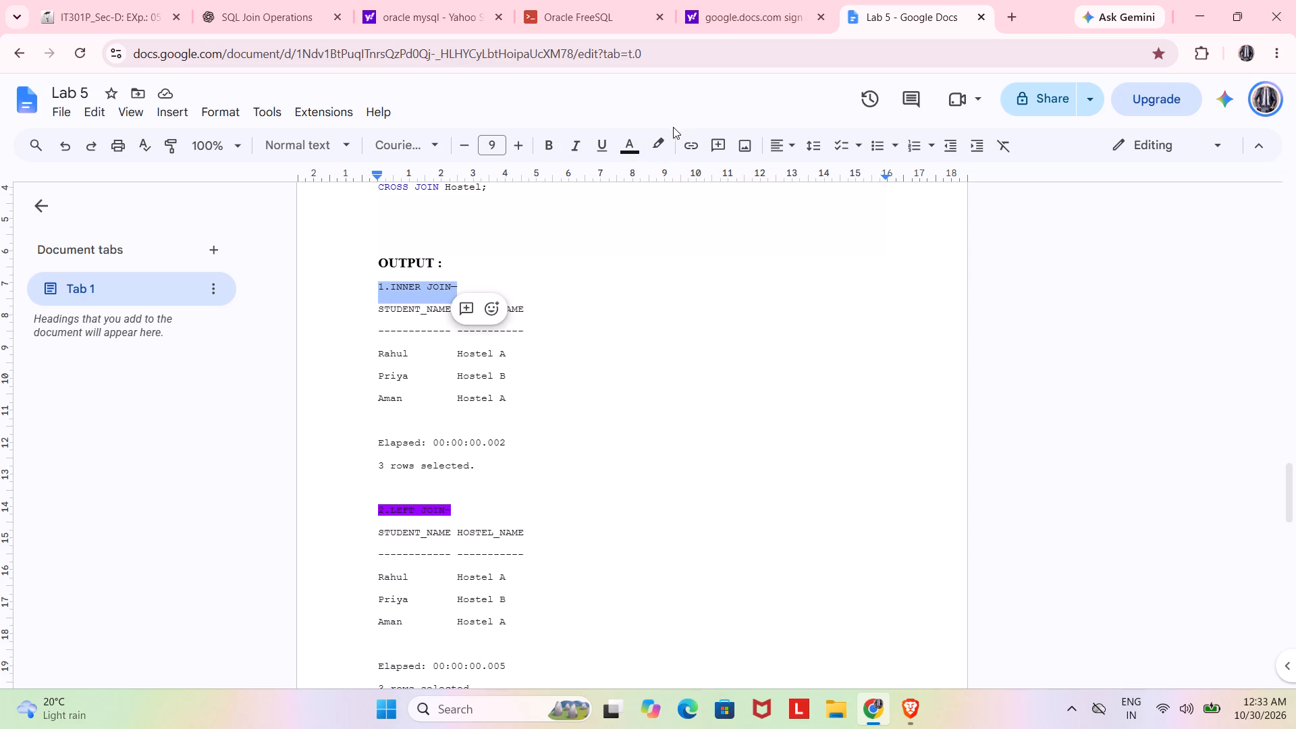
left_click(664, 140)
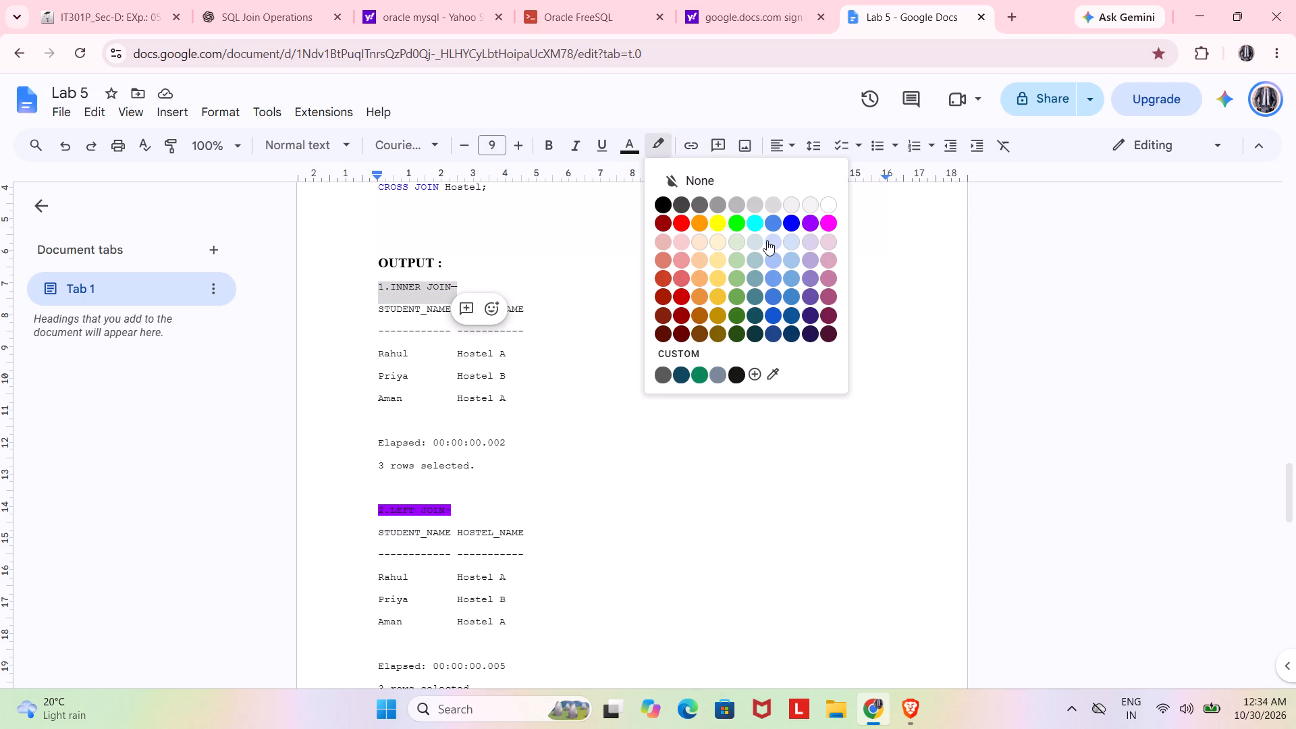
left_click(823, 223)
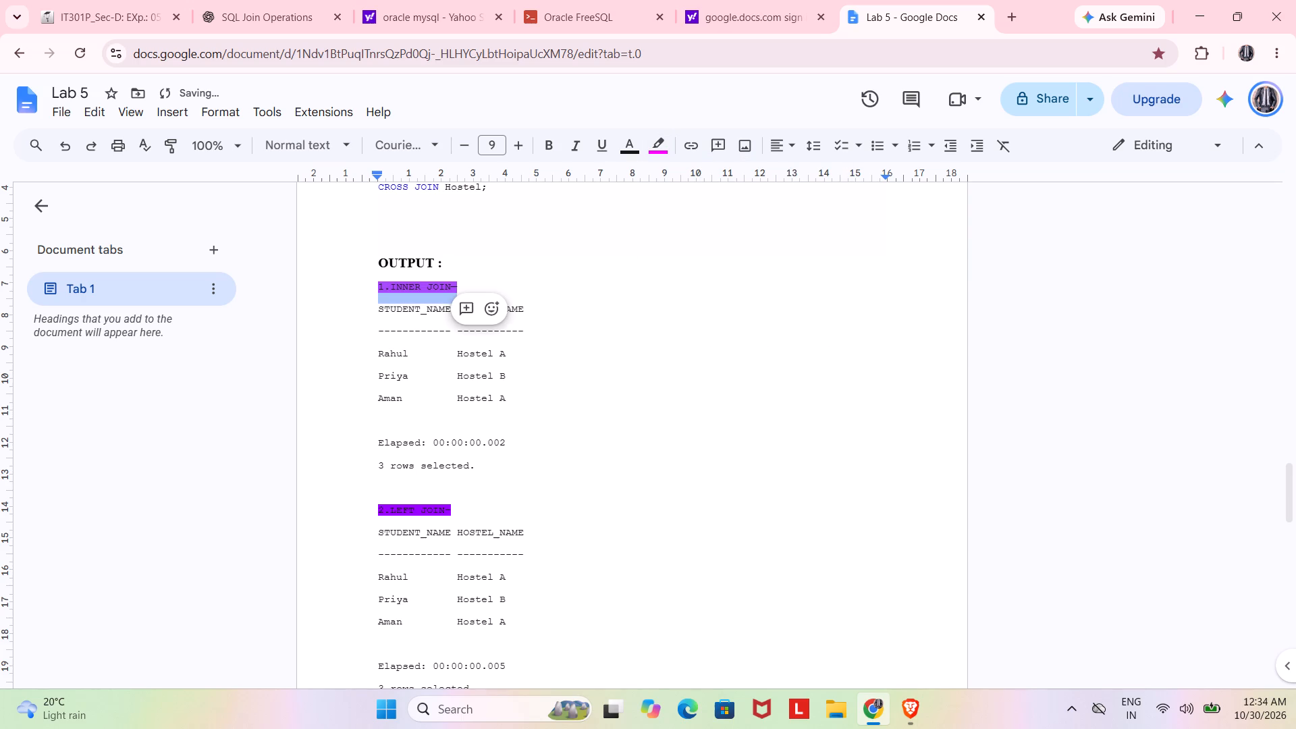
left_click(672, 389)
Review the Lab 5 document from the highlighted outputs back through the queries, aim and objective to the title header.
scroll(580, 398, "down", 8)
scroll(580, 398, "up", 9)
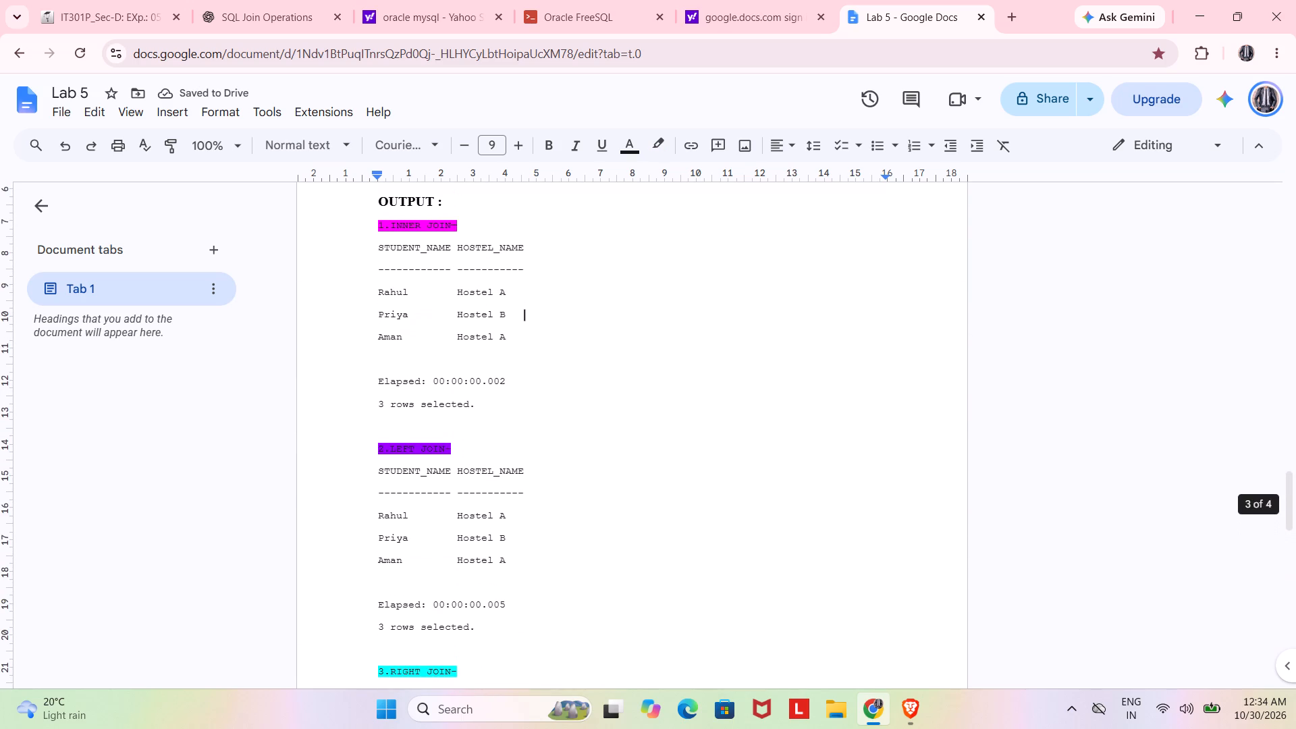
scroll(580, 398, "up", 6)
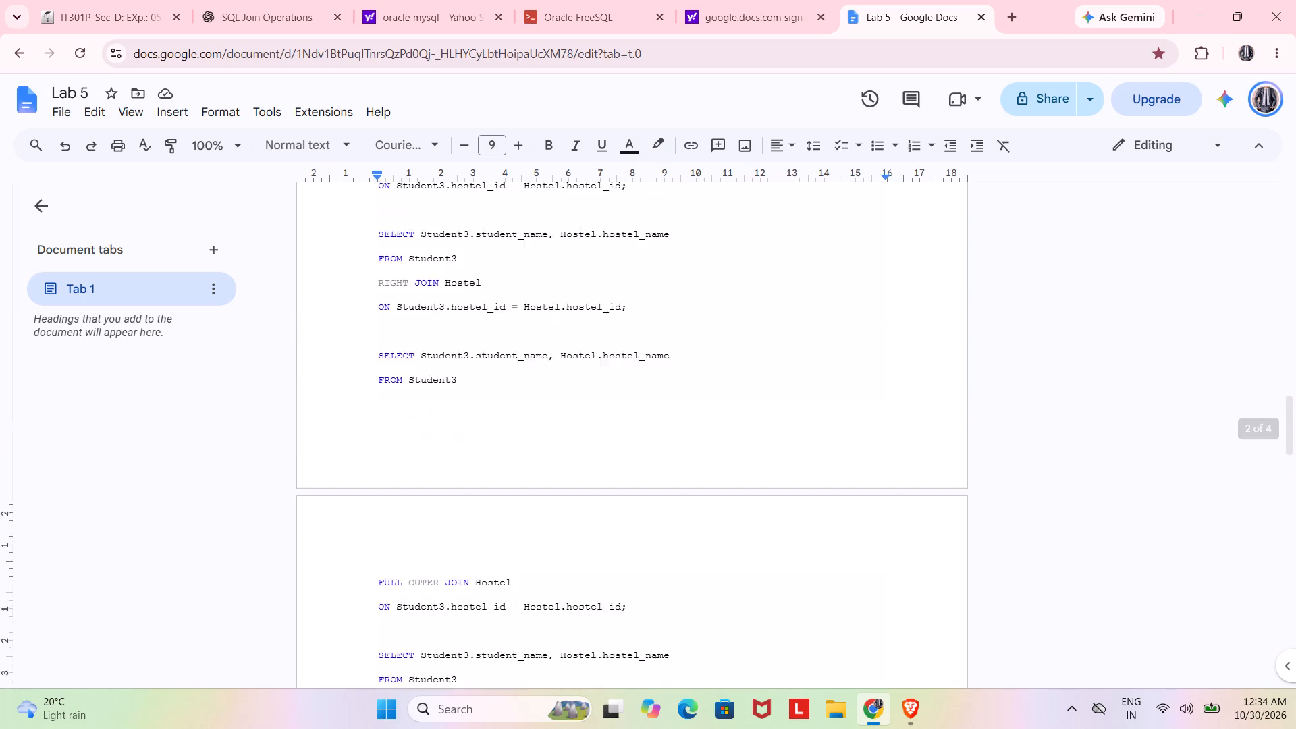
scroll(580, 398, "up", 5)
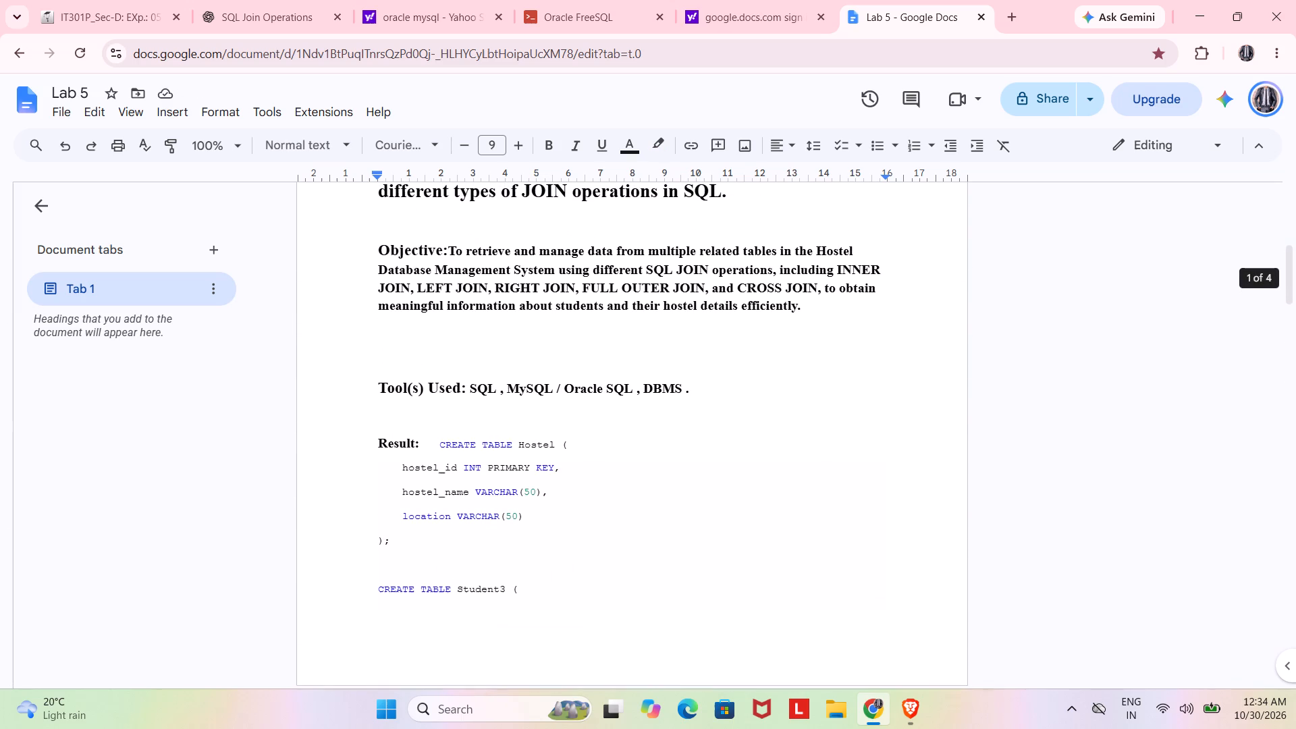
scroll(580, 398, "up", 4)
scroll(580, 398, "down", 1)
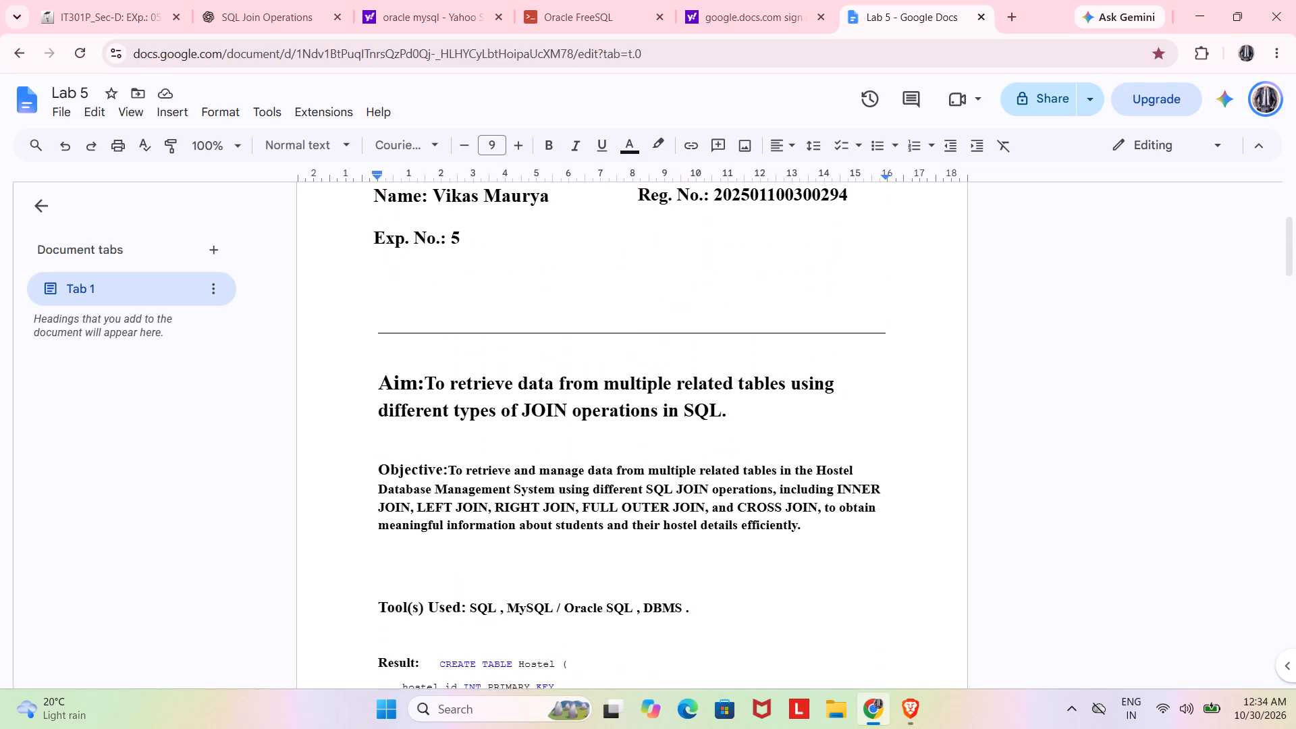
scroll(580, 398, "down", 1)
scroll(580, 398, "right", 1)
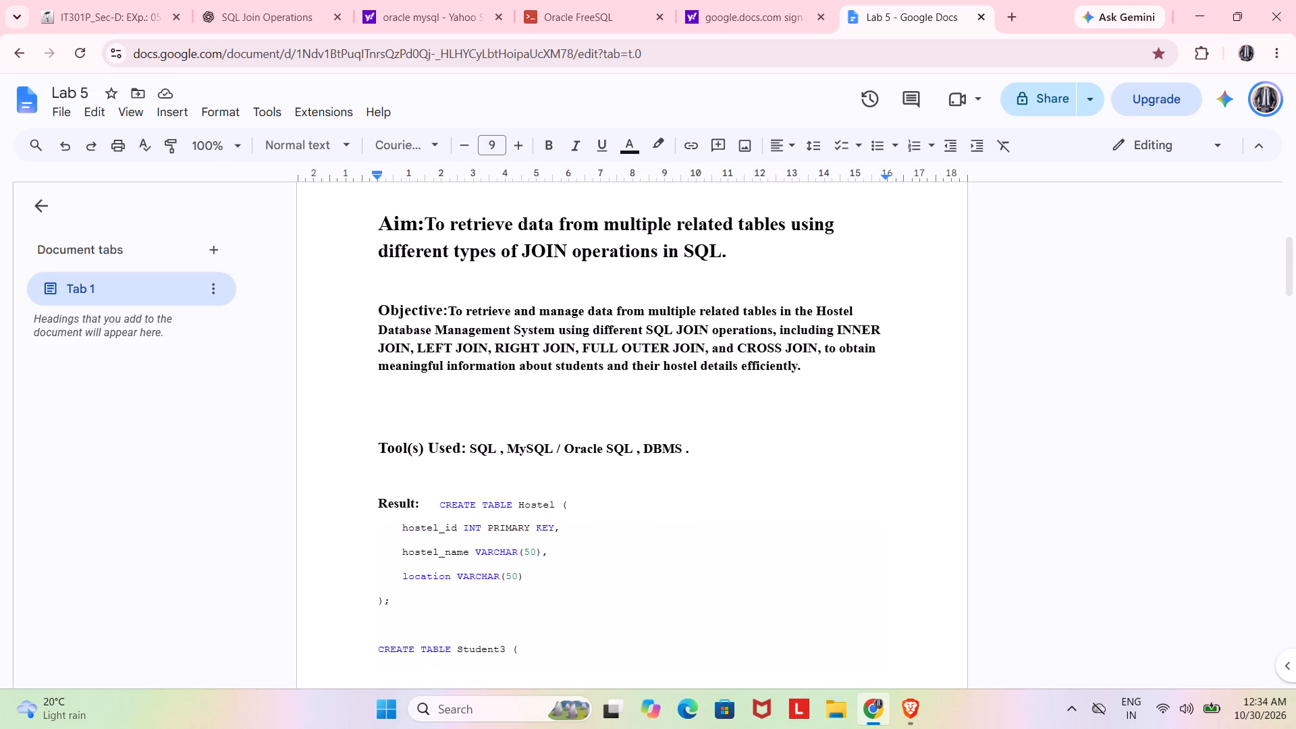
scroll(580, 398, "right", 1)
scroll(580, 398, "up", 3)
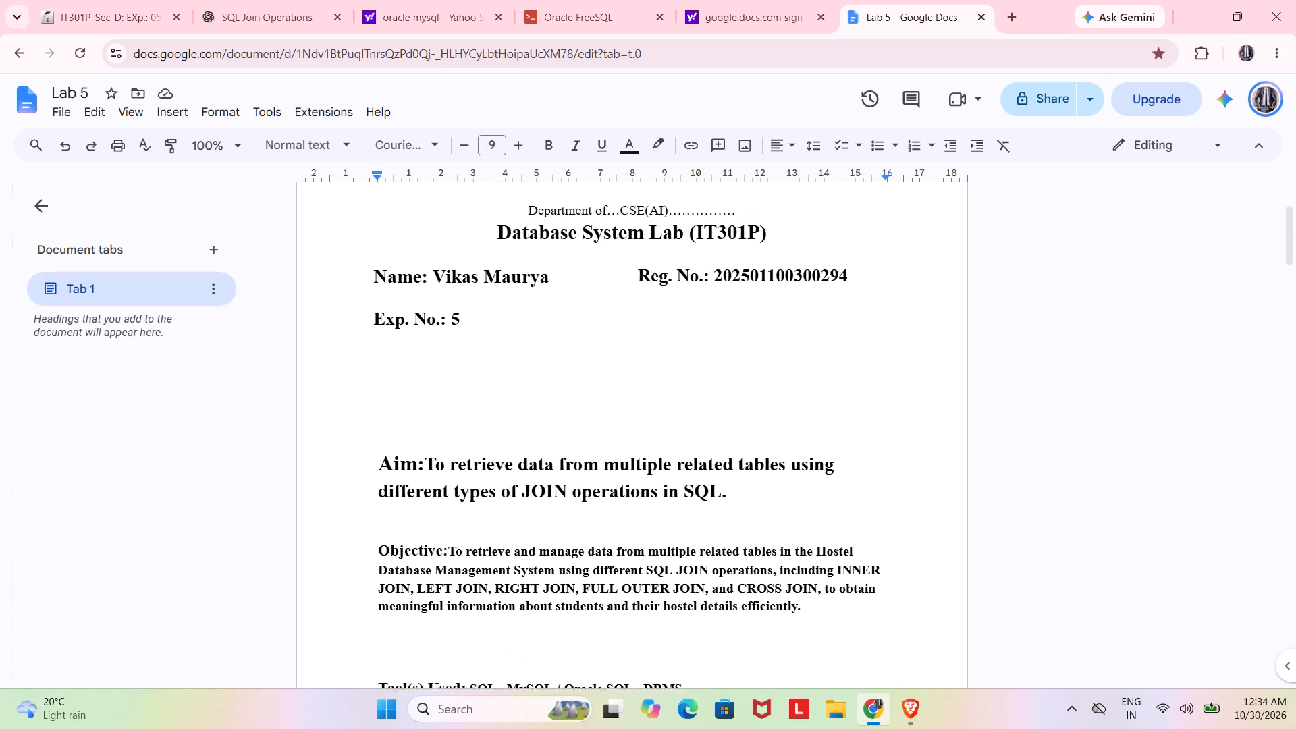
scroll(580, 398, "up", 2)
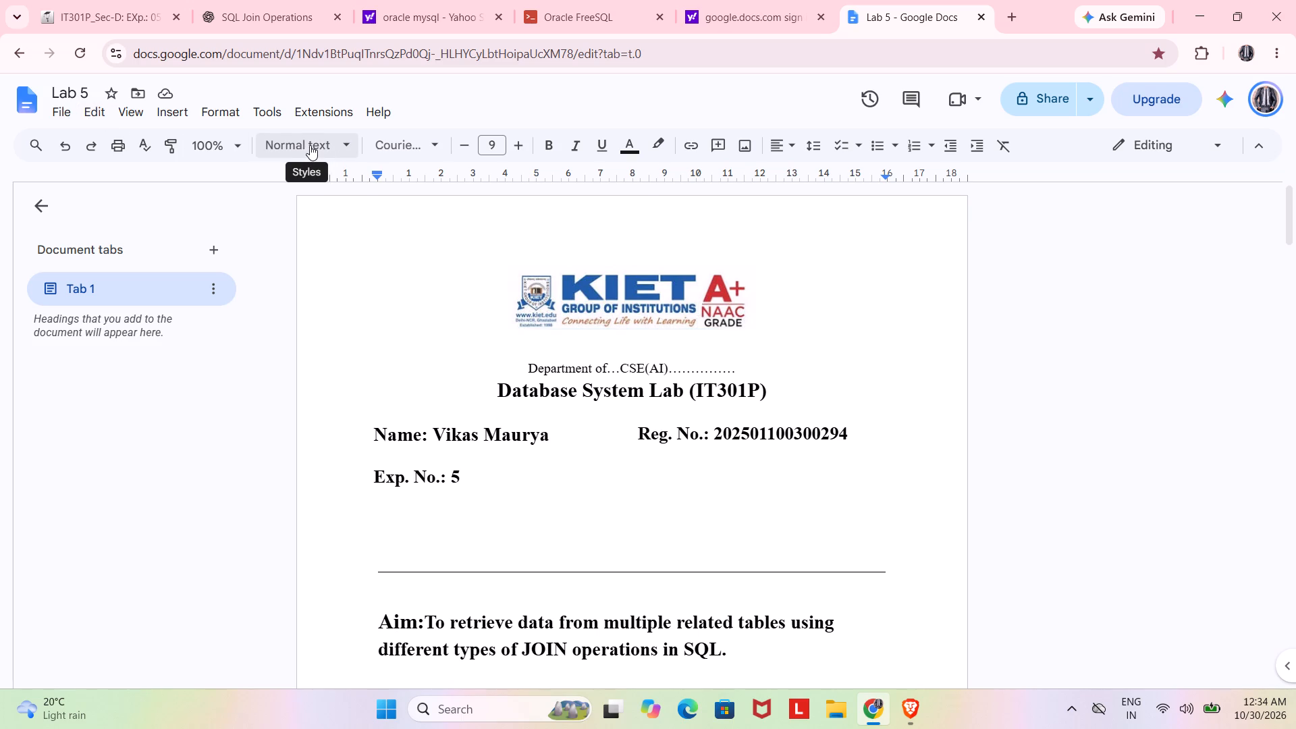
Print all pages of Lab 5 to PDF and save the file as "Lab 5 - Google Docs" in the Downloads folder.
left_click(119, 148)
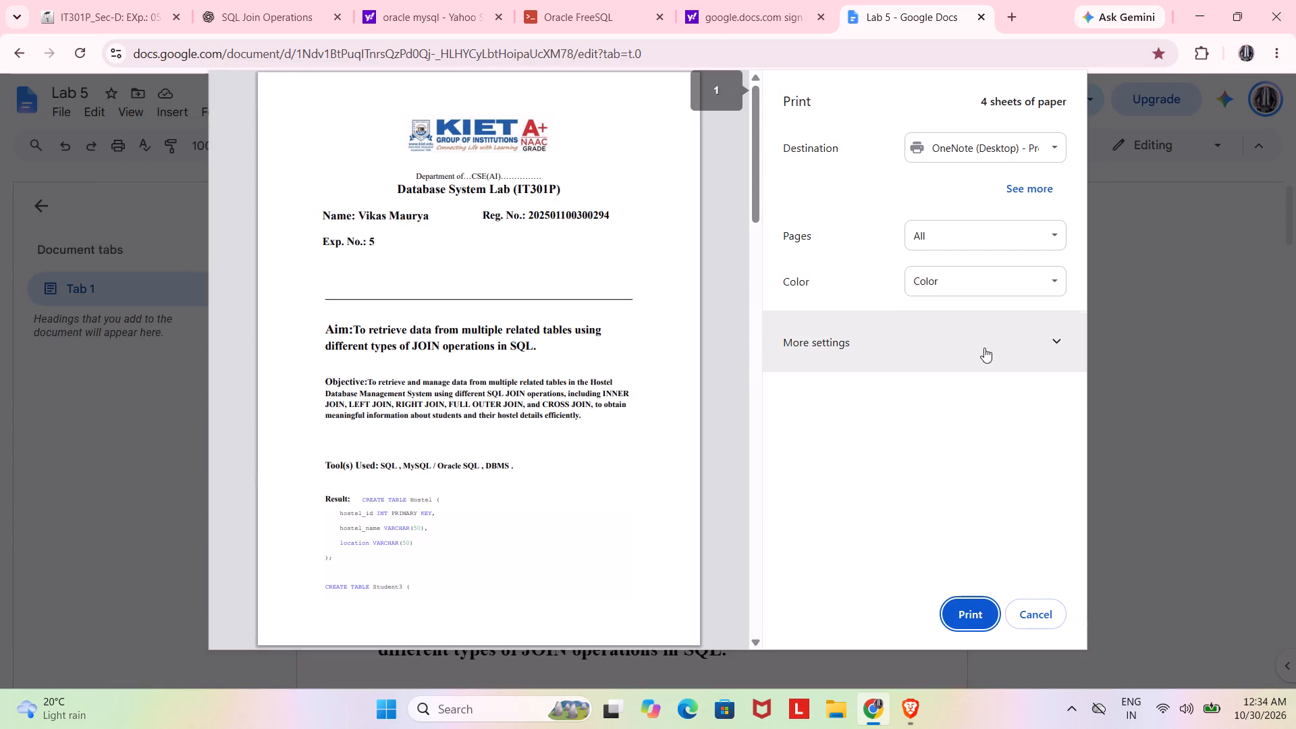
scroll(523, 531, "down", 5)
scroll(523, 531, "up", 5)
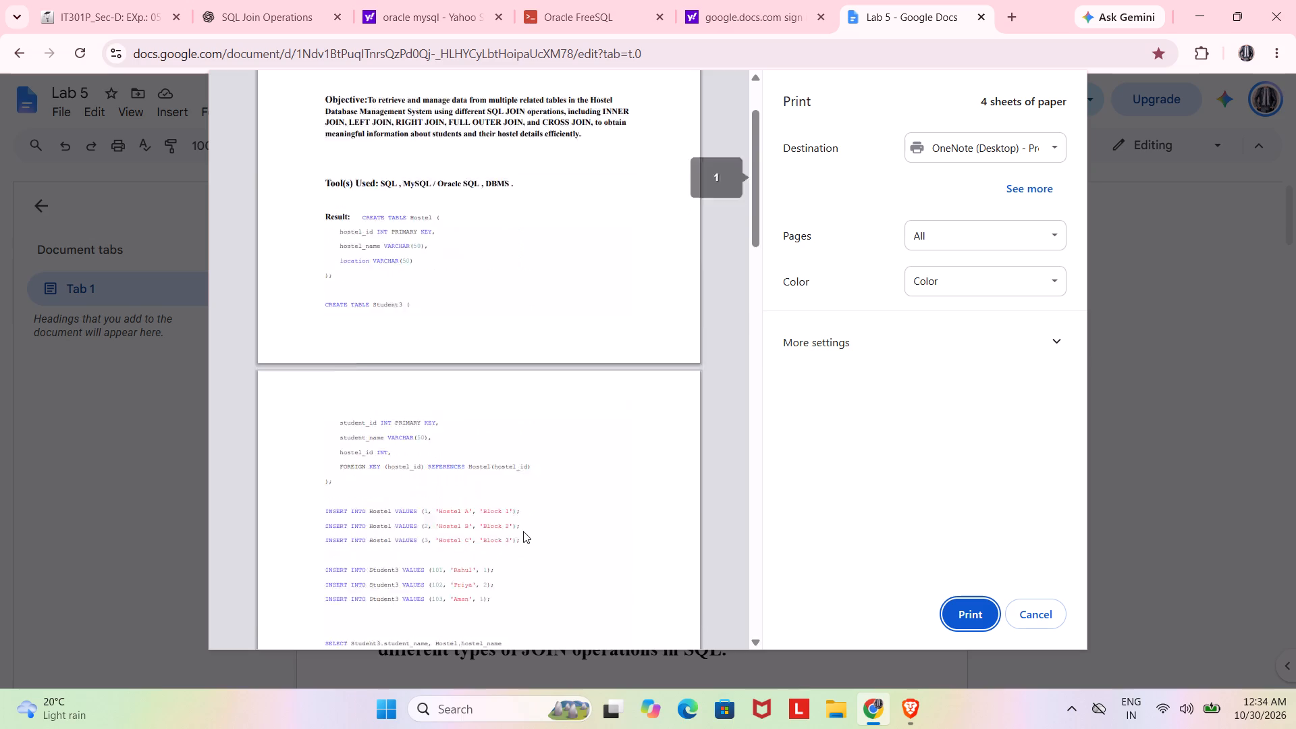
left_click(1048, 141)
left_click(979, 192)
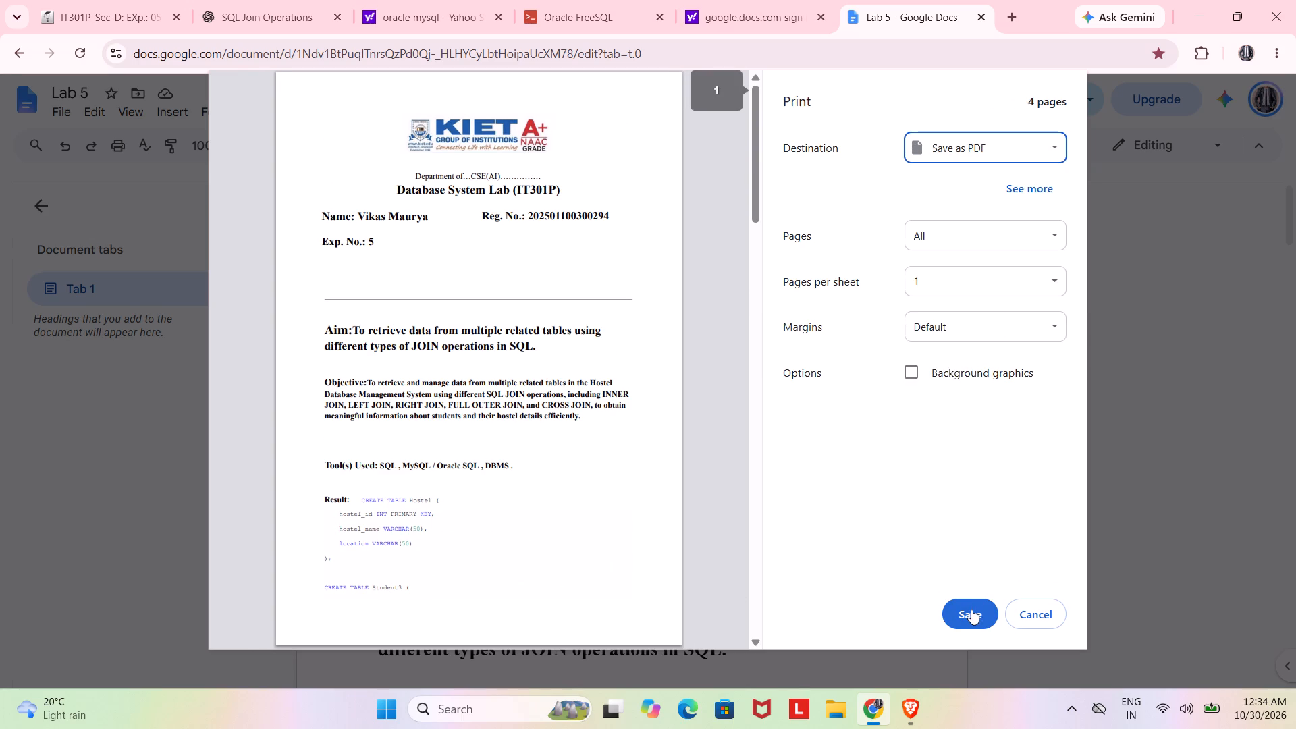
left_click(971, 610)
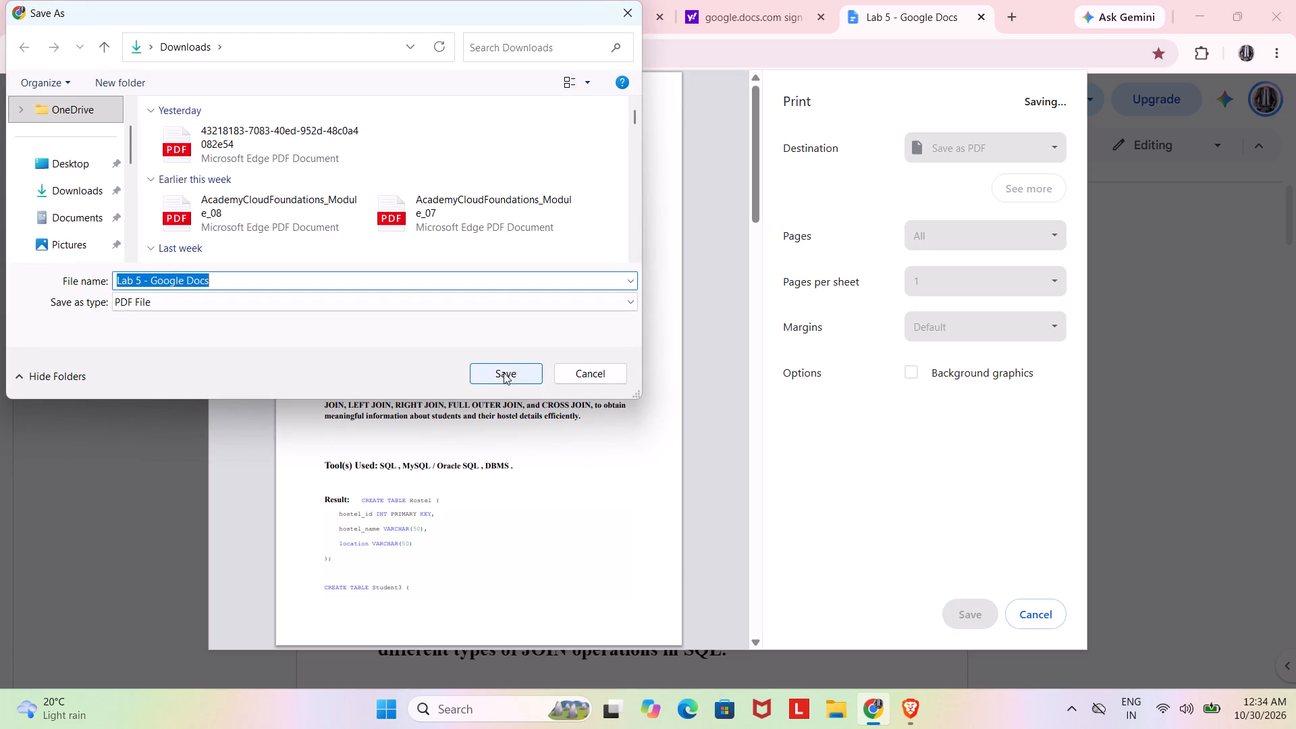
left_click(499, 362)
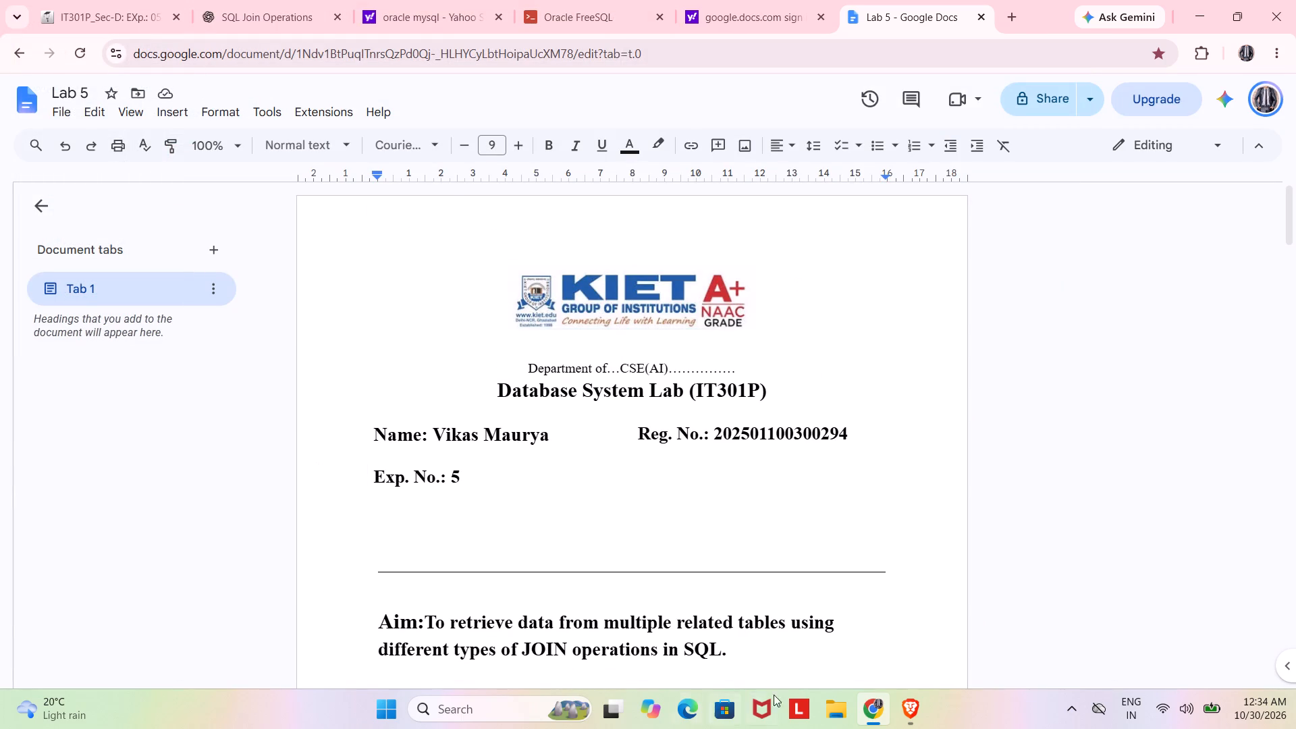
Switch to the IT301P experiment 5 assignment page in the LMS, try to extend the session, and go to the submission area.
left_click(117, 15)
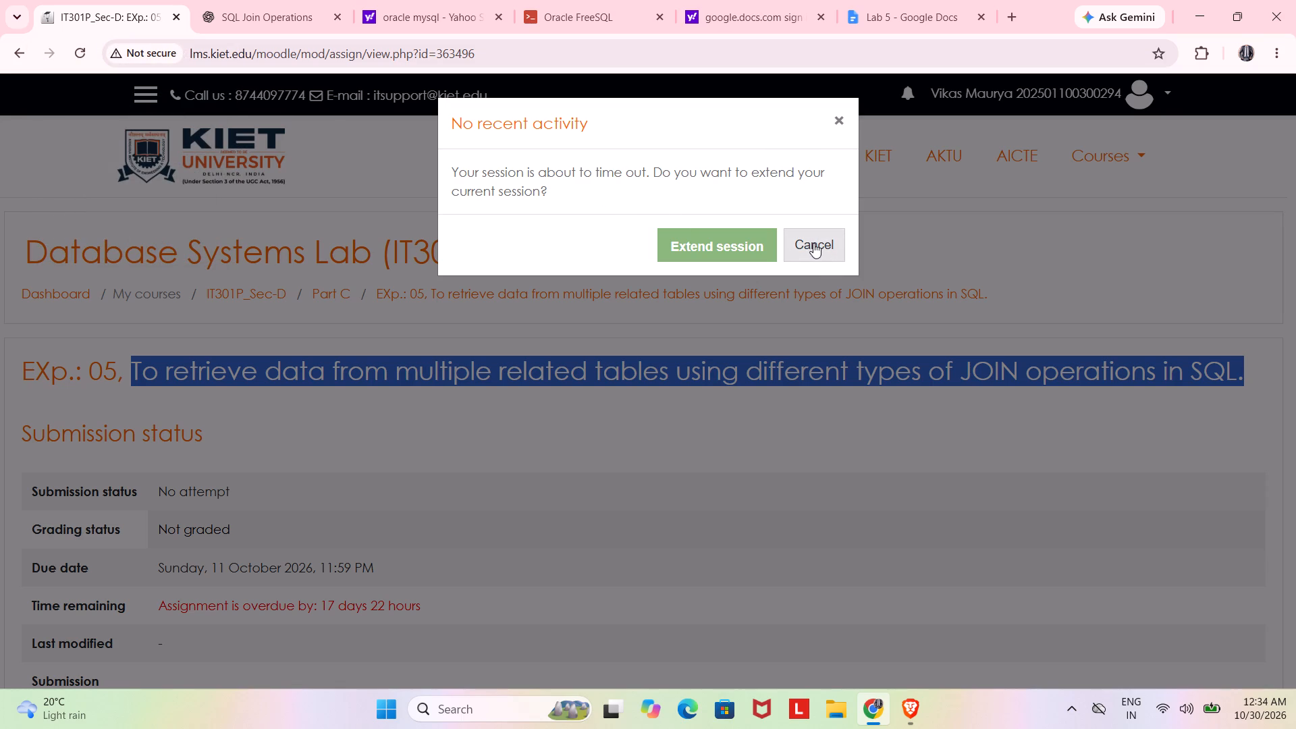
left_click(730, 236)
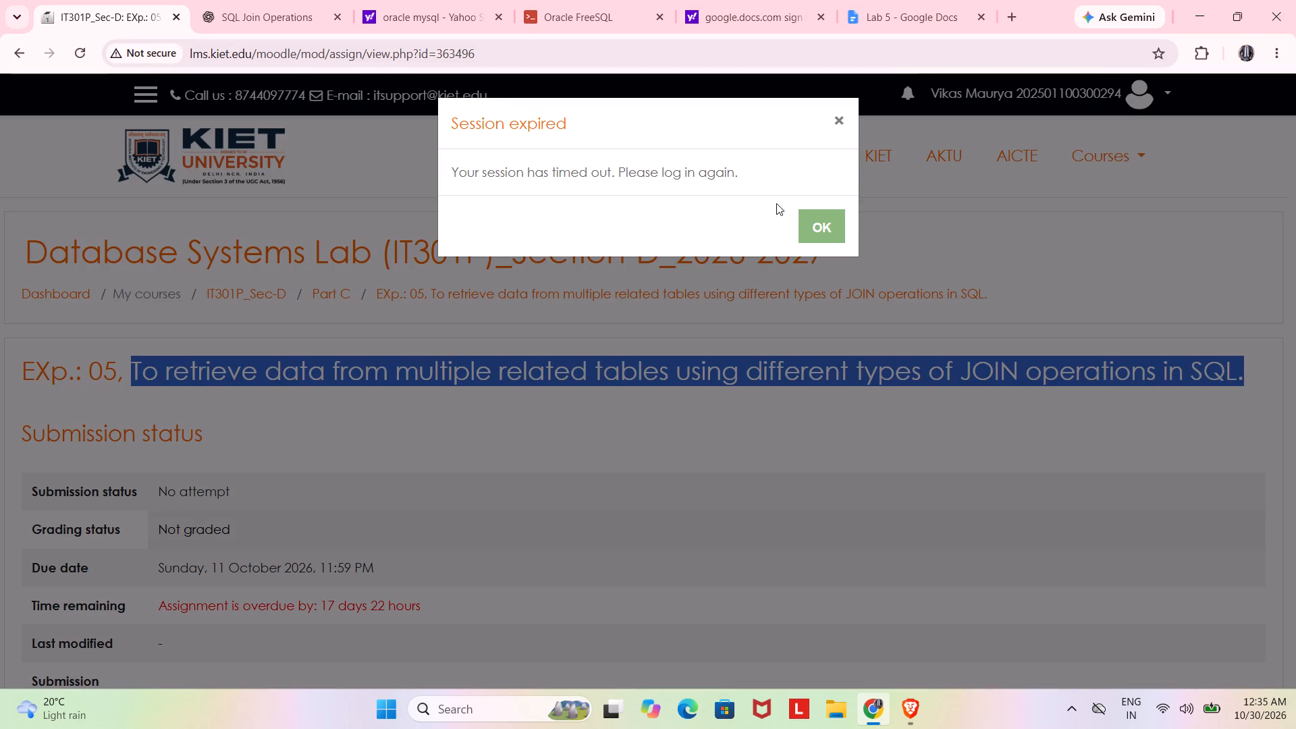
left_click(816, 230)
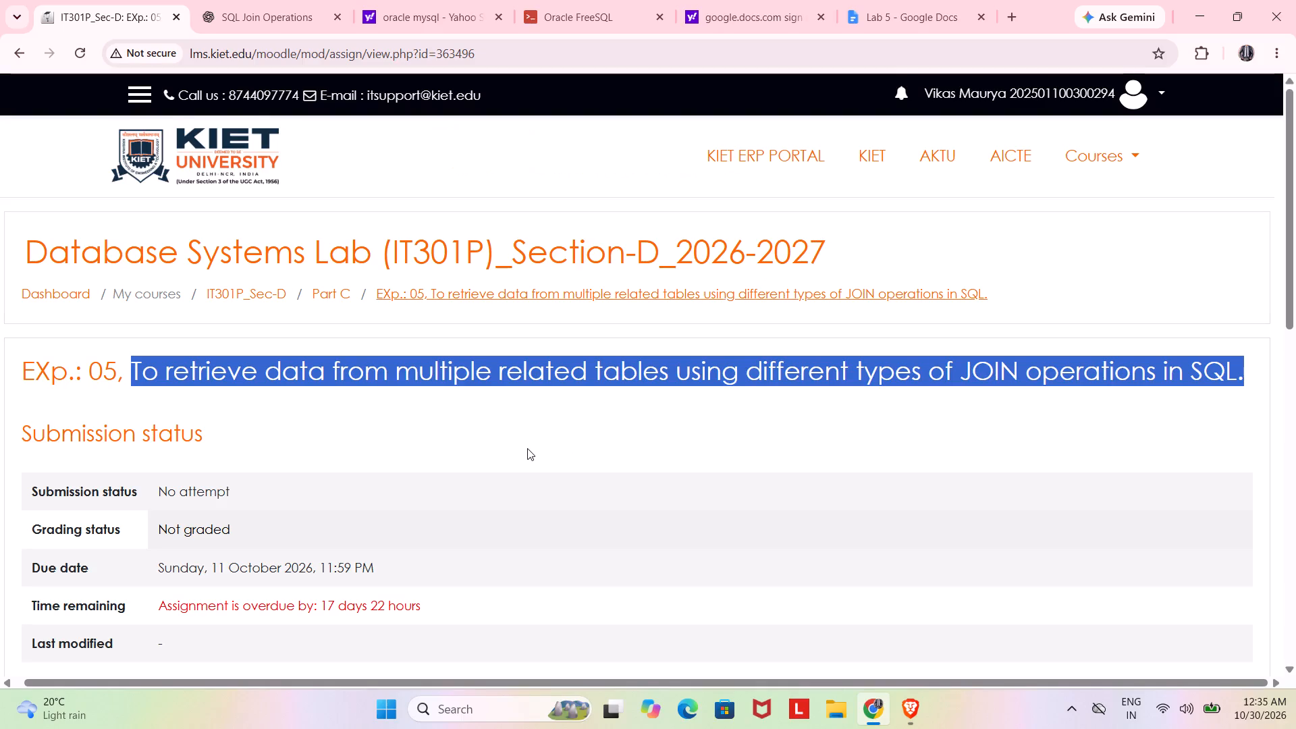
scroll(524, 448, "down", 3)
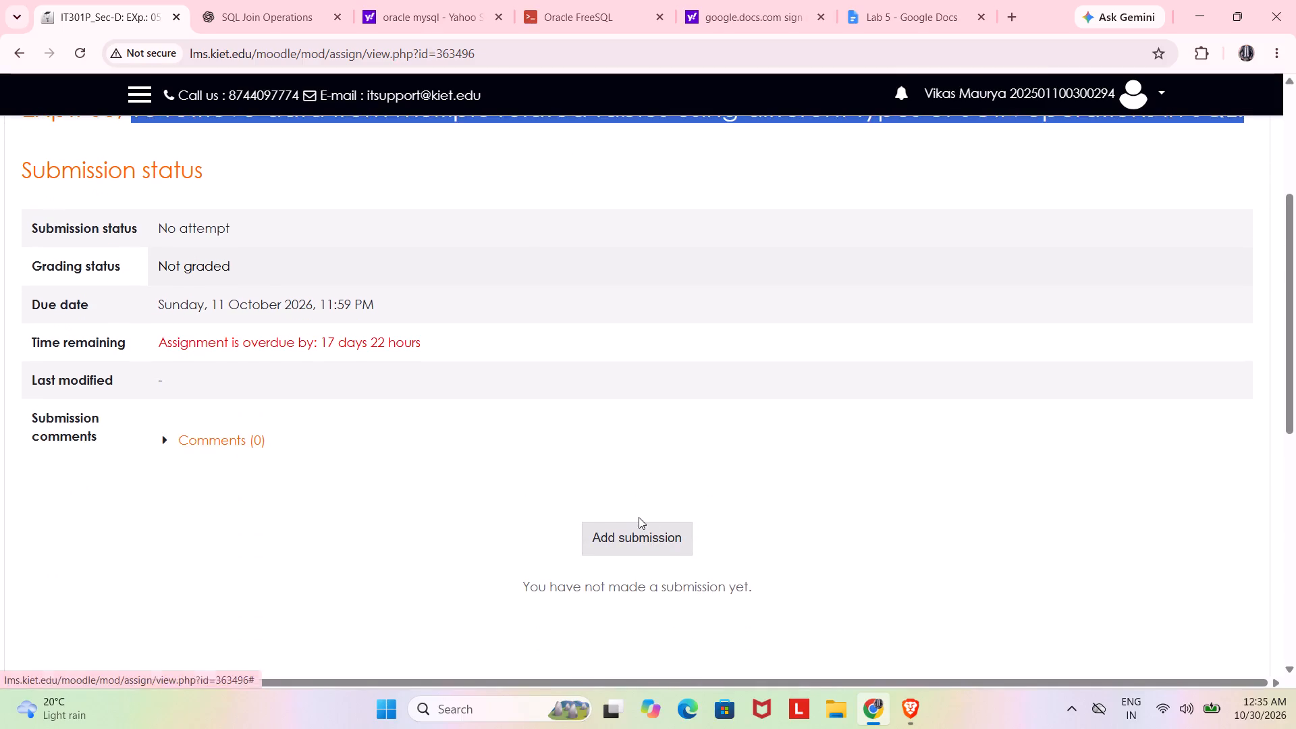
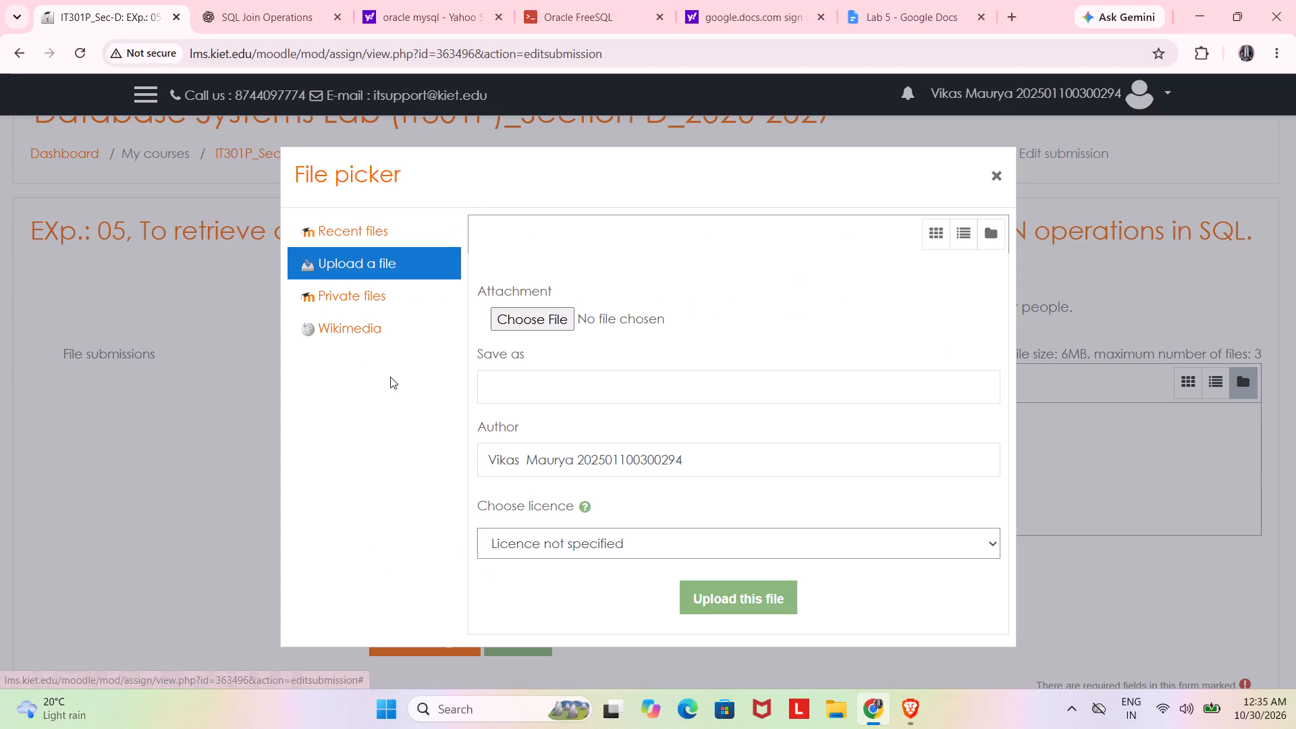
Upload "Lab 5 - Google Docs.pdf" from Downloads to the experiment 5 submission, save the changes, and check the submission status.
left_click(547, 318)
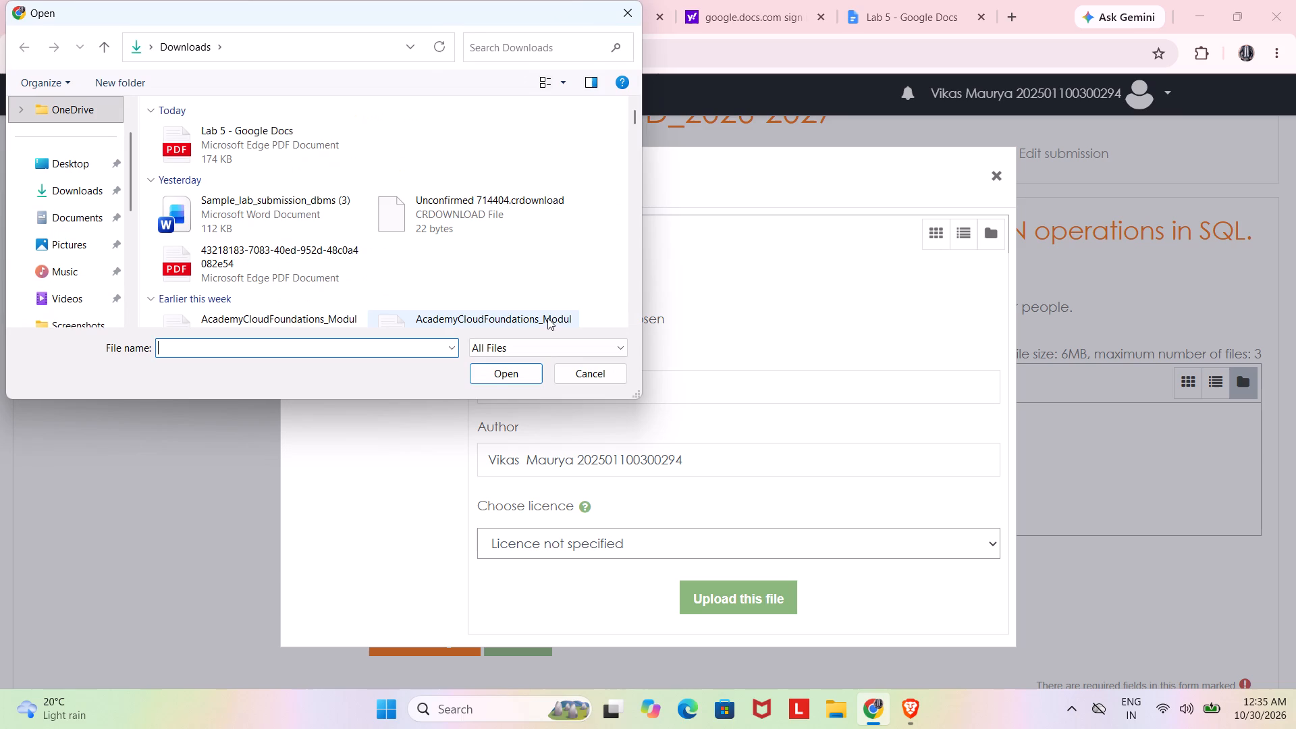
left_click(271, 142)
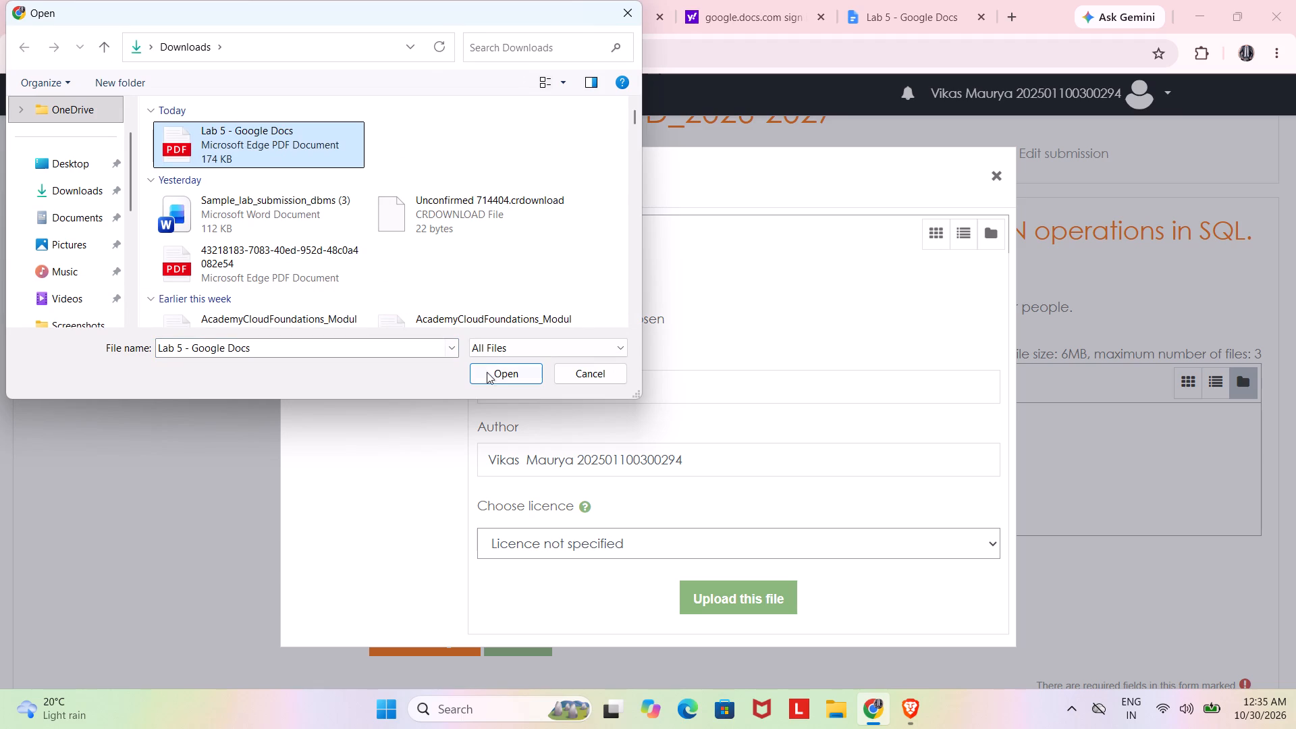
left_click(491, 376)
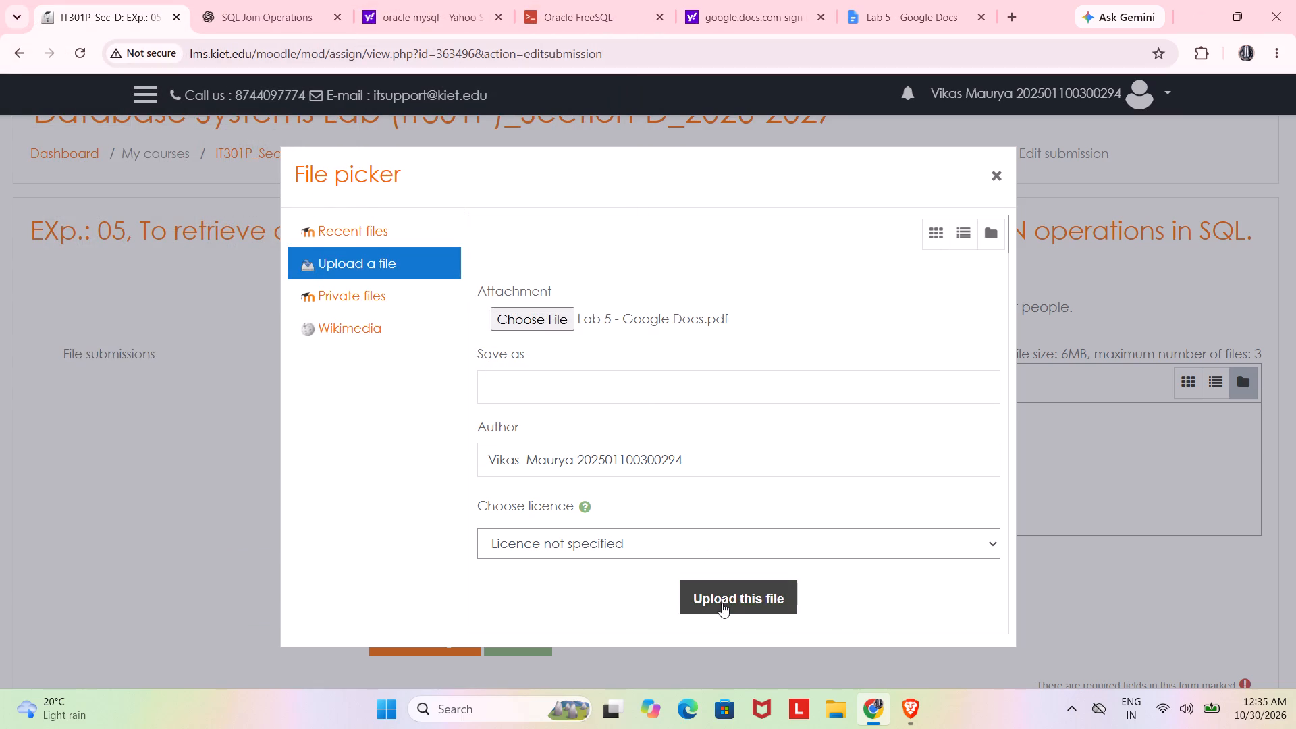
left_click(723, 604)
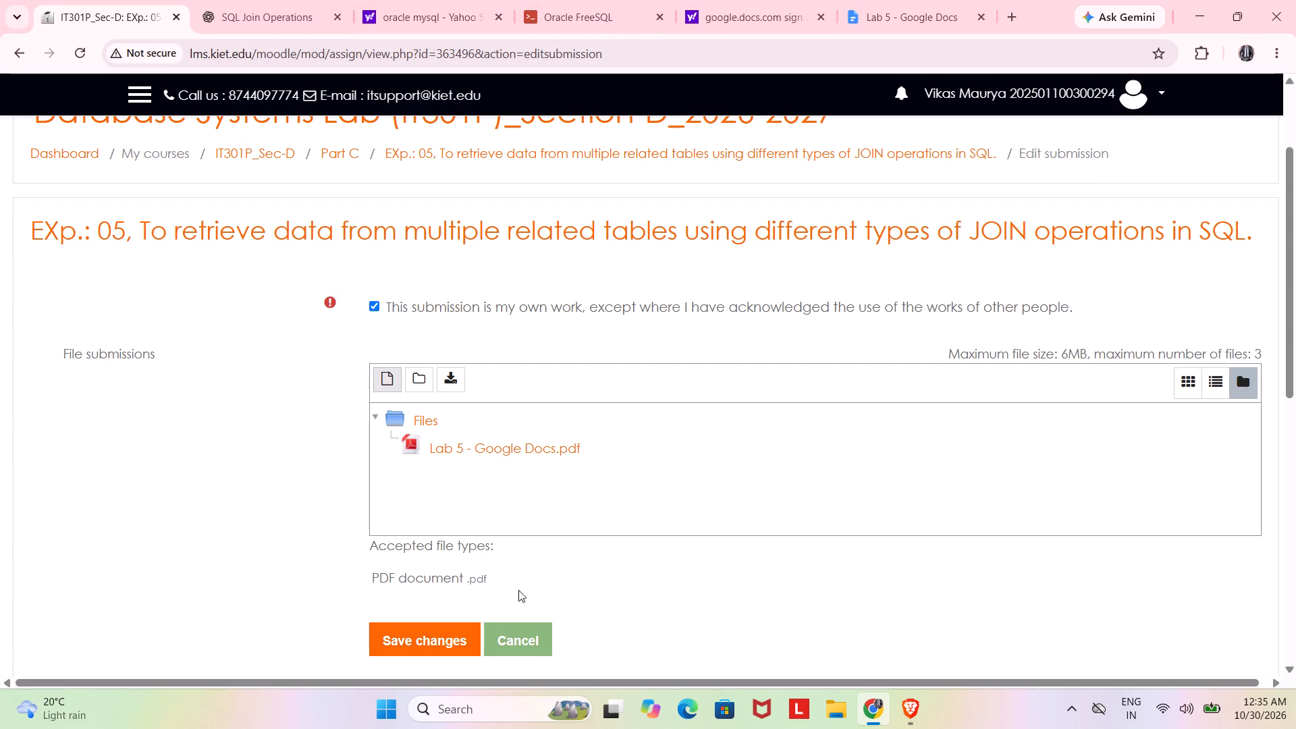
scroll(509, 590, "down", 2)
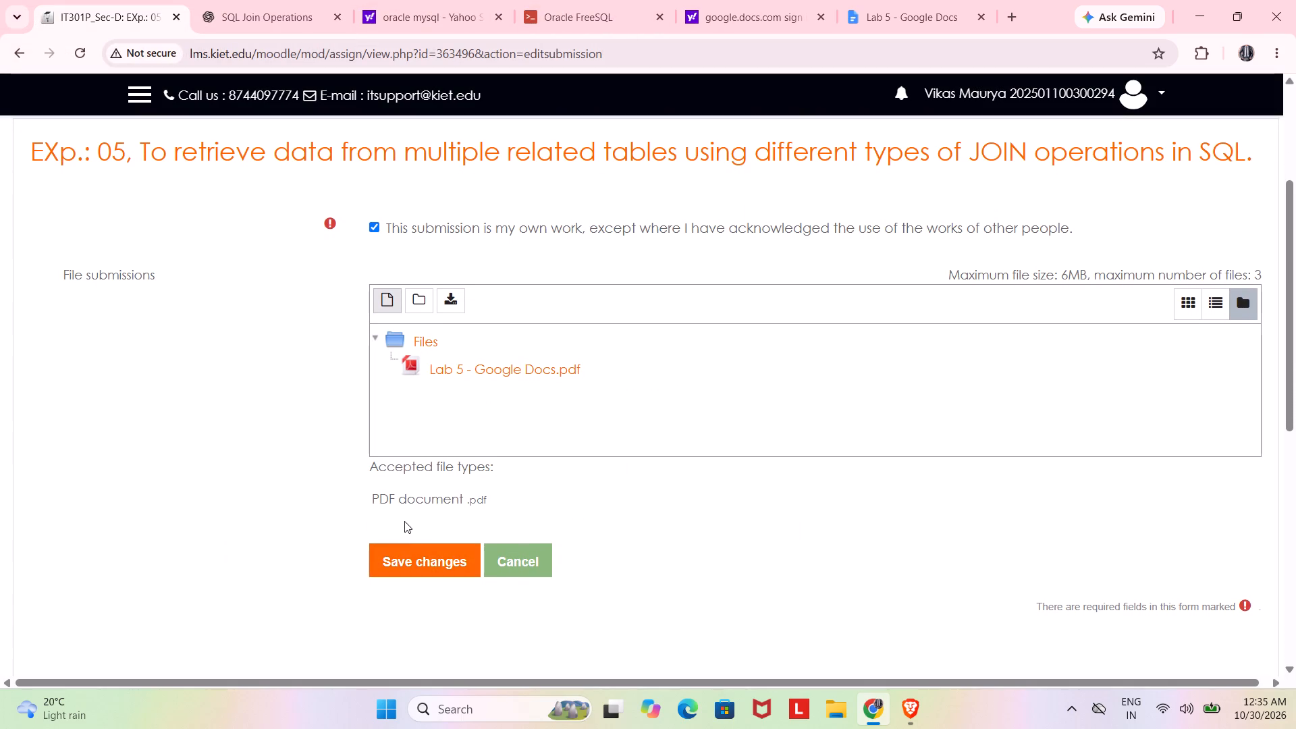
left_click(409, 547)
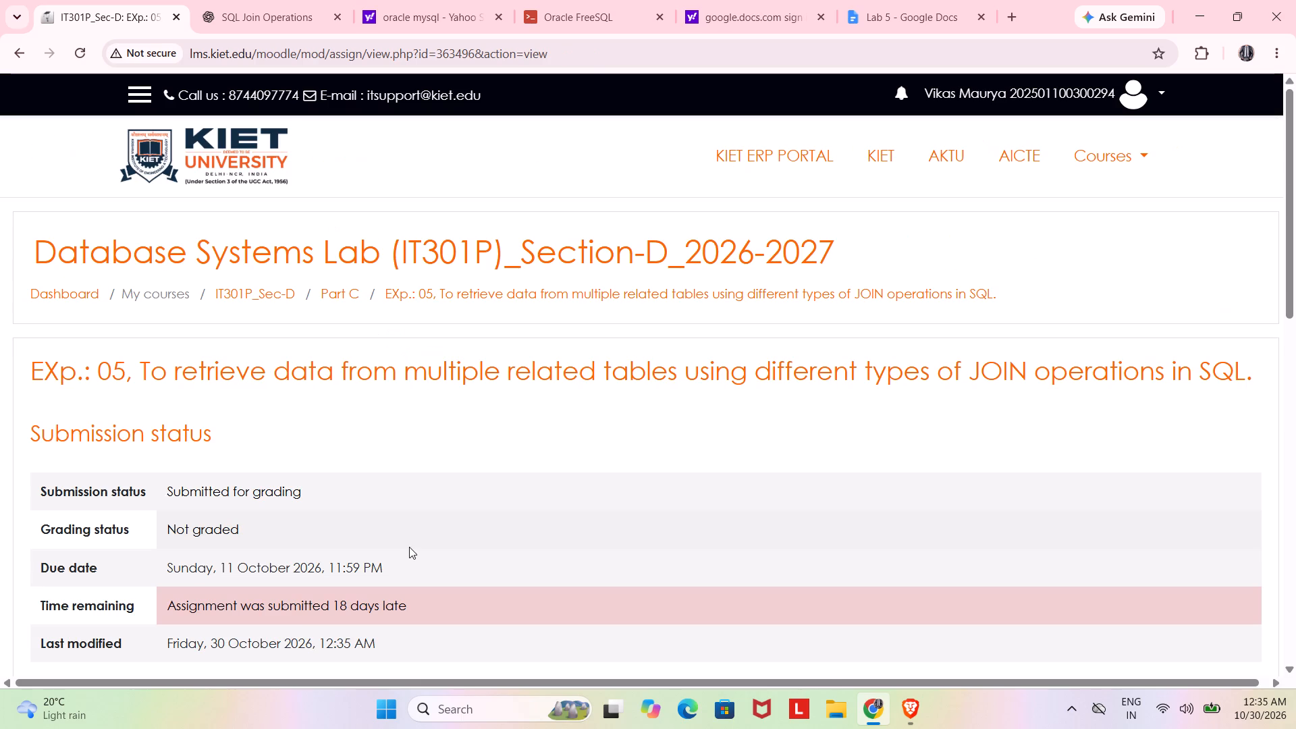
scroll(409, 547, "down", 3)
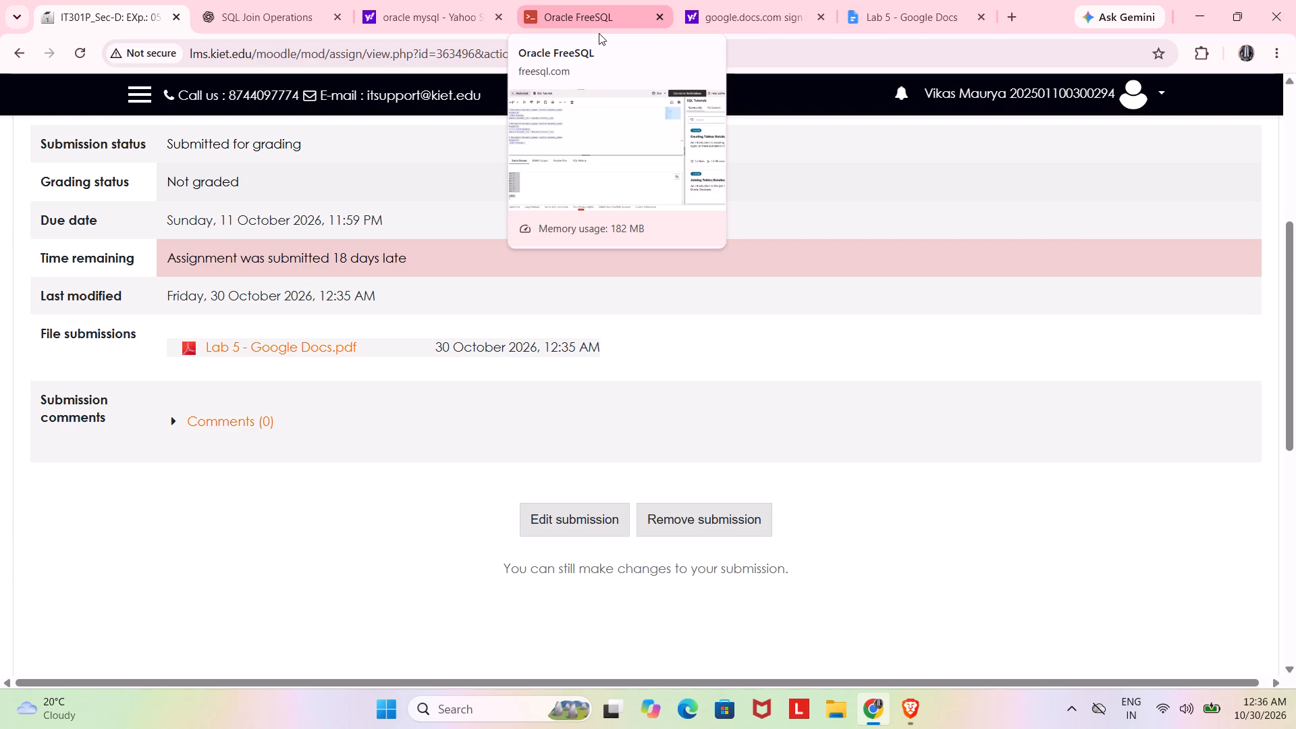
scroll(414, 282, "up", 5)
Close the SQL Join Operations, Yahoo search, Oracle FreeSQL and Lab 5 pages, and finally the LMS assignment page.
left_click(331, 18)
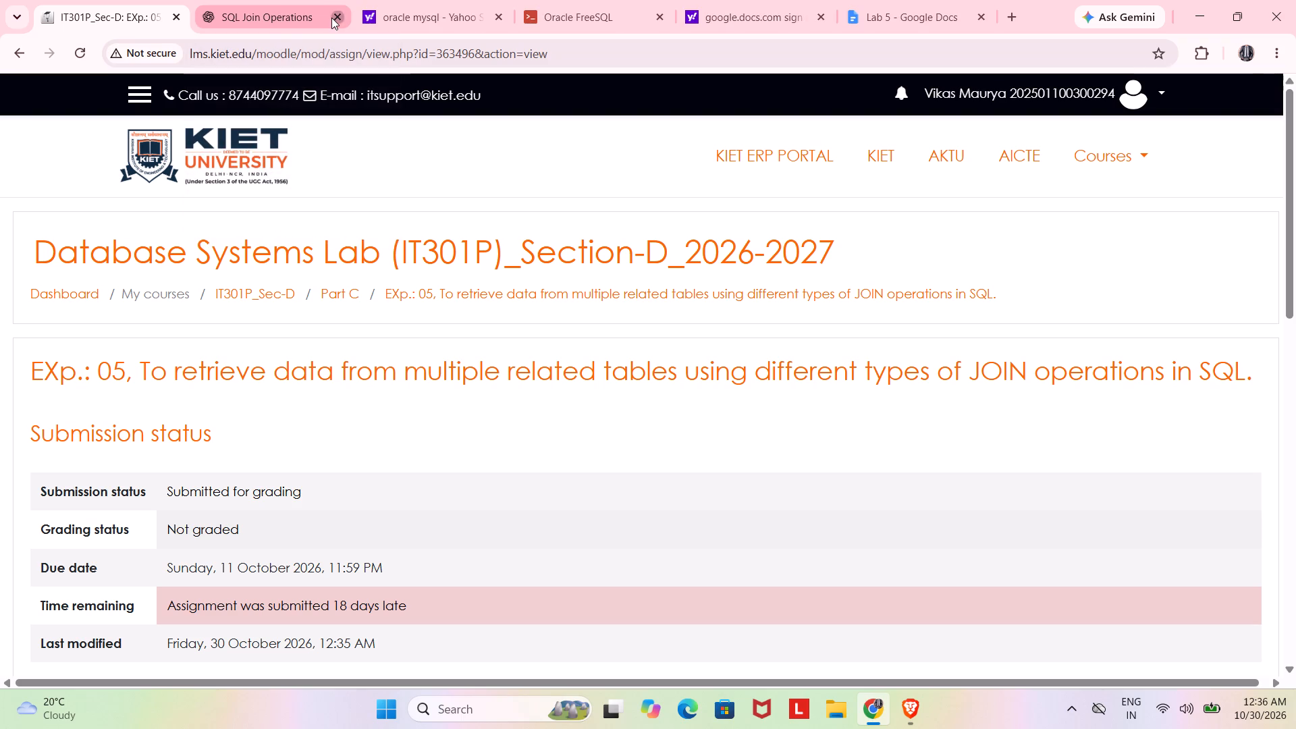
left_click(332, 18)
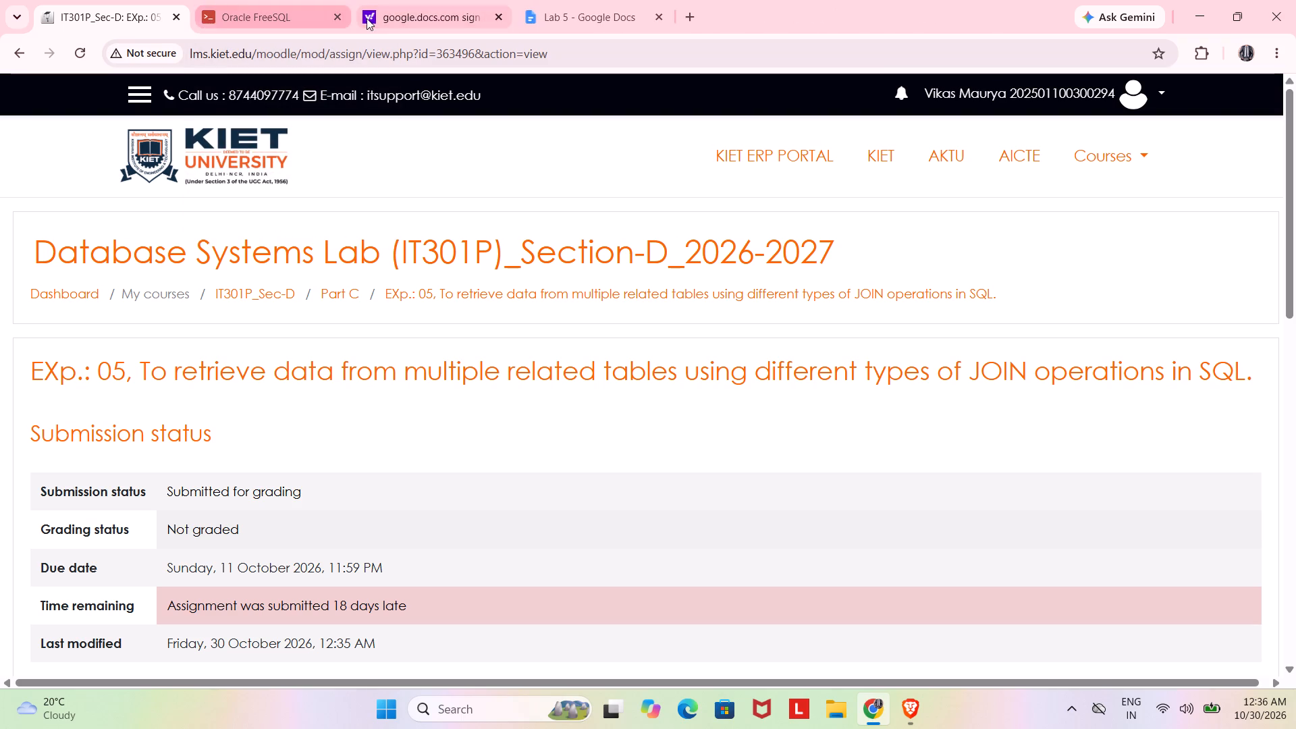
left_click(342, 20)
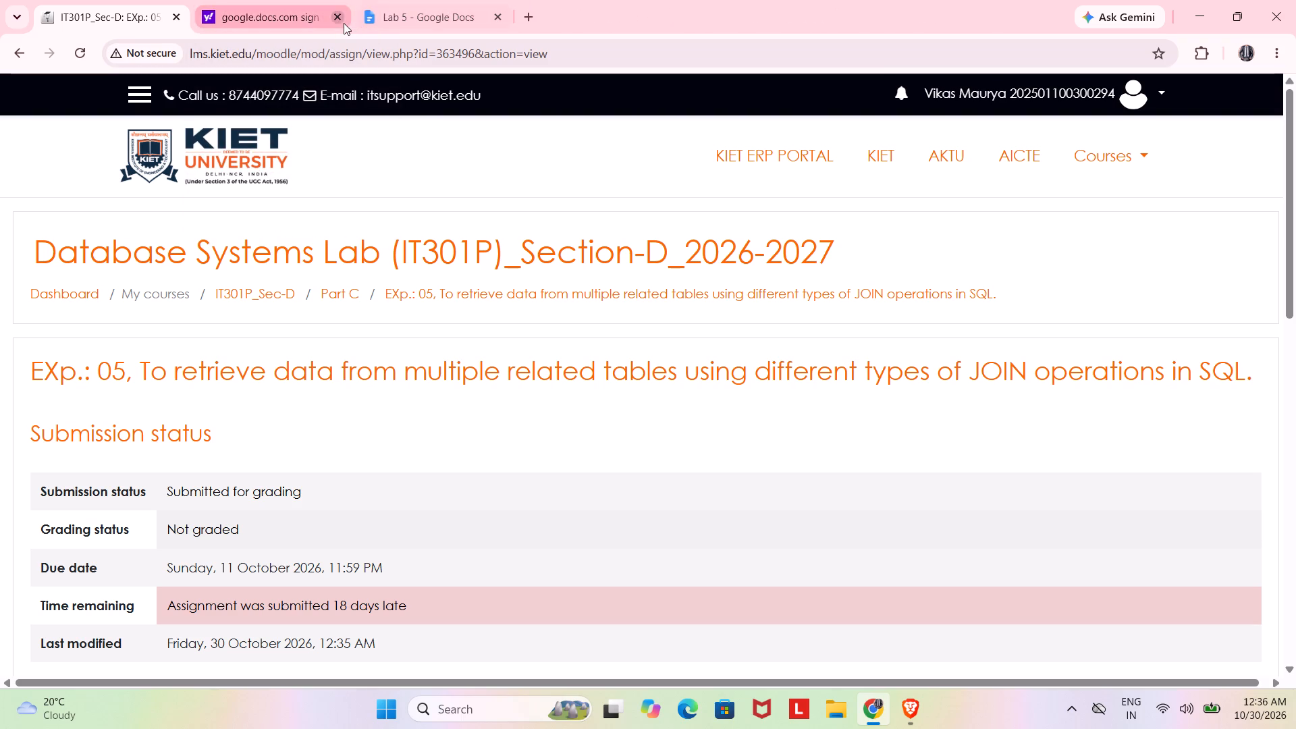
left_click(344, 23)
left_click(341, 18)
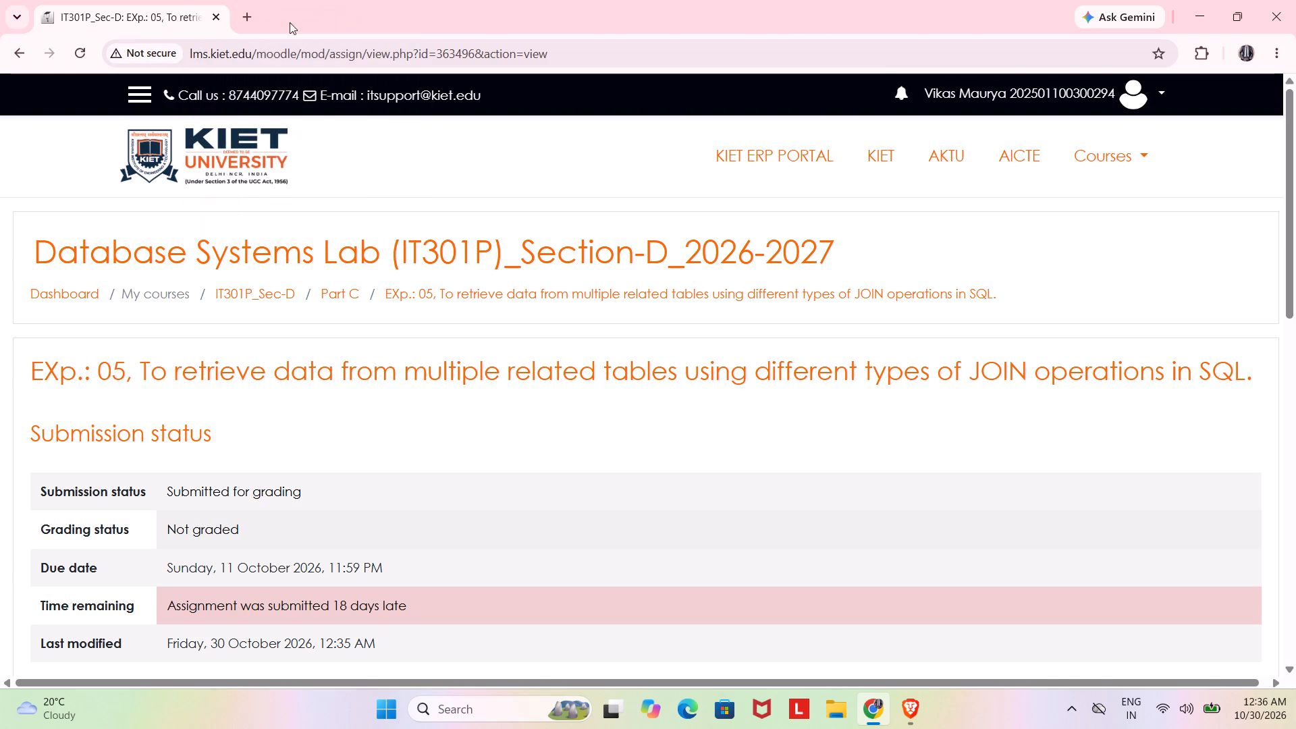
left_click(215, 13)
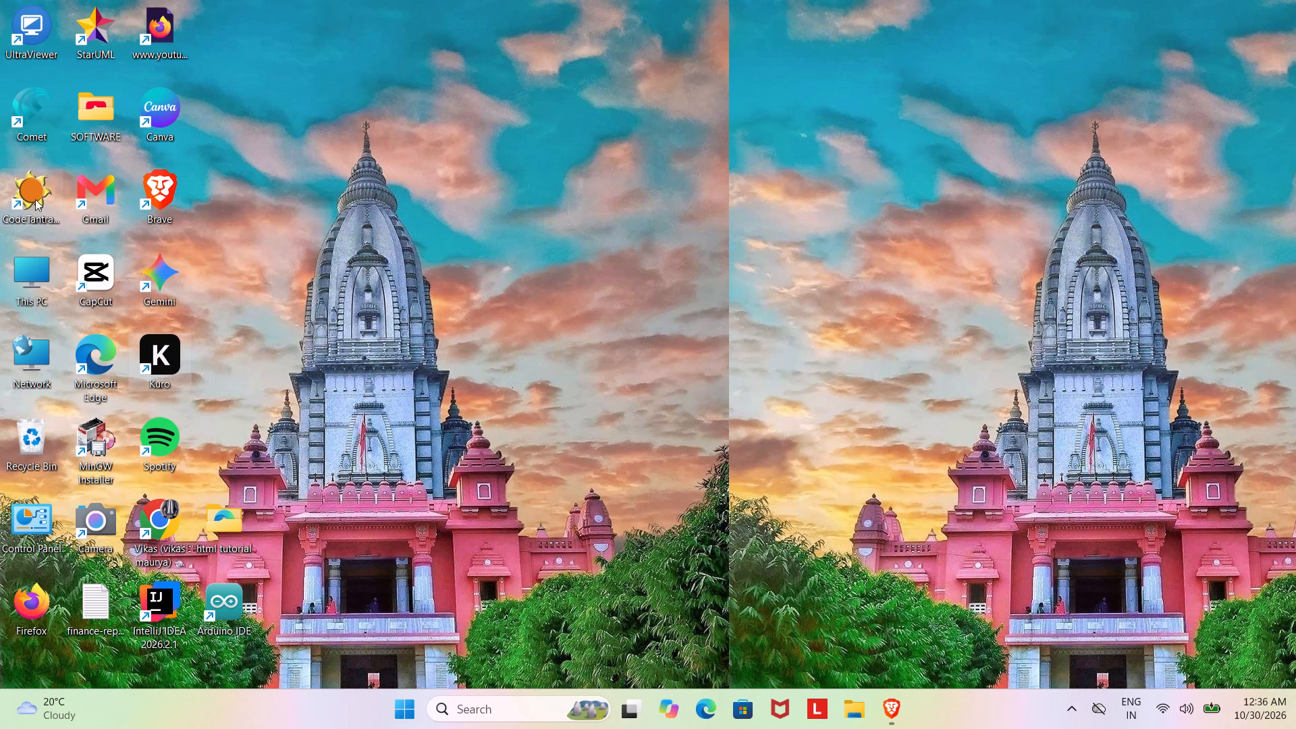
Launch the Kuro application from the desktop.
double_click(157, 362)
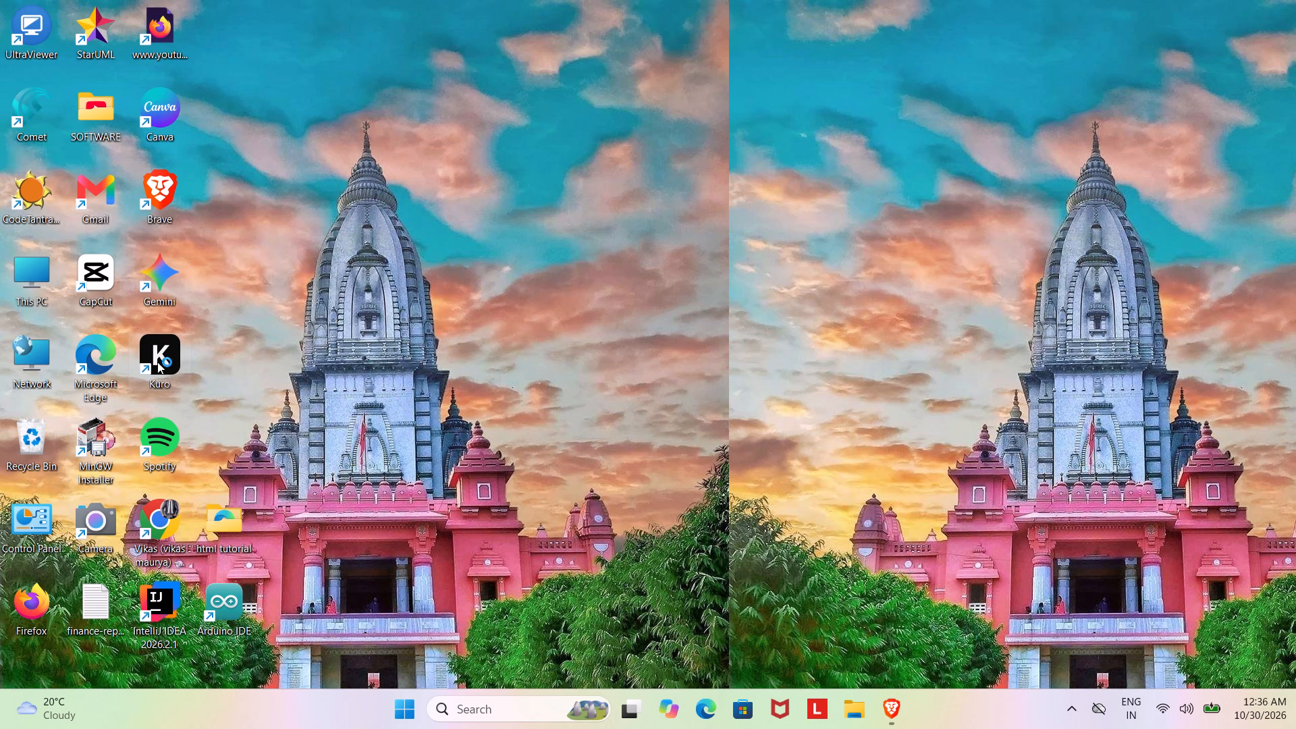